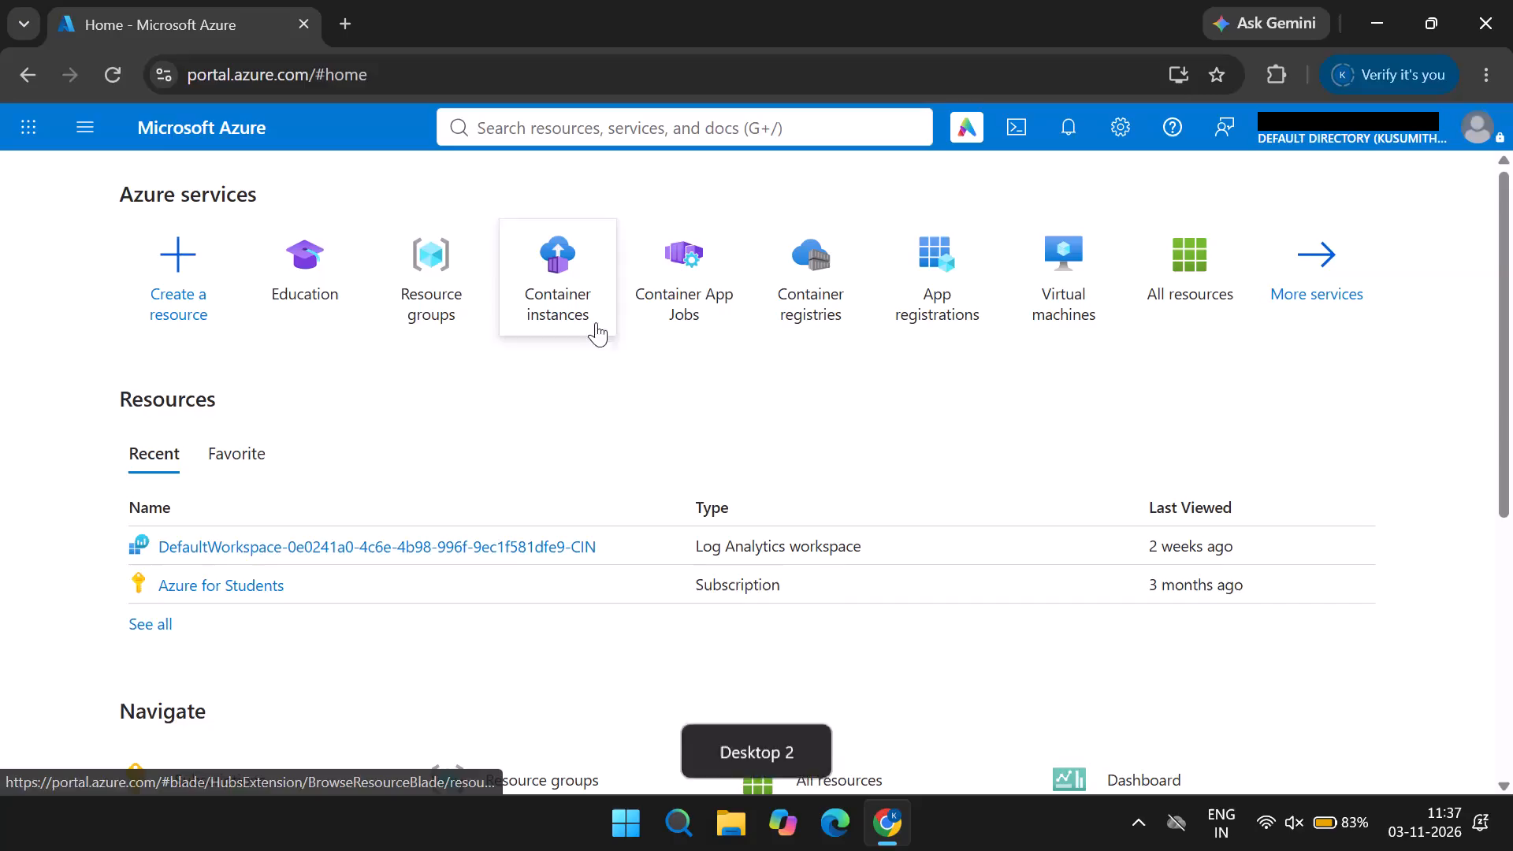
Open the Resource groups page from the Azure services and reload it to fetch the list again.
left_click(435, 251)
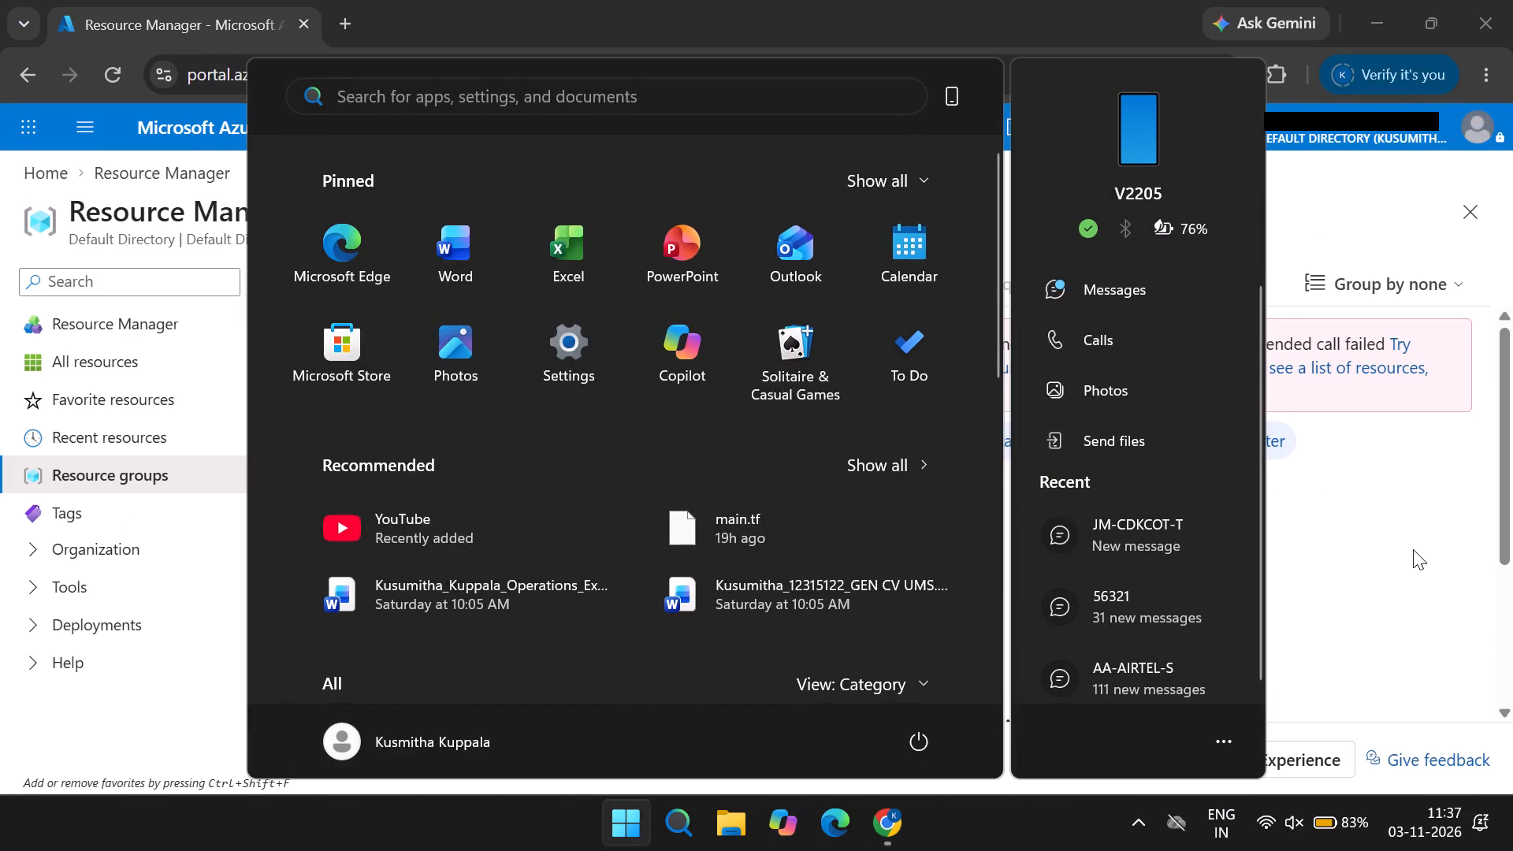
left_click(1413, 549)
scroll(1047, 531, "up", 1)
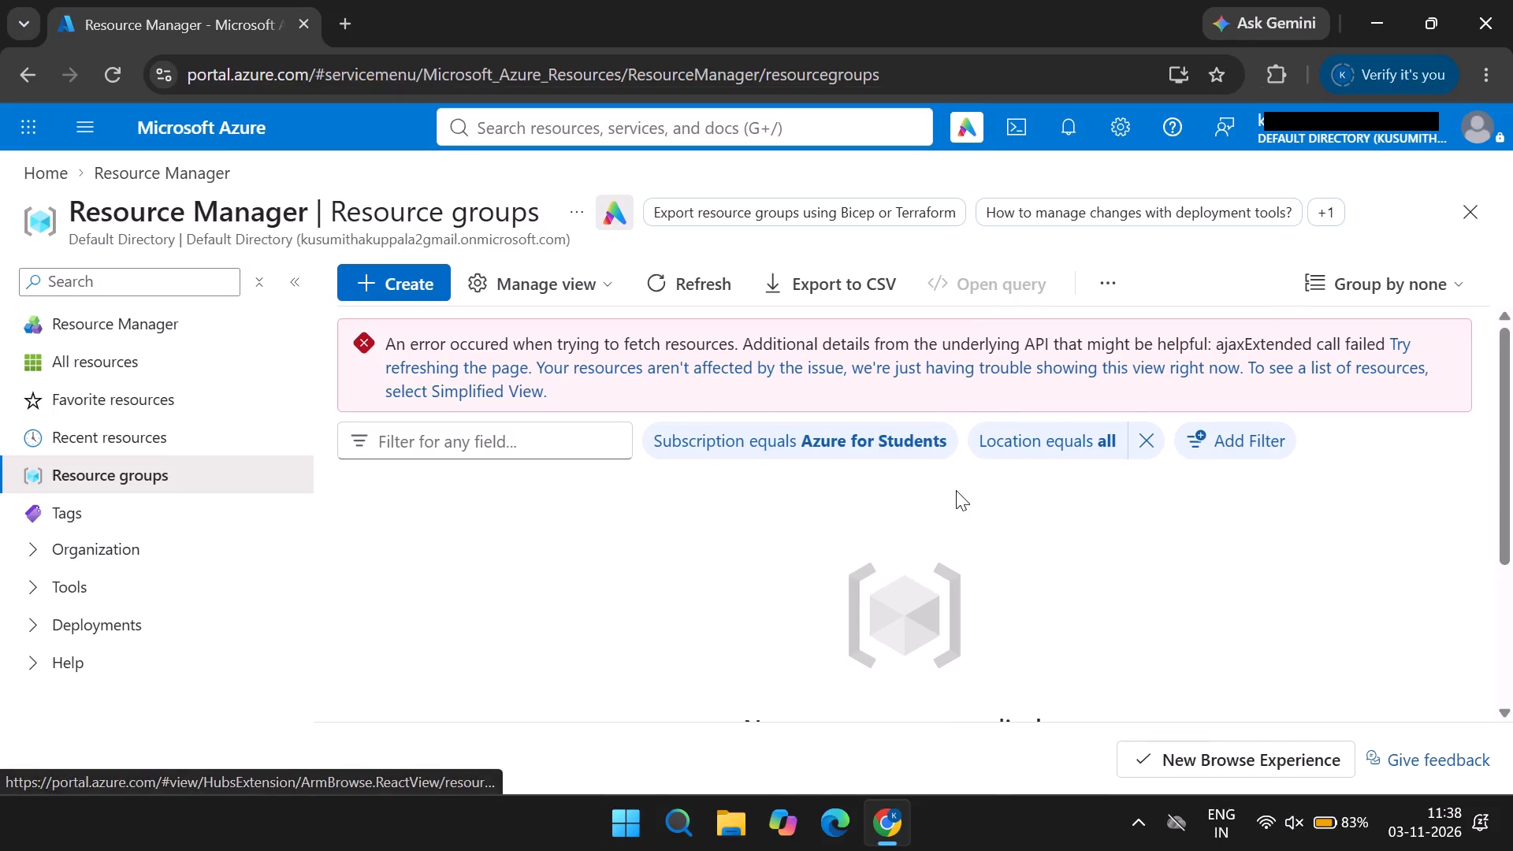
scroll(956, 490, "down", 1)
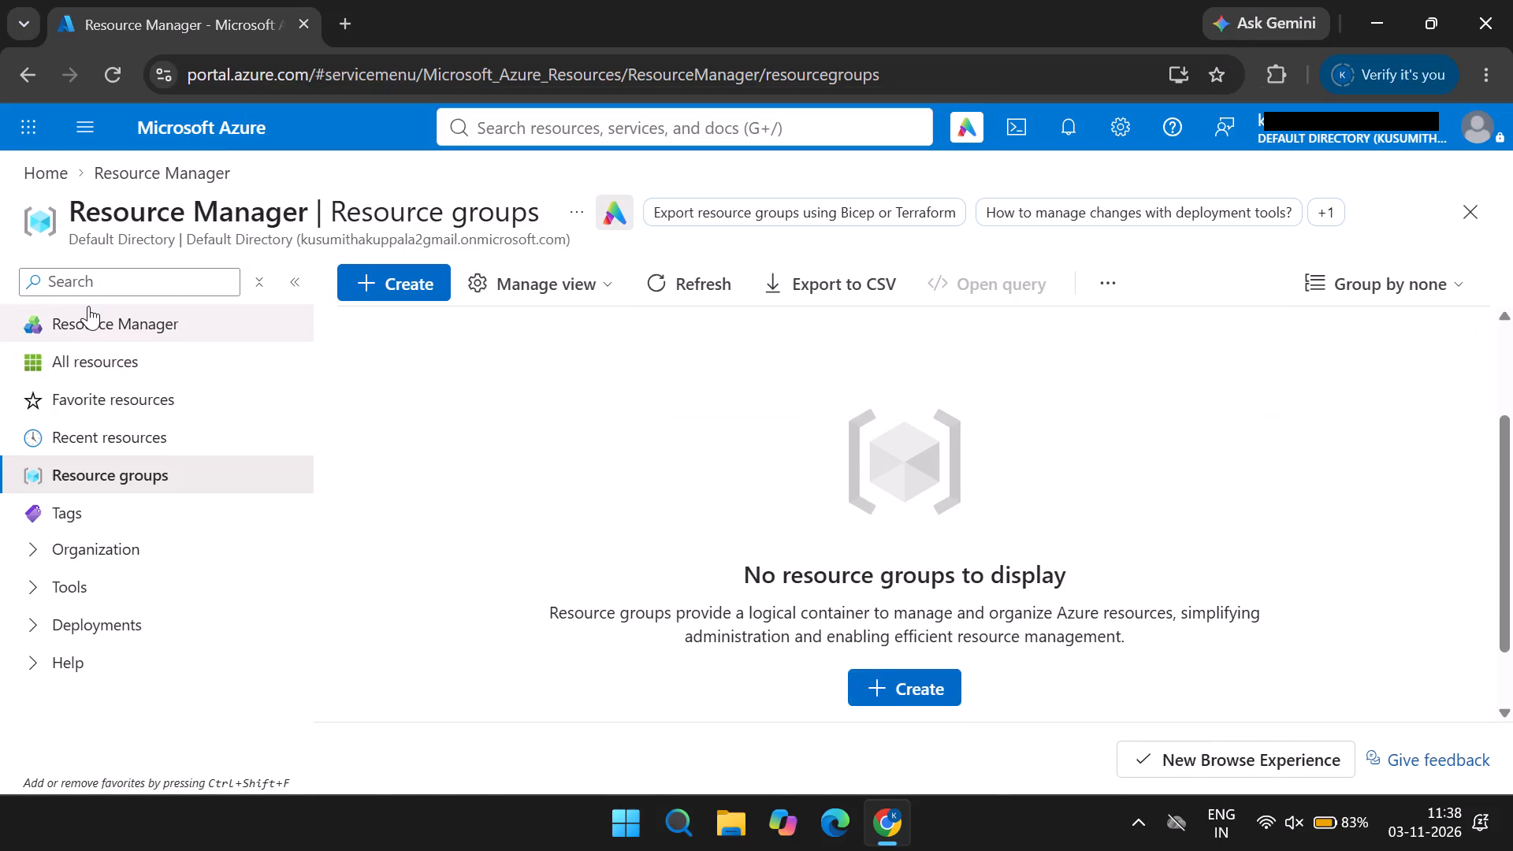
left_click(118, 79)
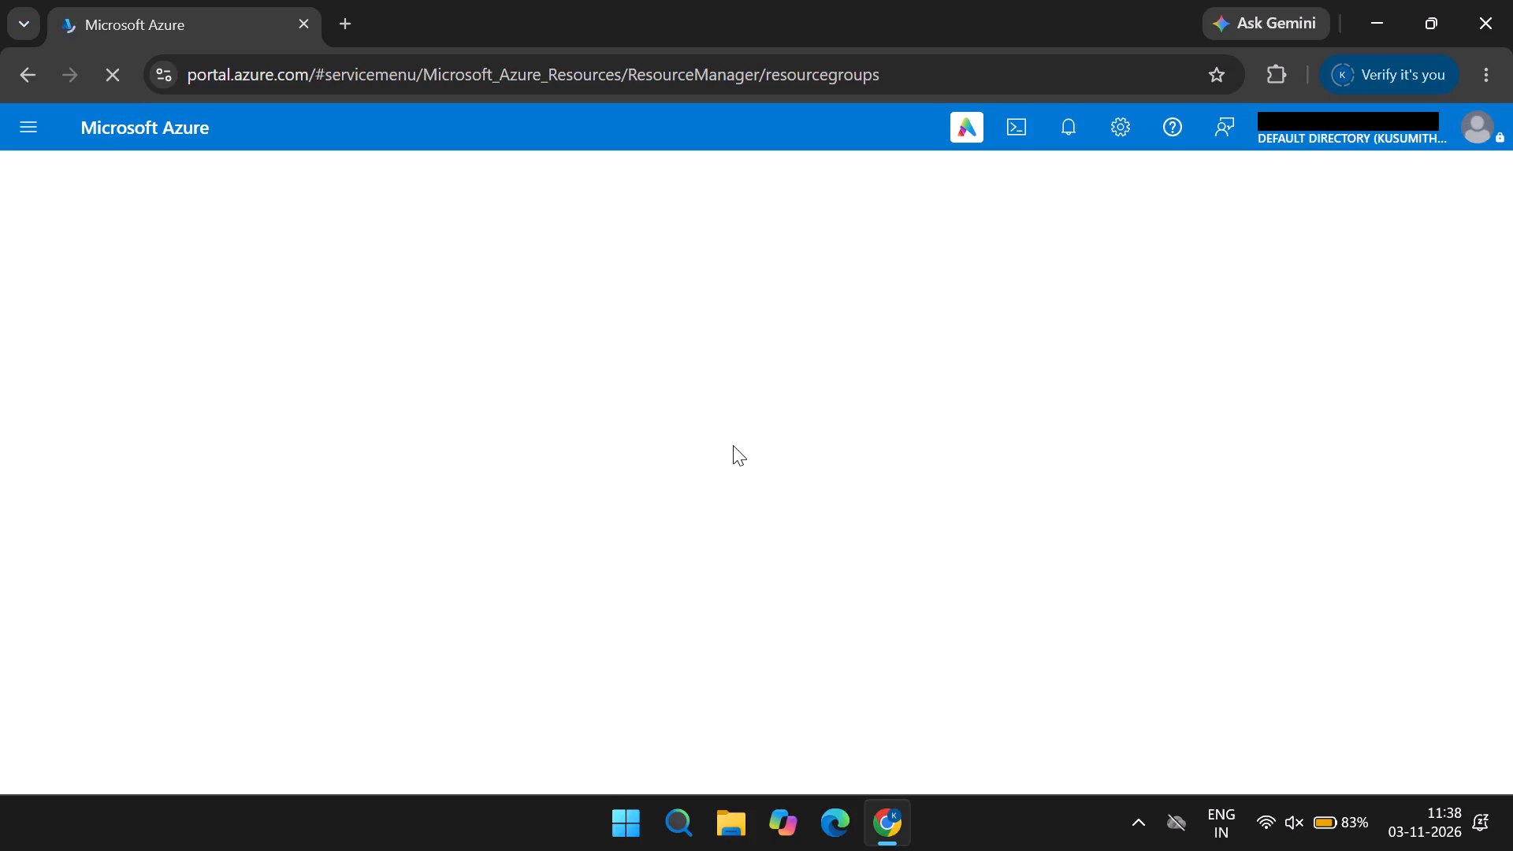
scroll(733, 445, "down", 1)
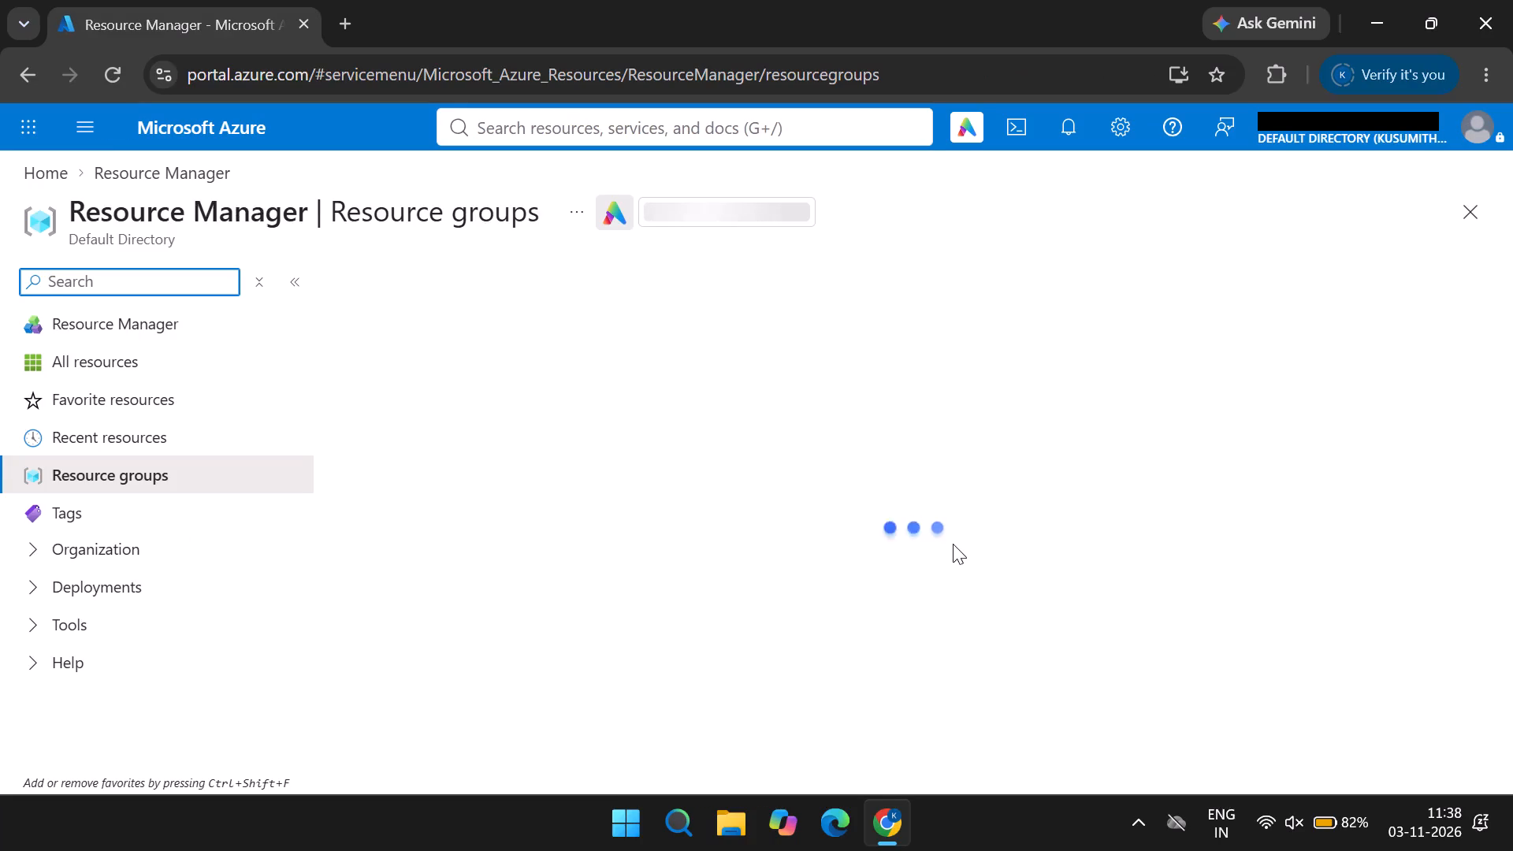
scroll(904, 544, "up", 1)
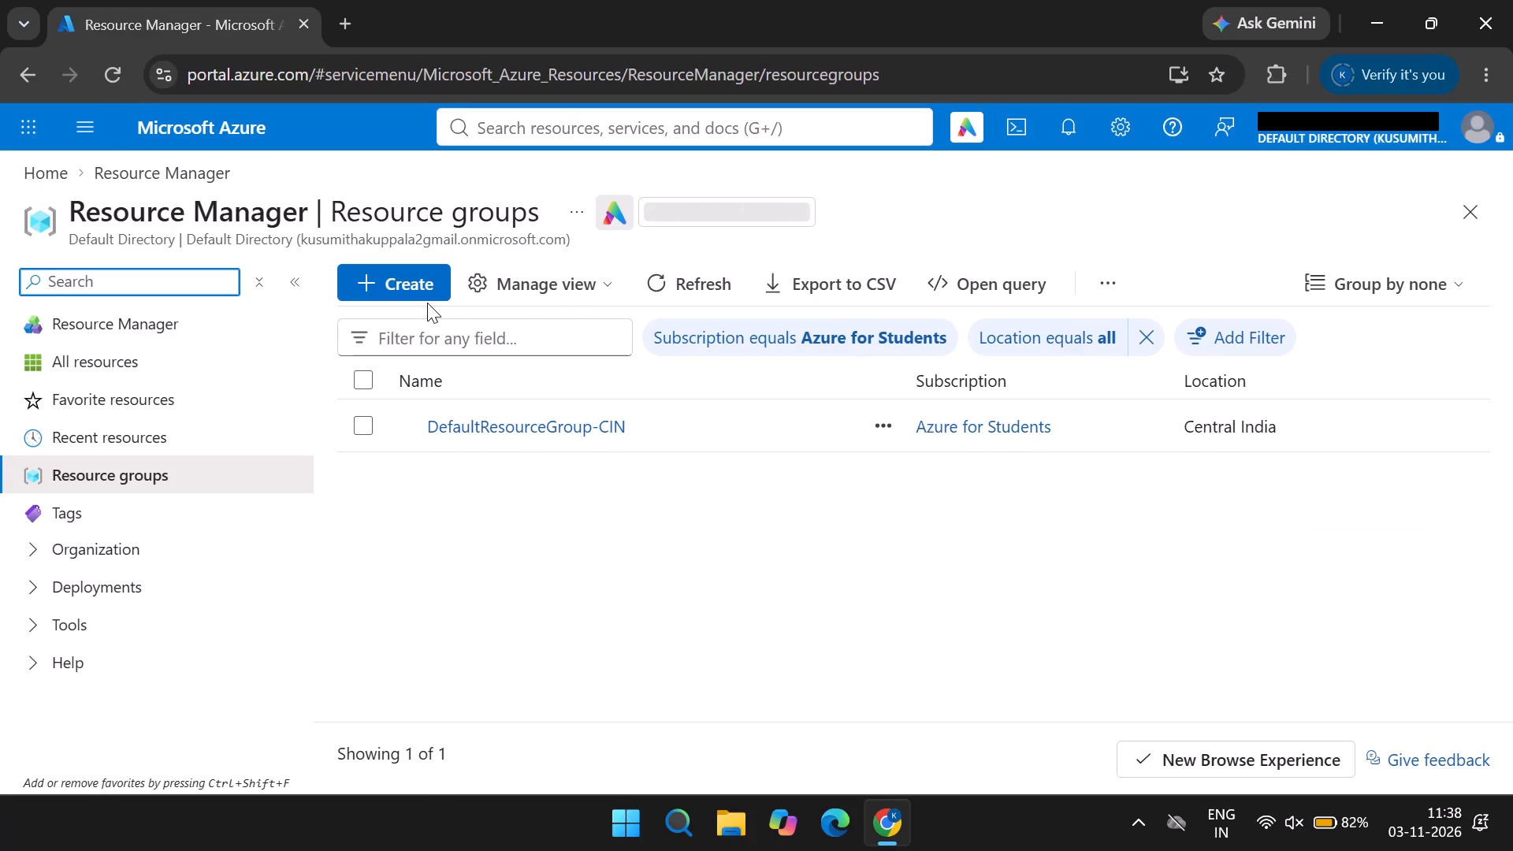
Start creating a new resource group and activate its resource group name field.
left_click(422, 292)
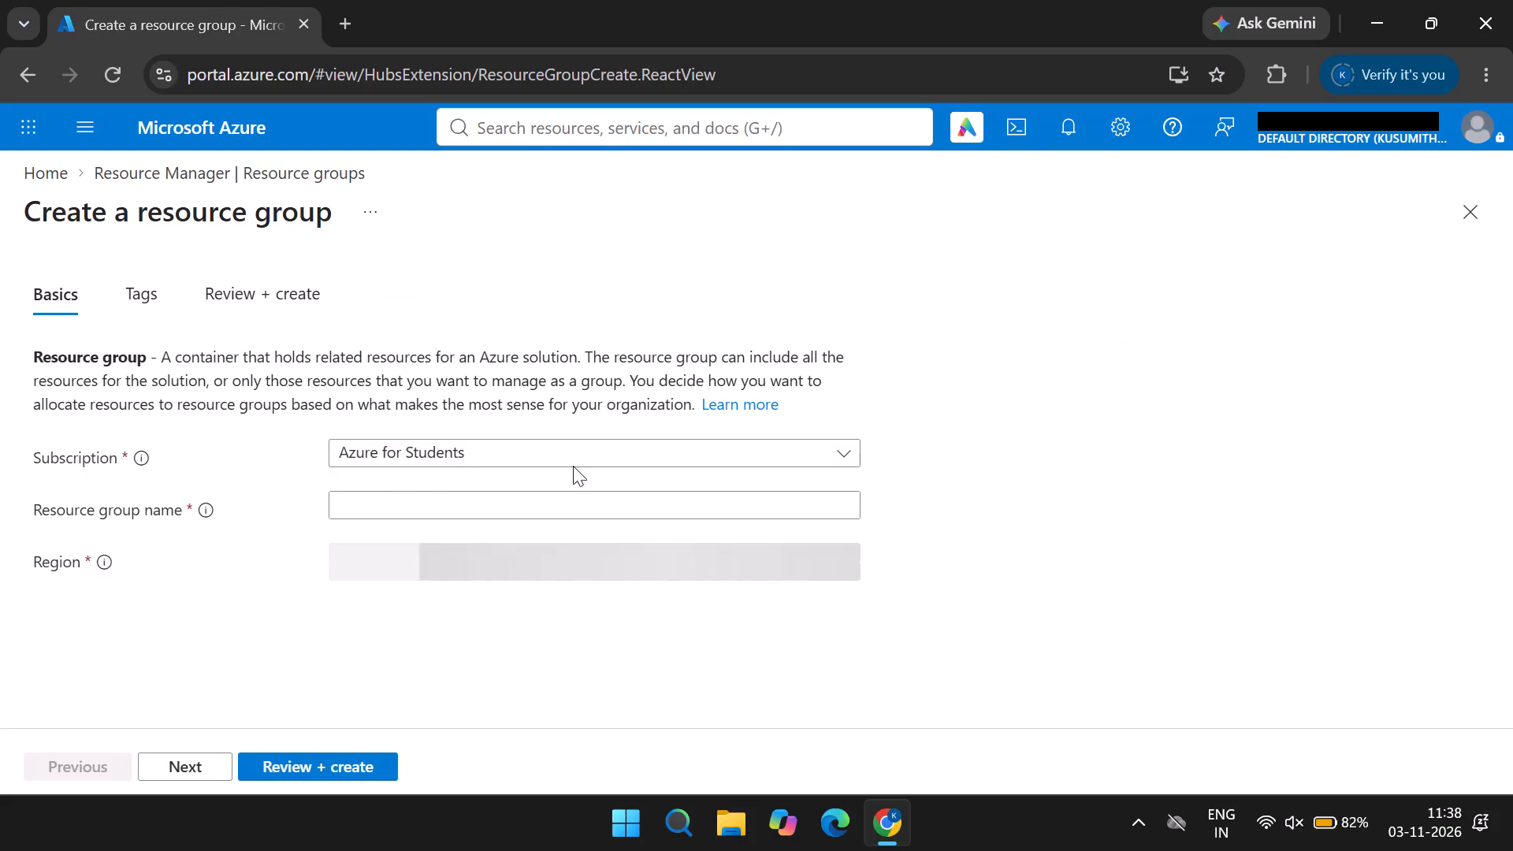
left_click(578, 504)
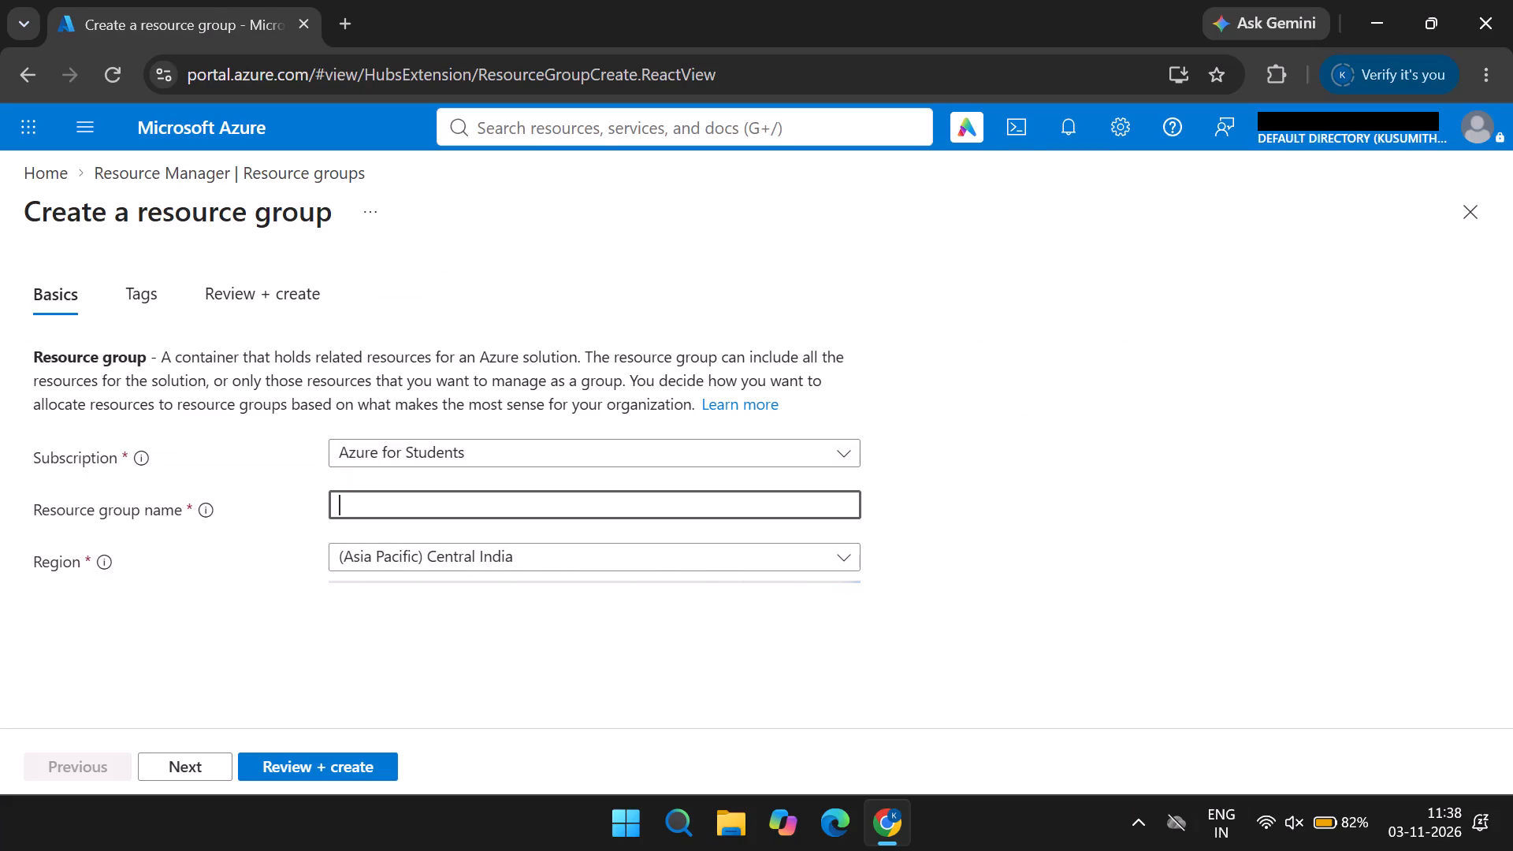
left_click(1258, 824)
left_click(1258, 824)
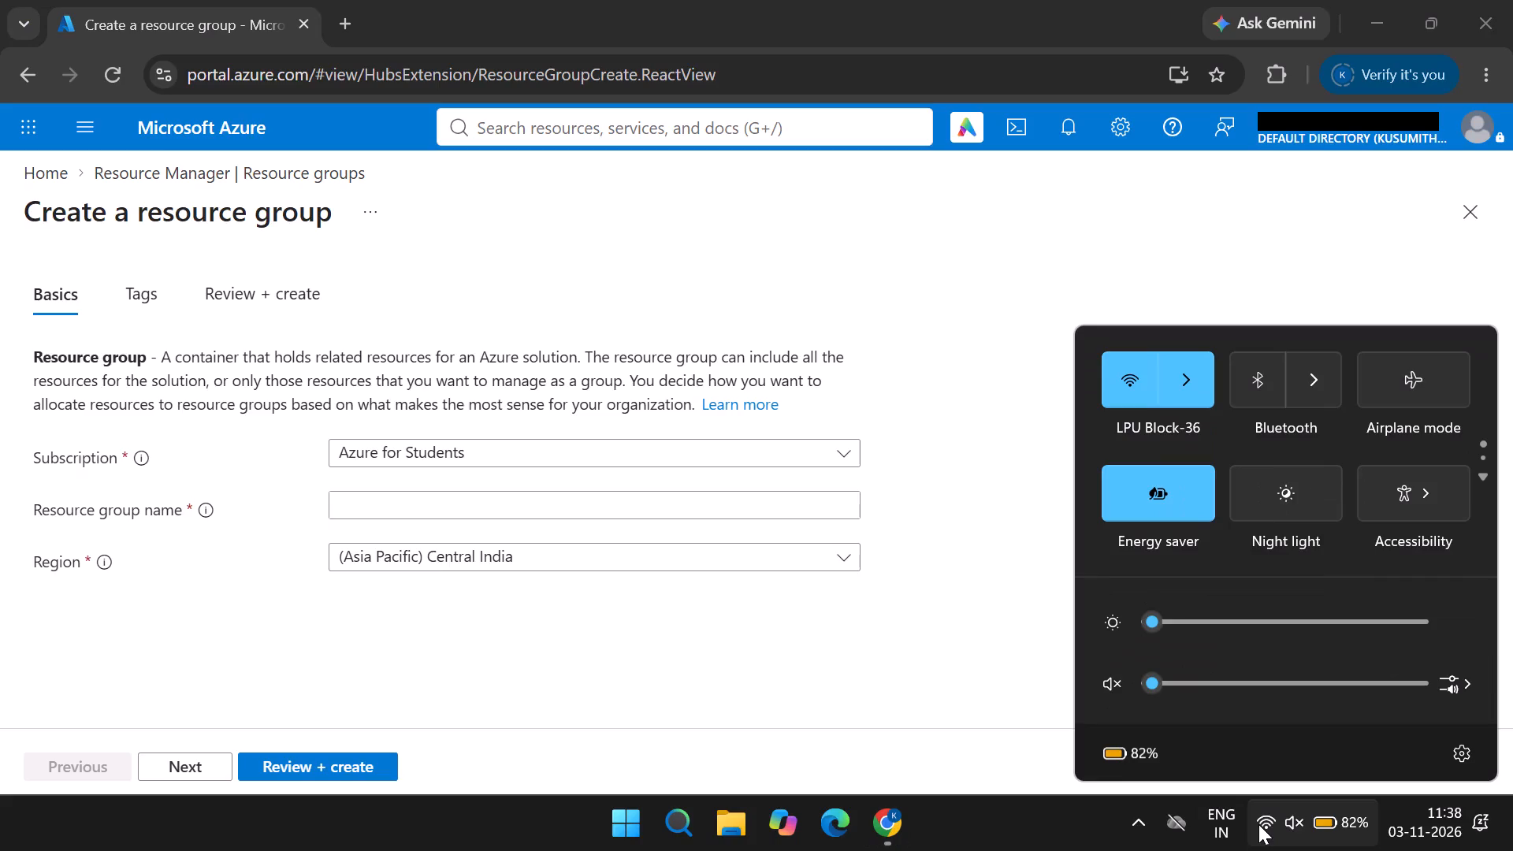
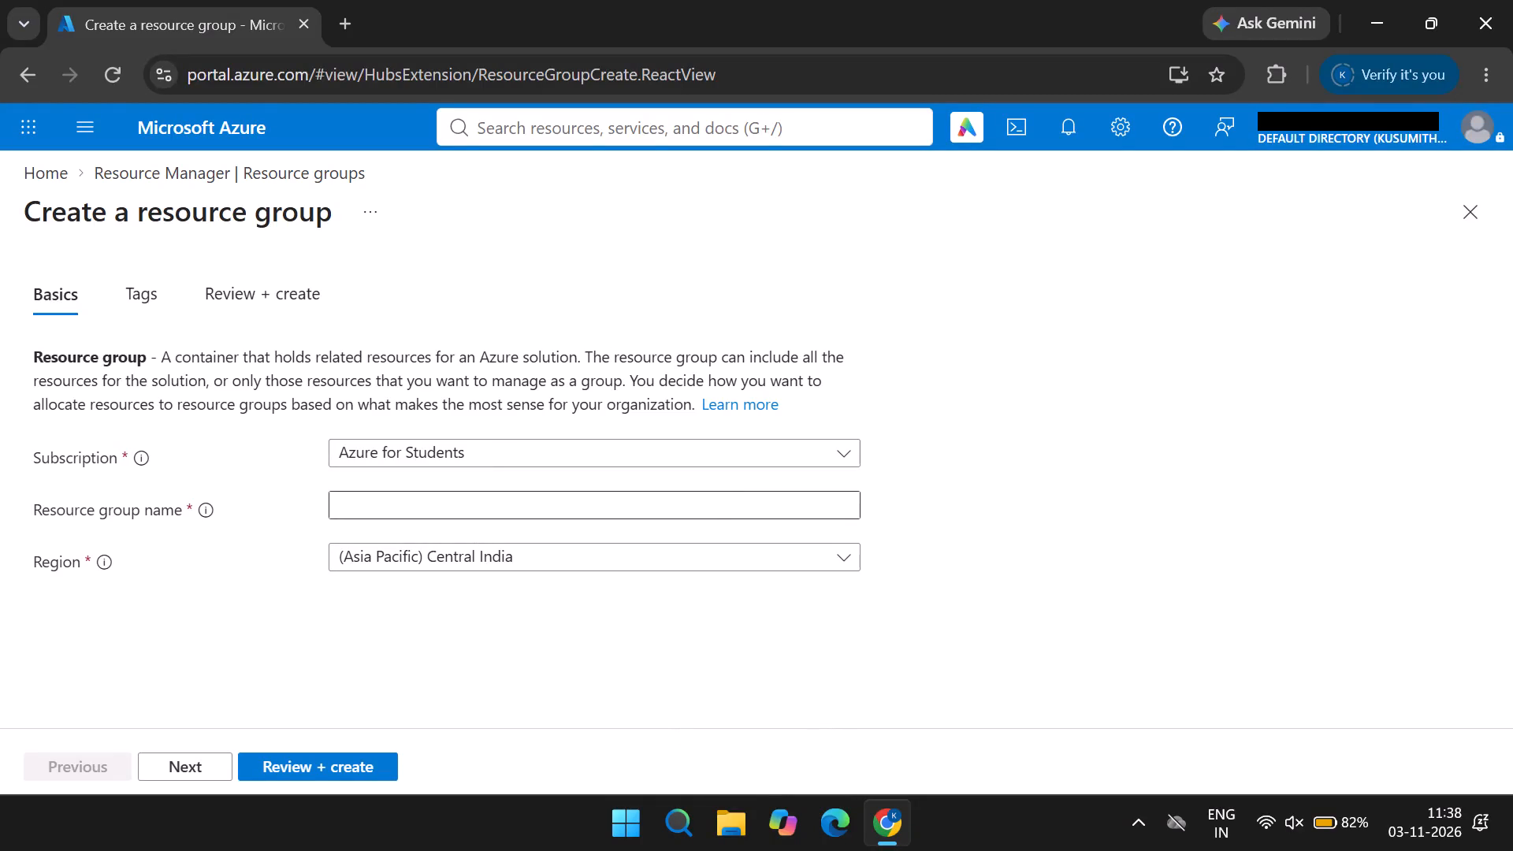
Enter Azure-Bastion as the resource group name.
left_click(478, 508)
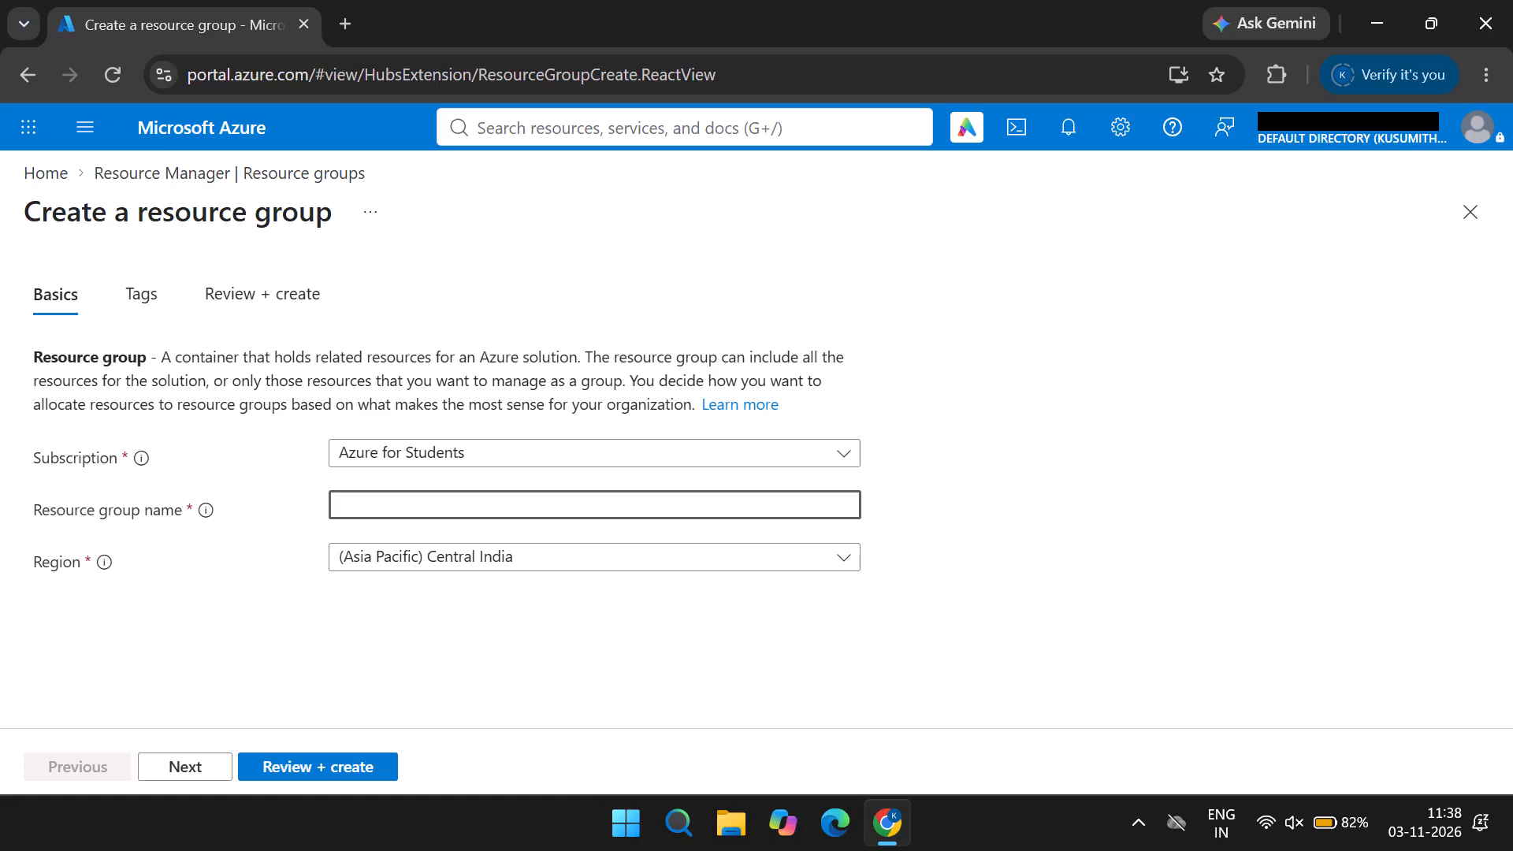
left_click(437, 499)
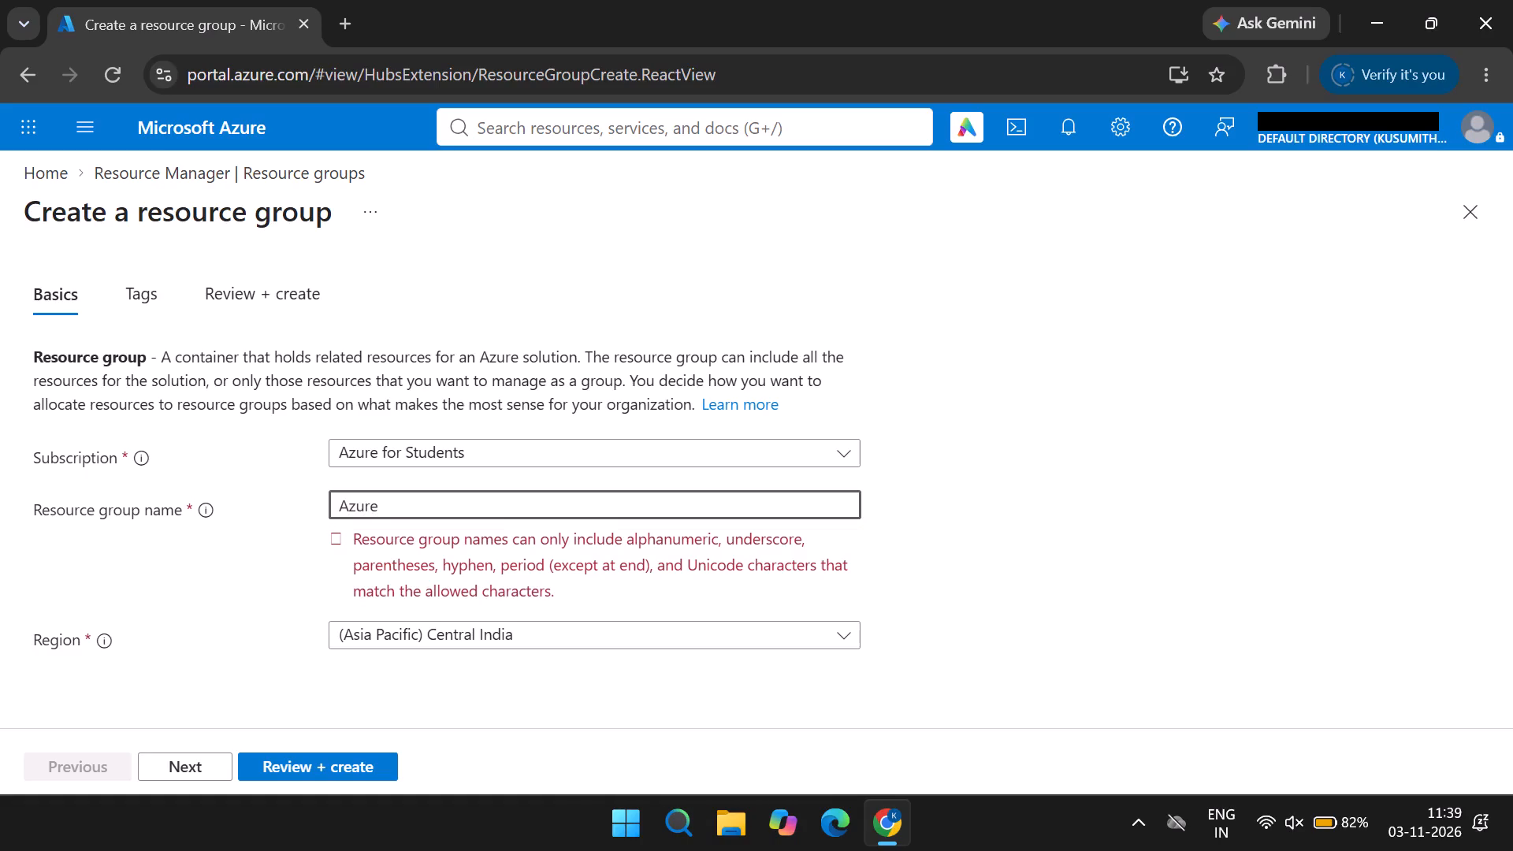
key("BackSpace")
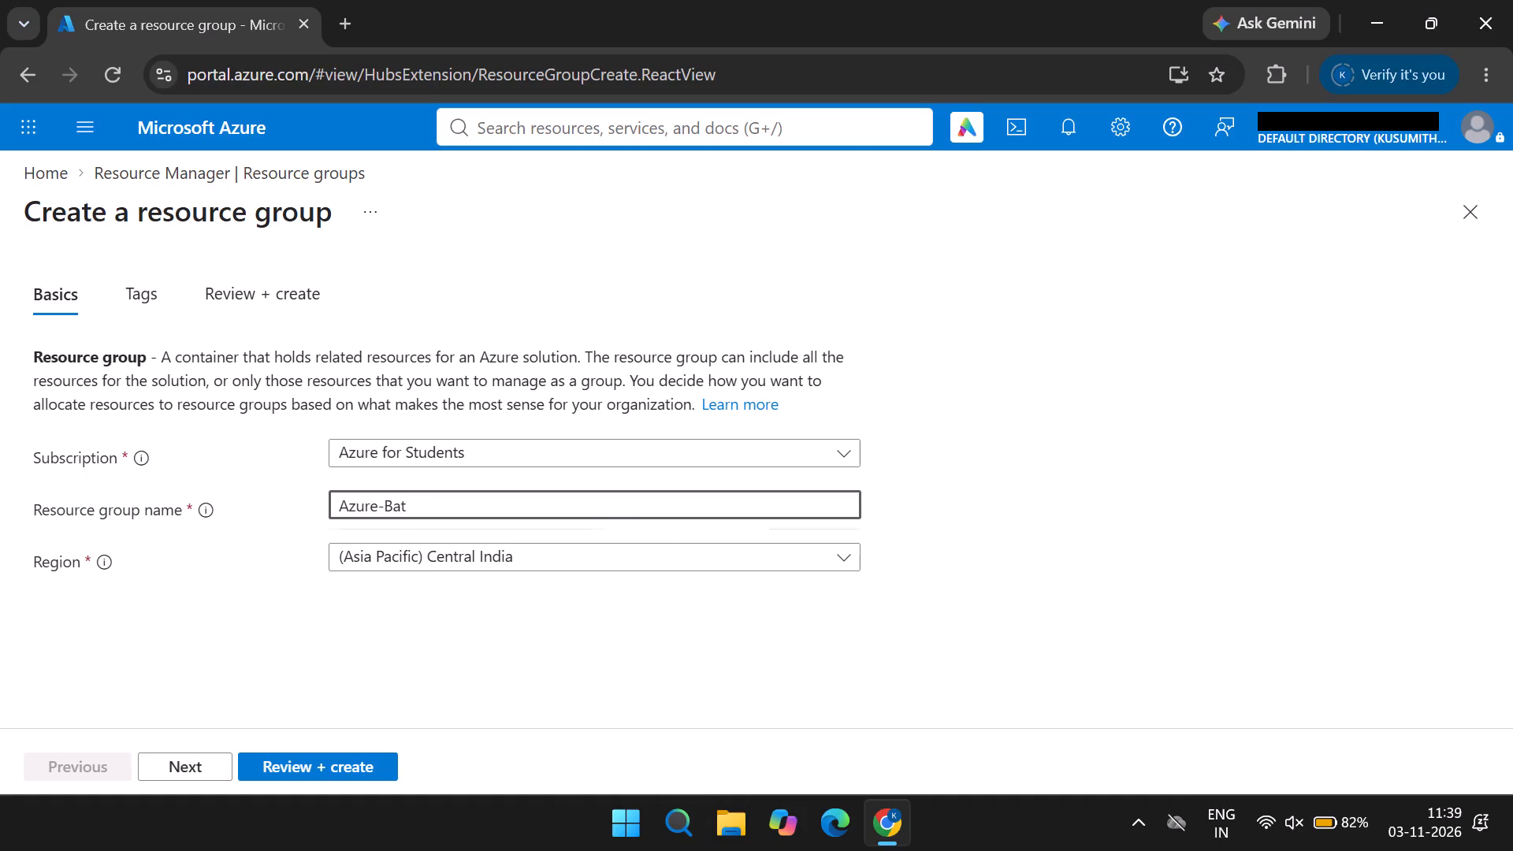
key("BackSpace")
type("stio")
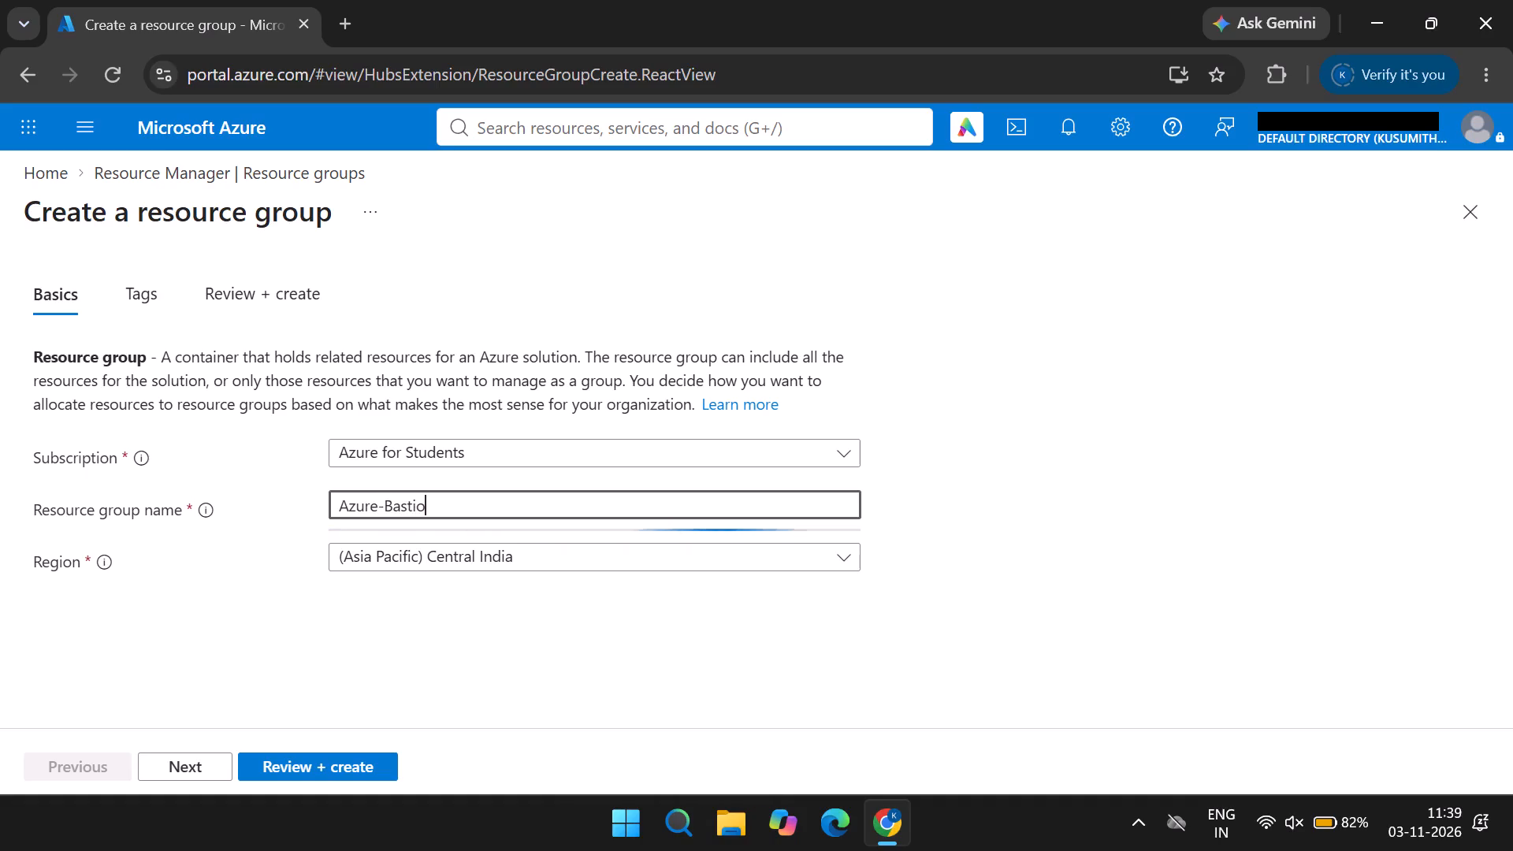
key("n")
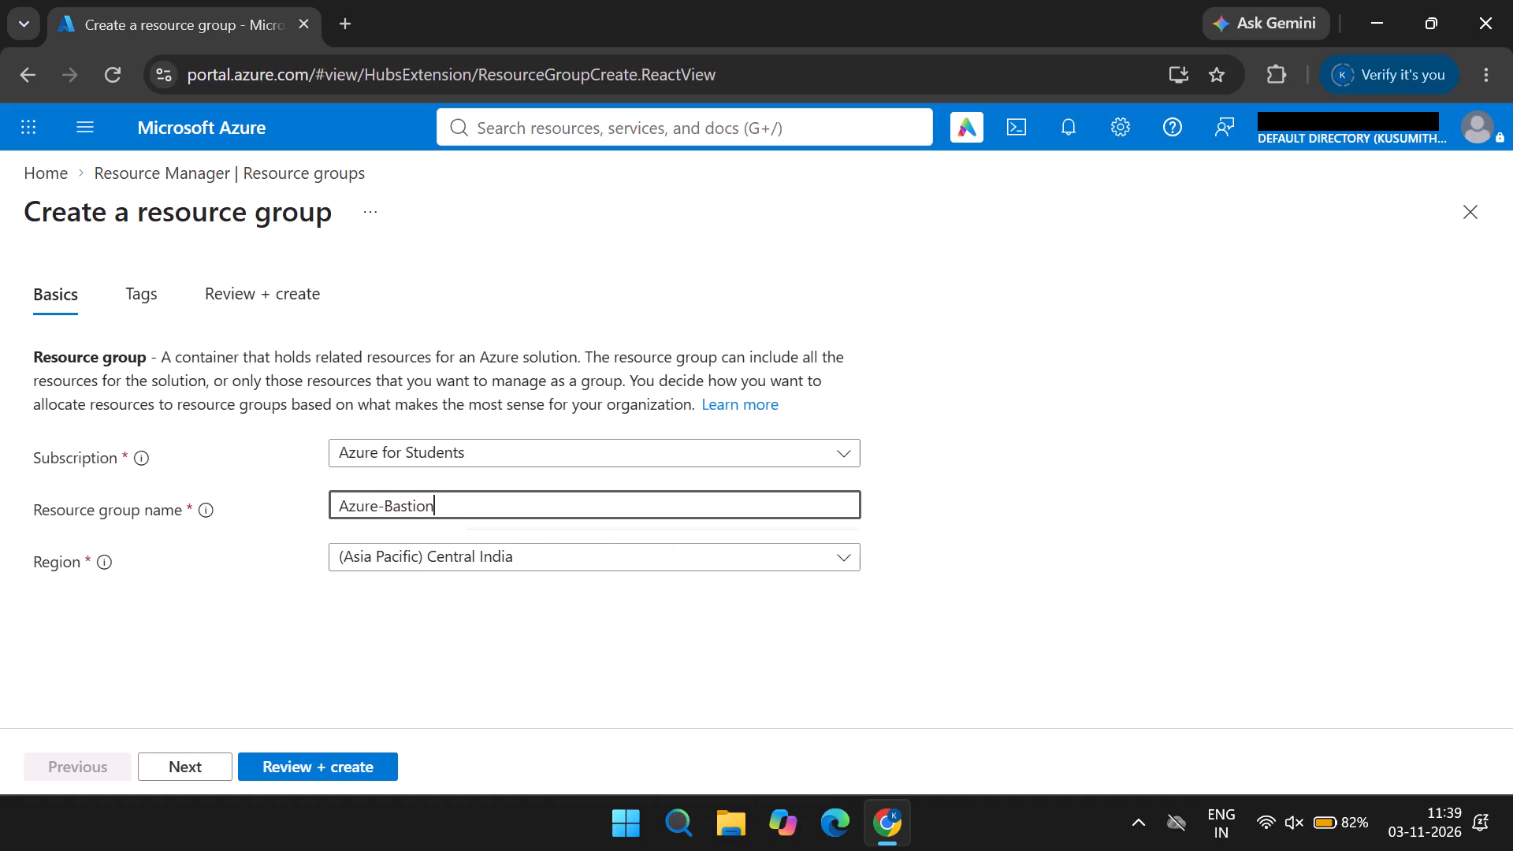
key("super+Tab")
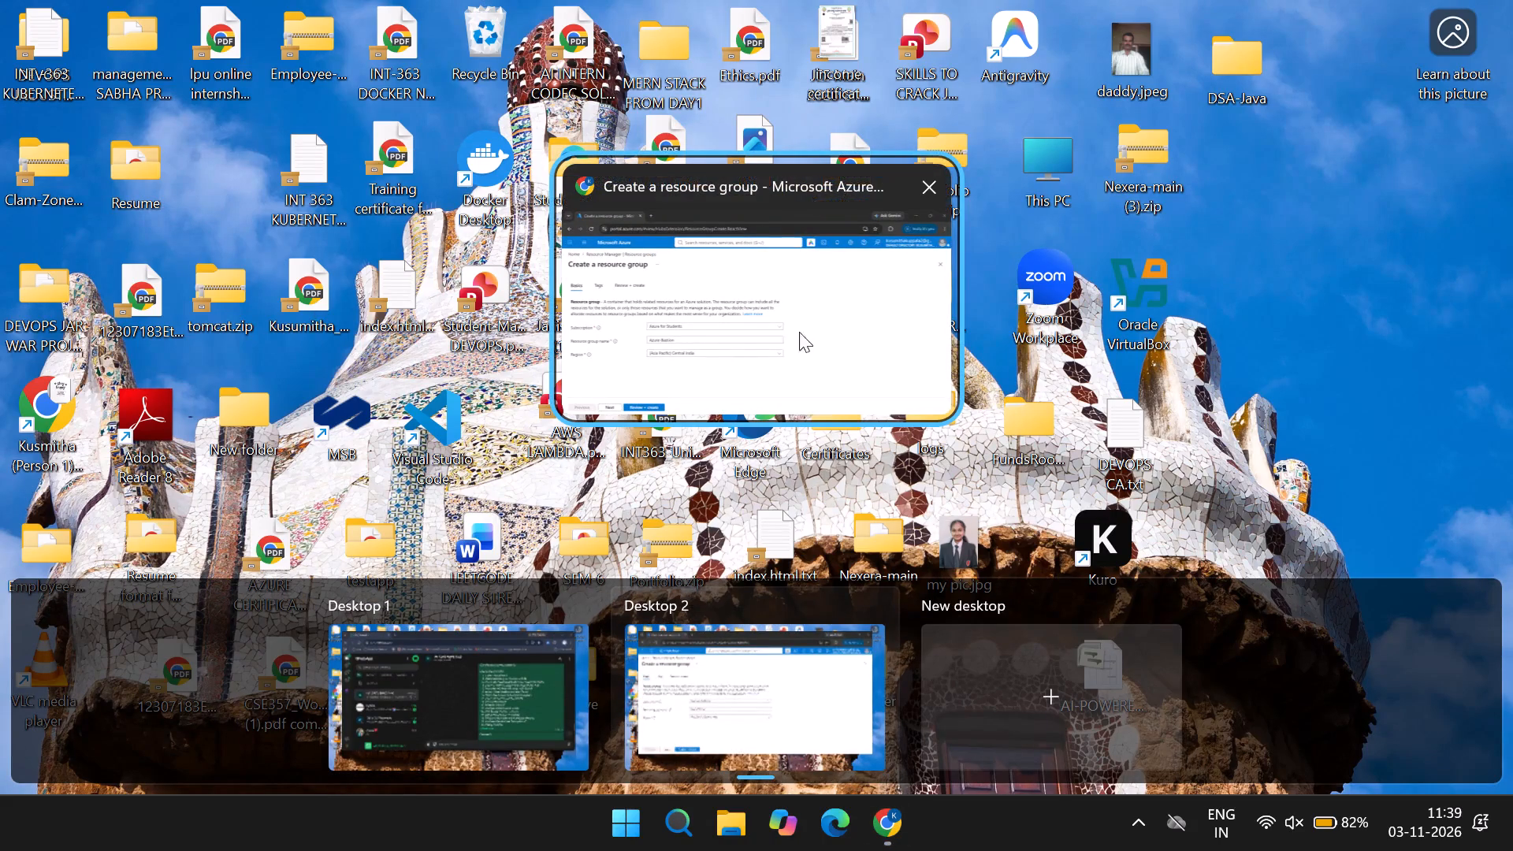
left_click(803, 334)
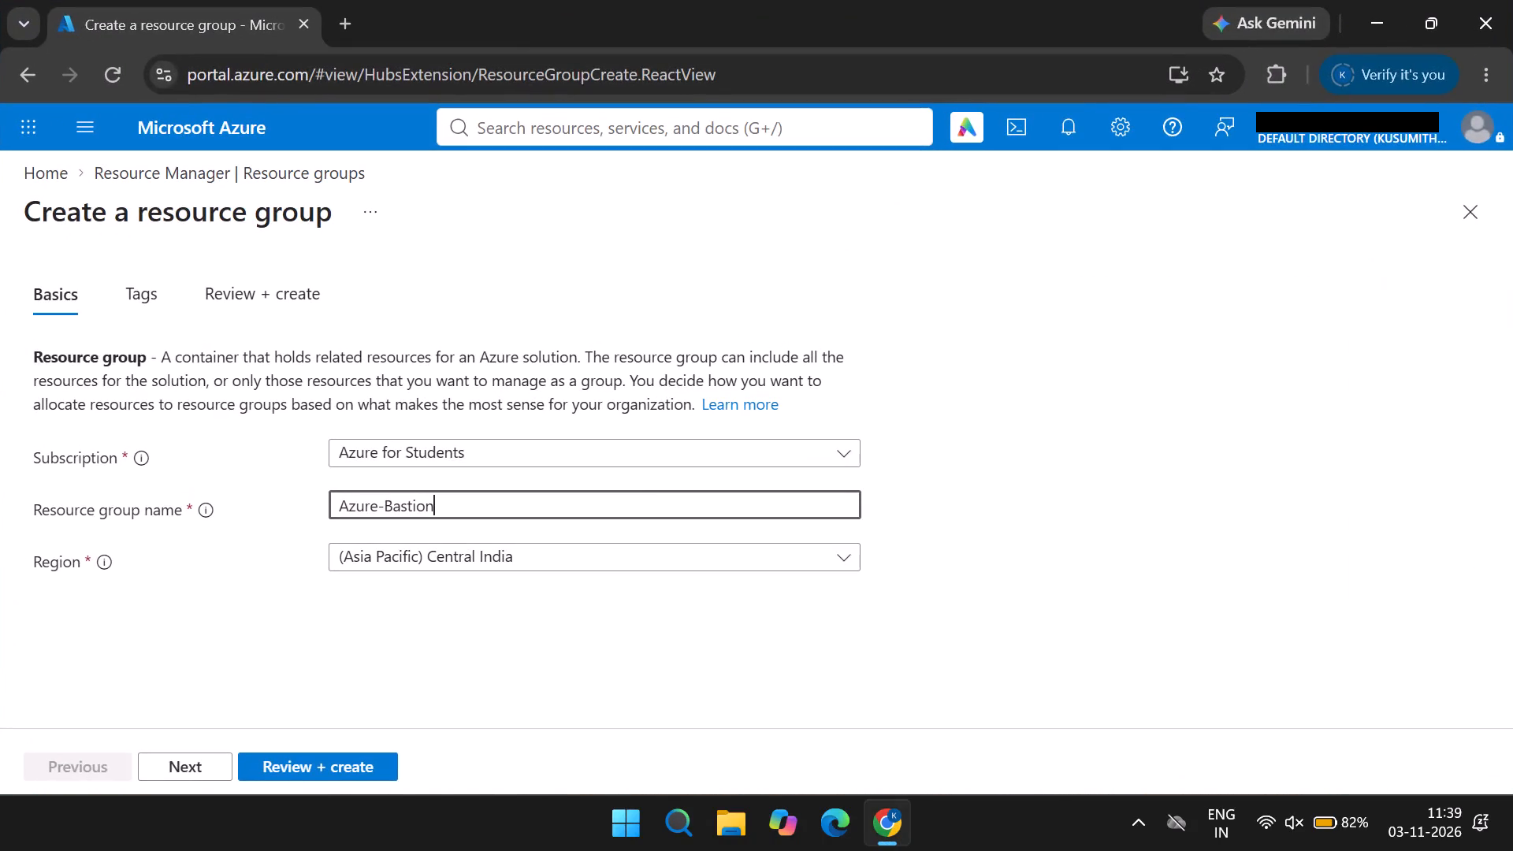
Submit the resource group settings for review and validation before creation.
scroll(622, 512, "down", 1)
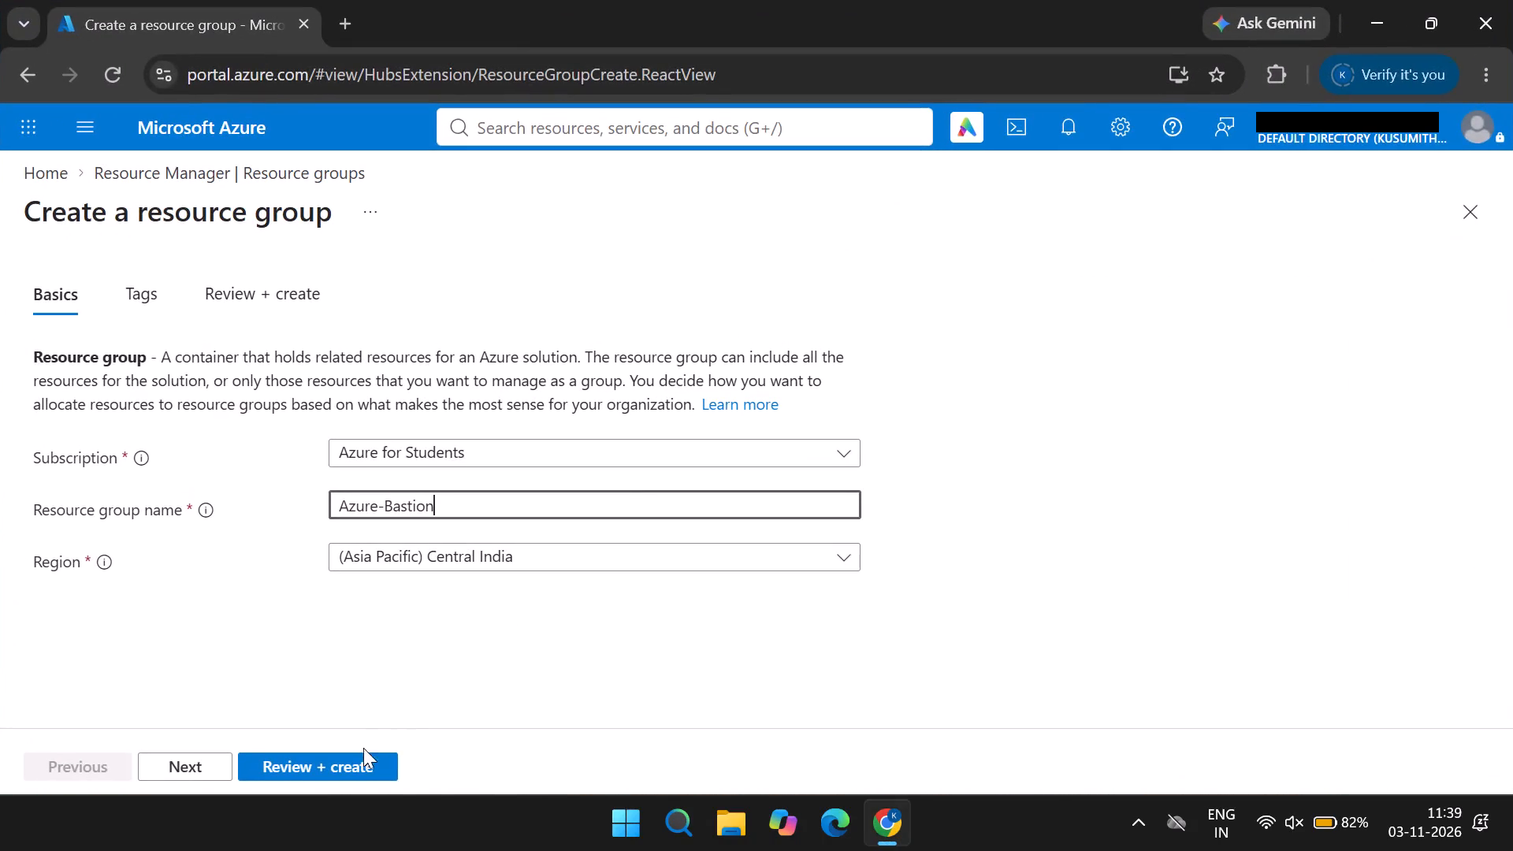
left_click(357, 756)
Search the computer for word and launch the Word app.
left_click(670, 834)
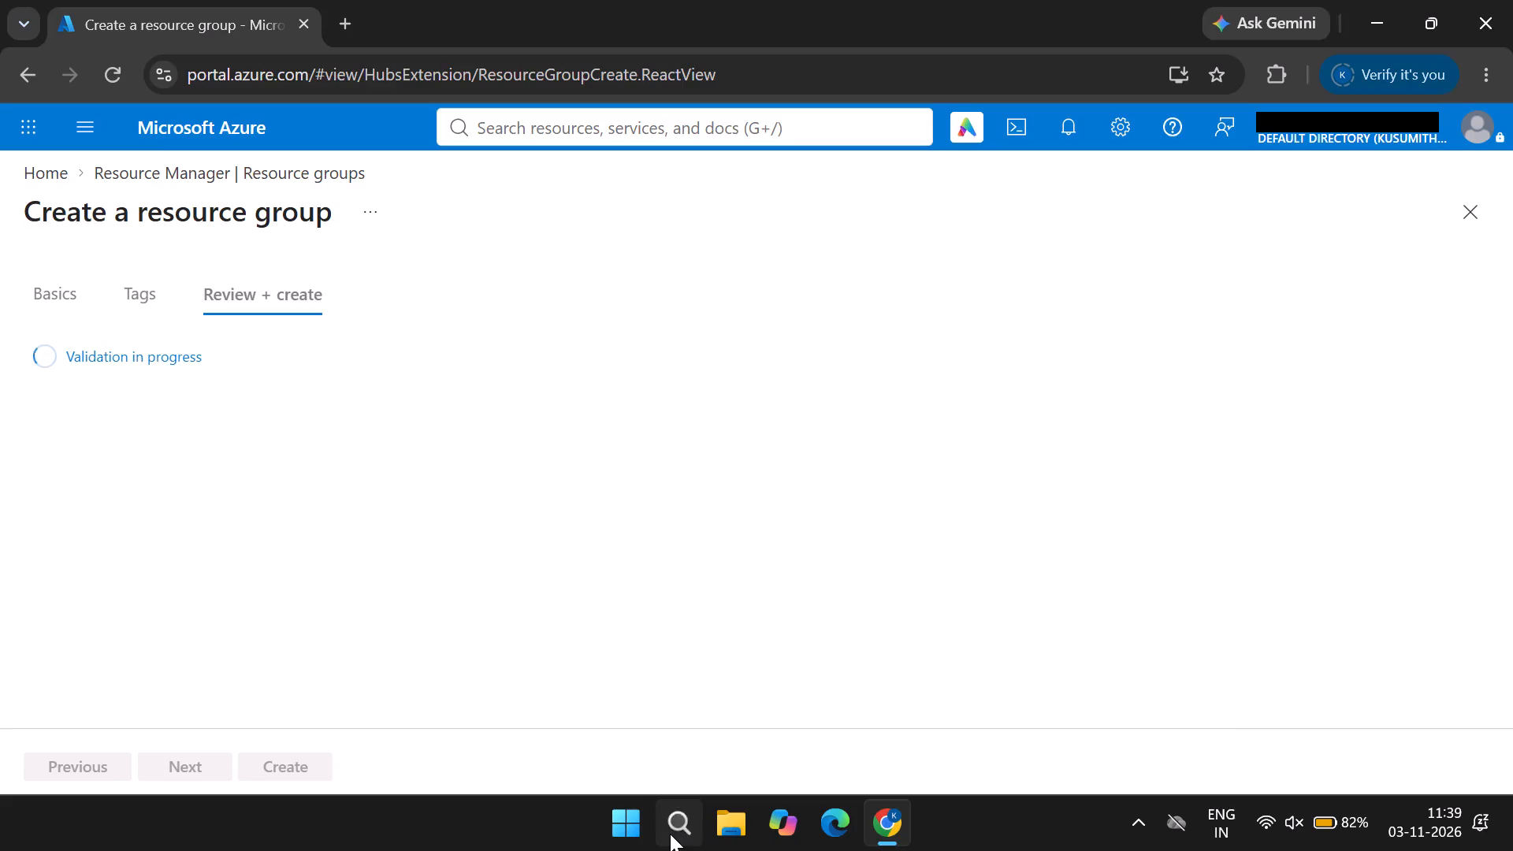
type("word")
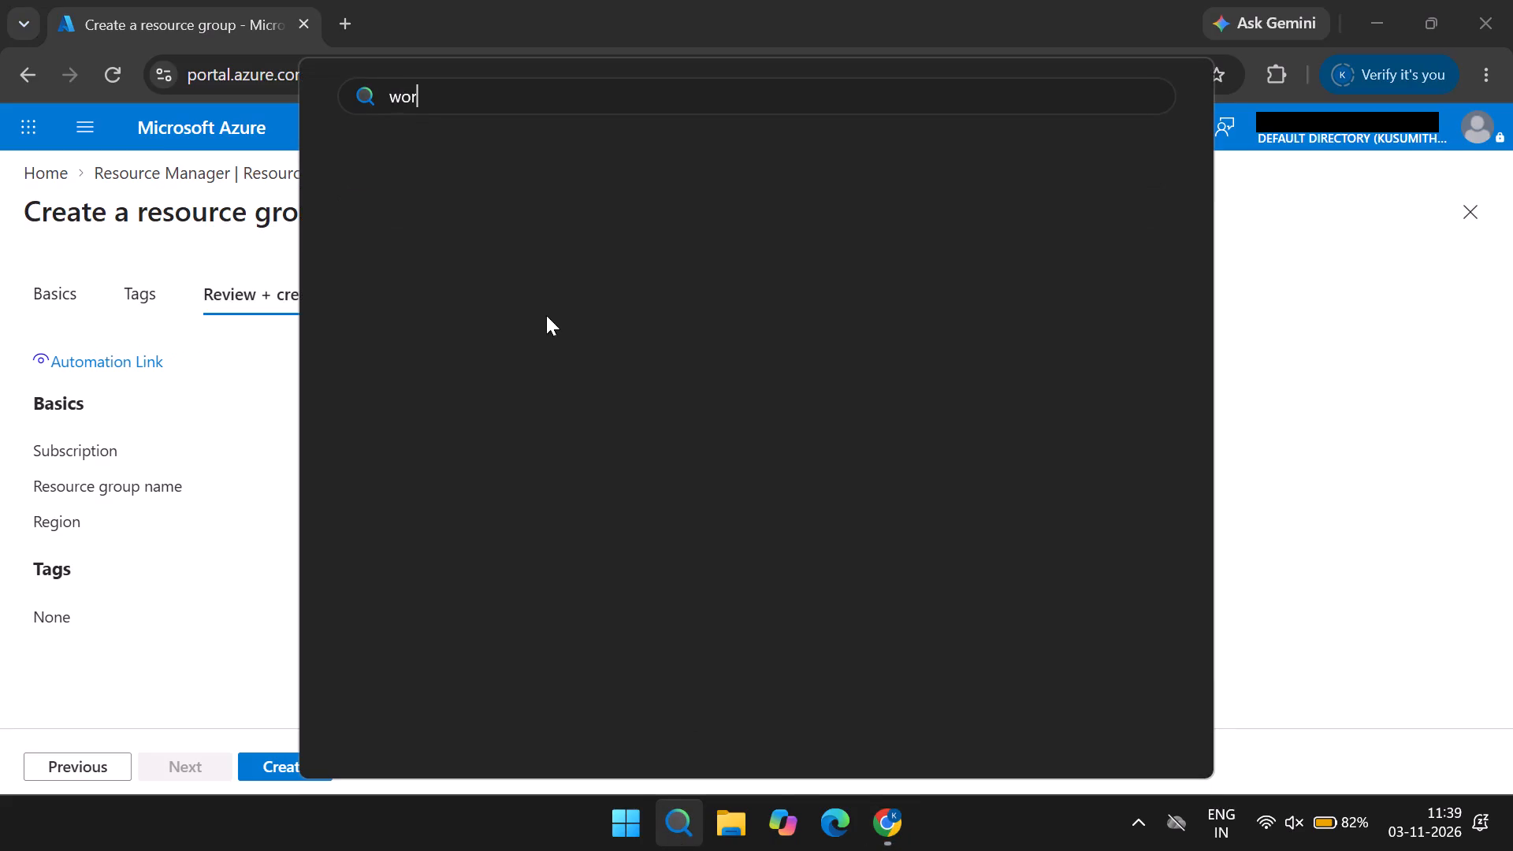
left_click(525, 293)
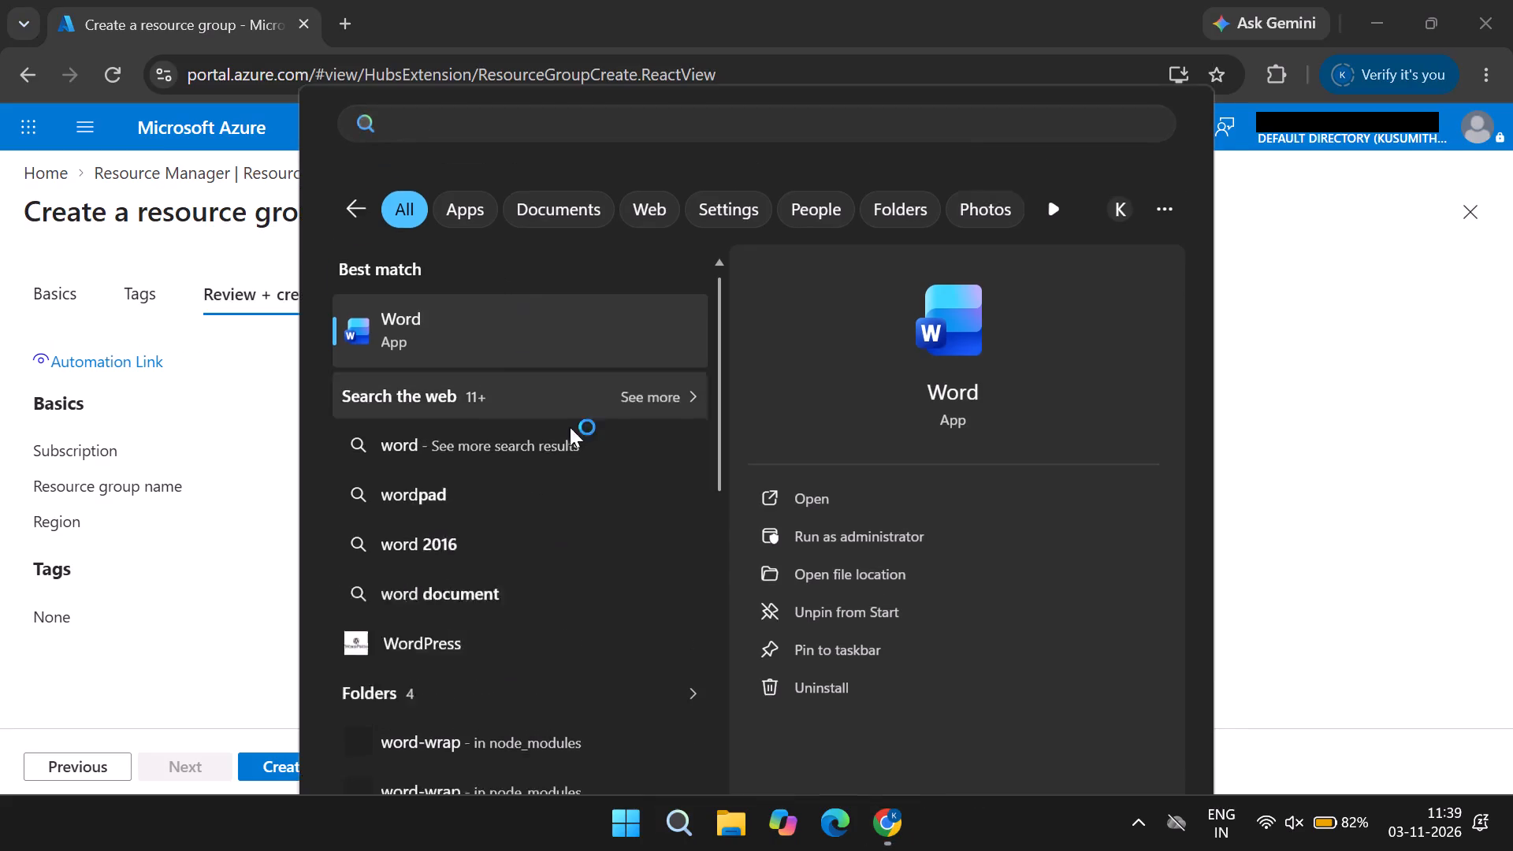
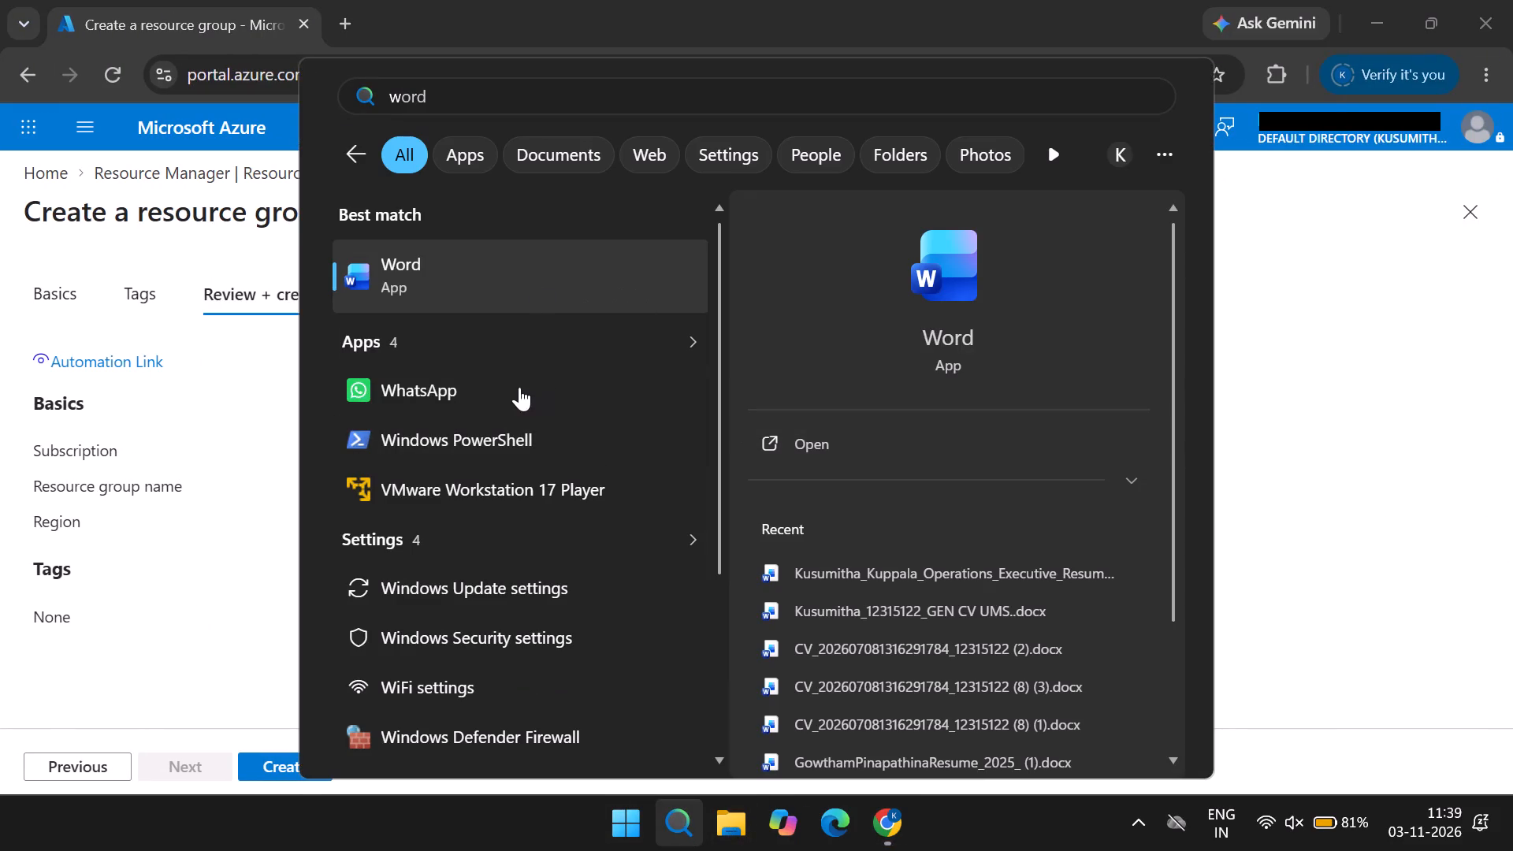
Open Word and create a new blank document.
left_click(573, 271)
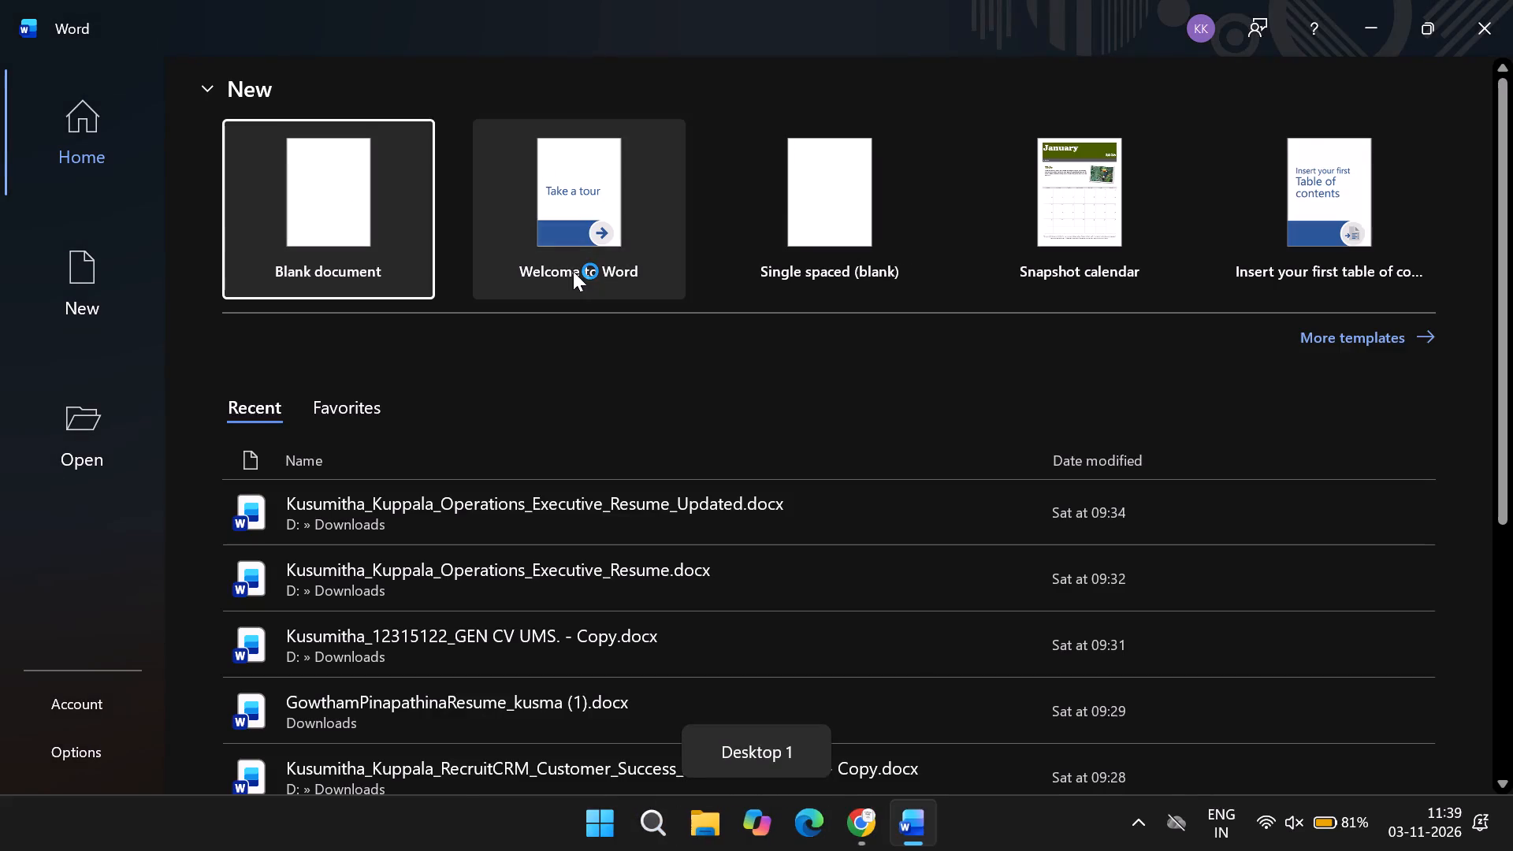
left_click(359, 199)
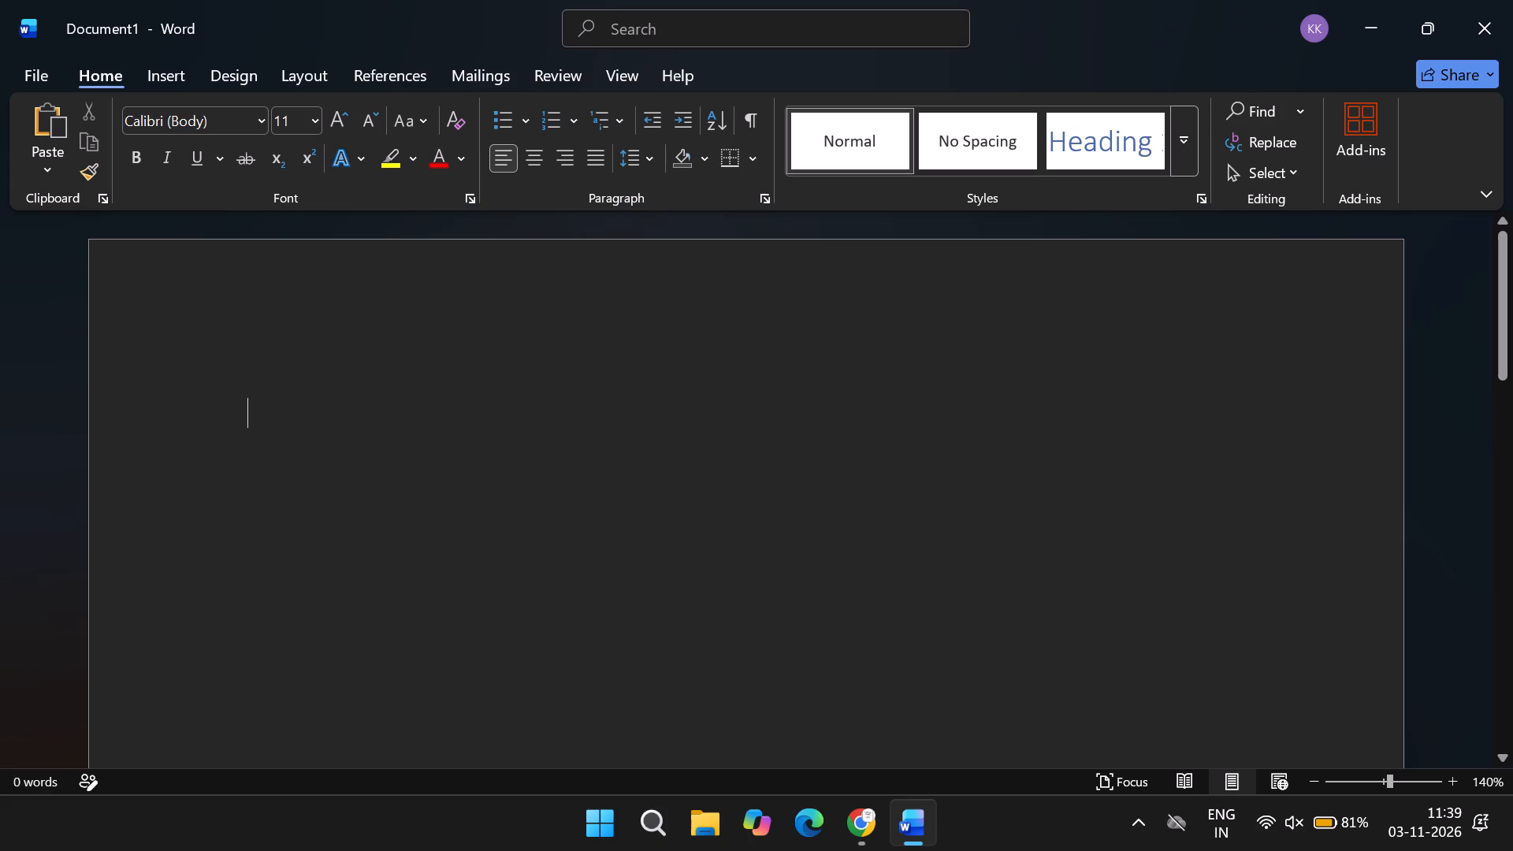
Enter the title "INT-328: CA-2" on the first line, indented with spaces toward the middle of the page.
left_click(756, 357)
key("space")
key("space")
key("space")
key("space")
key("space")
key("space")
key("space")
key("space")
key("space")
key("space")
key("space")
key("space")
key("space")
key("space")
key("space")
key("space")
key("space")
key("space")
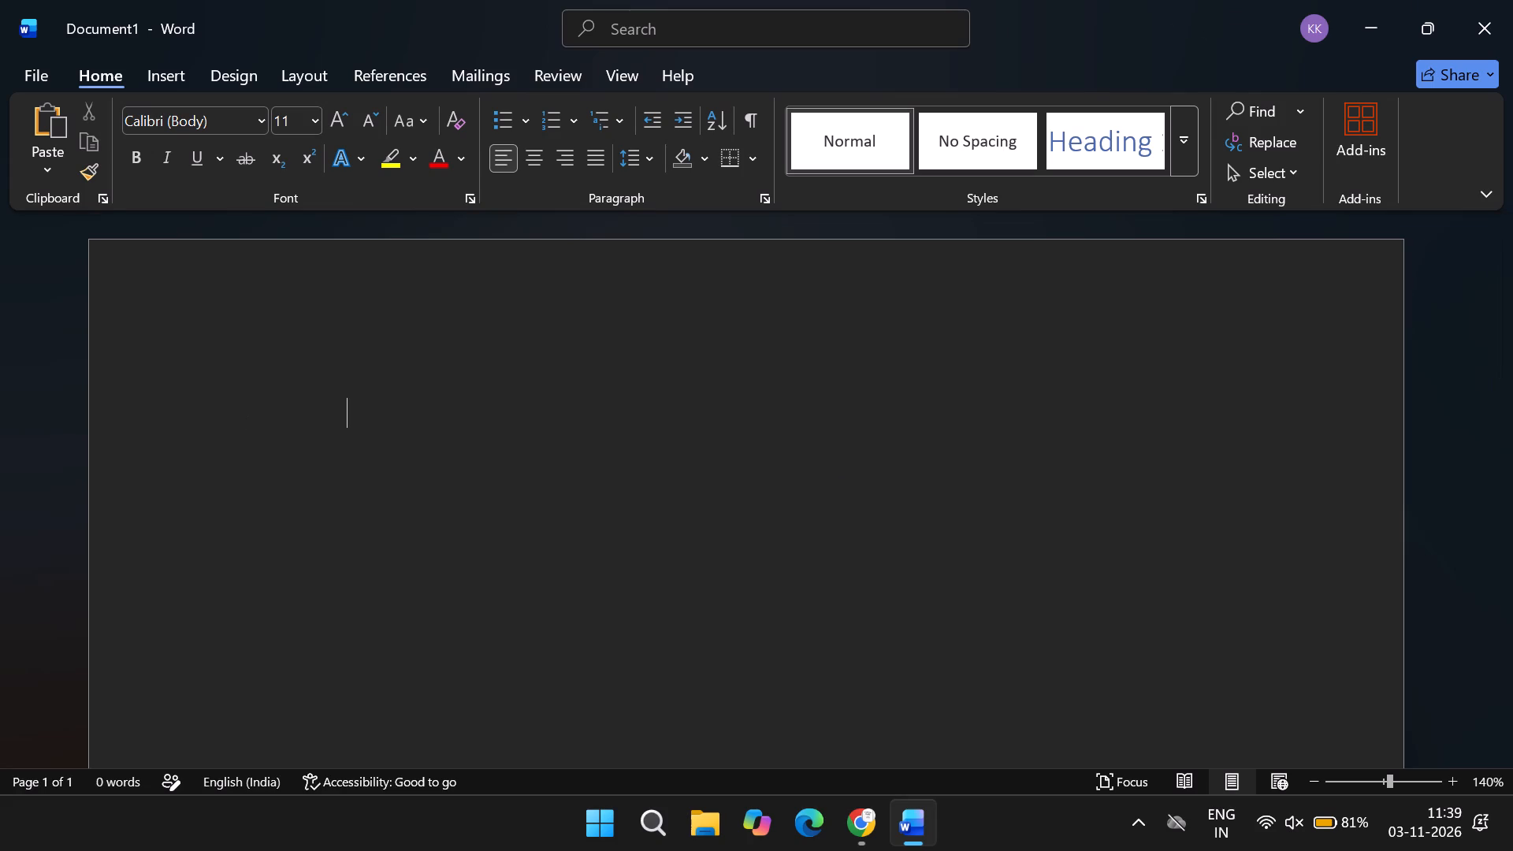
key("space")
key("space")
key("space")
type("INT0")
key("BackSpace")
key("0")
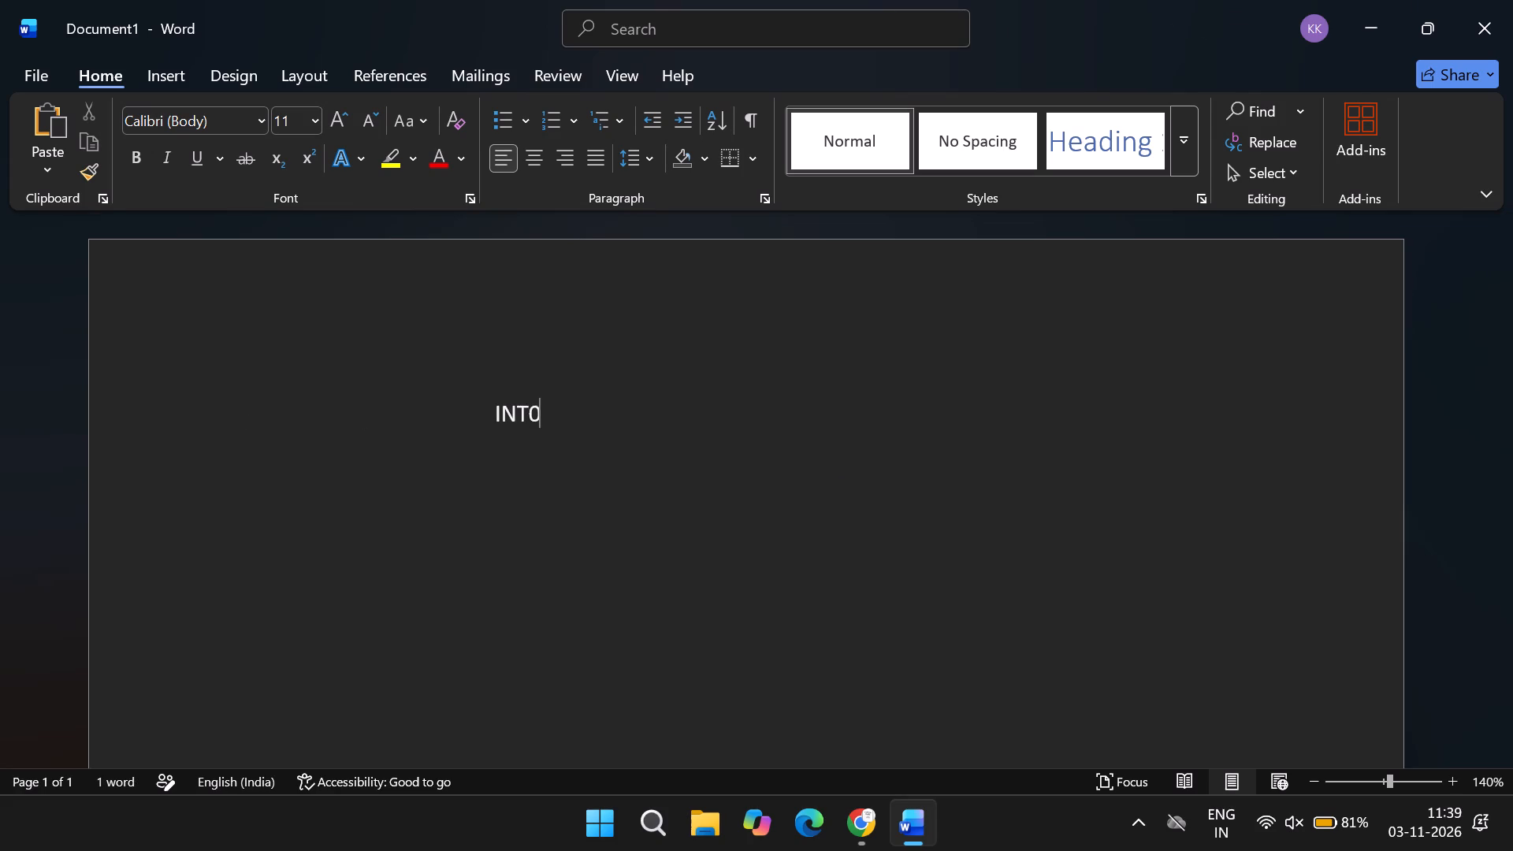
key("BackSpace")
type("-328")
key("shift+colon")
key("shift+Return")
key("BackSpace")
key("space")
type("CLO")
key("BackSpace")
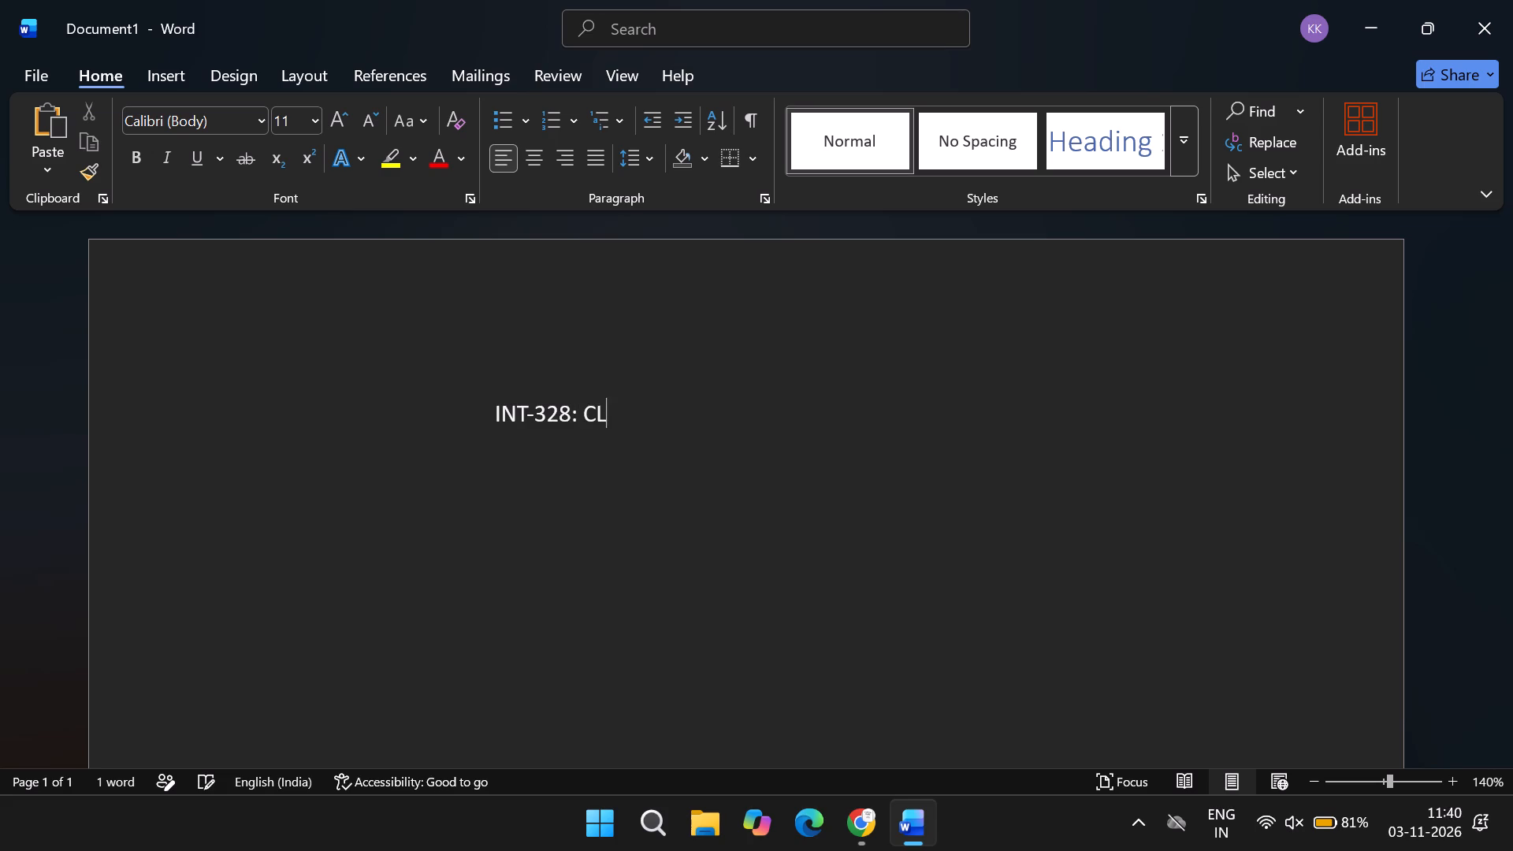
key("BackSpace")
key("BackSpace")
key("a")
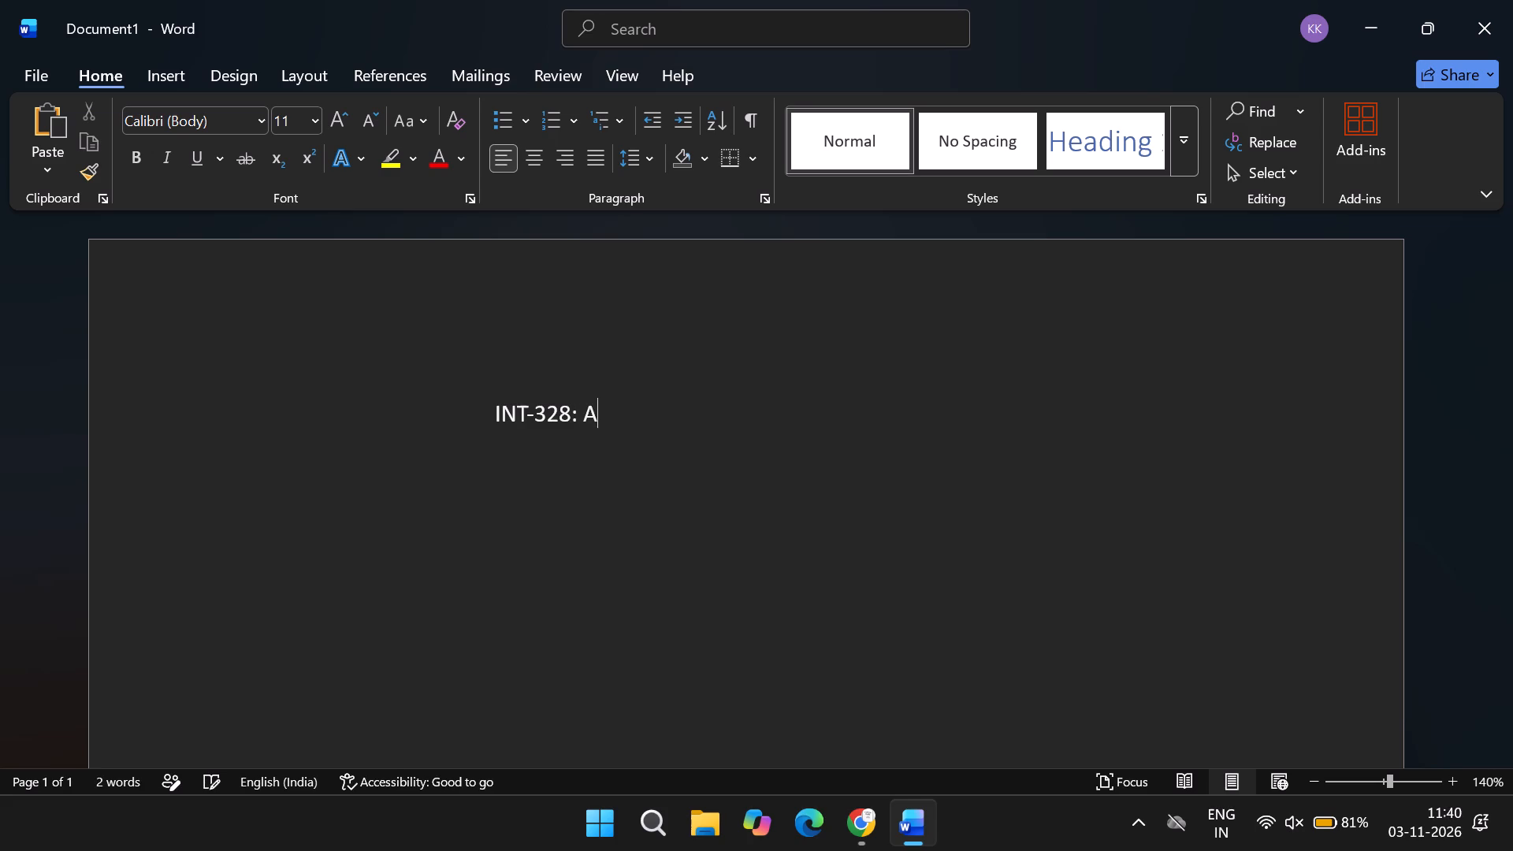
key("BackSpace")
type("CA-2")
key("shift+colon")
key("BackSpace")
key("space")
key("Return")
Add an unindented "Name:" line with the student's first name below the title.
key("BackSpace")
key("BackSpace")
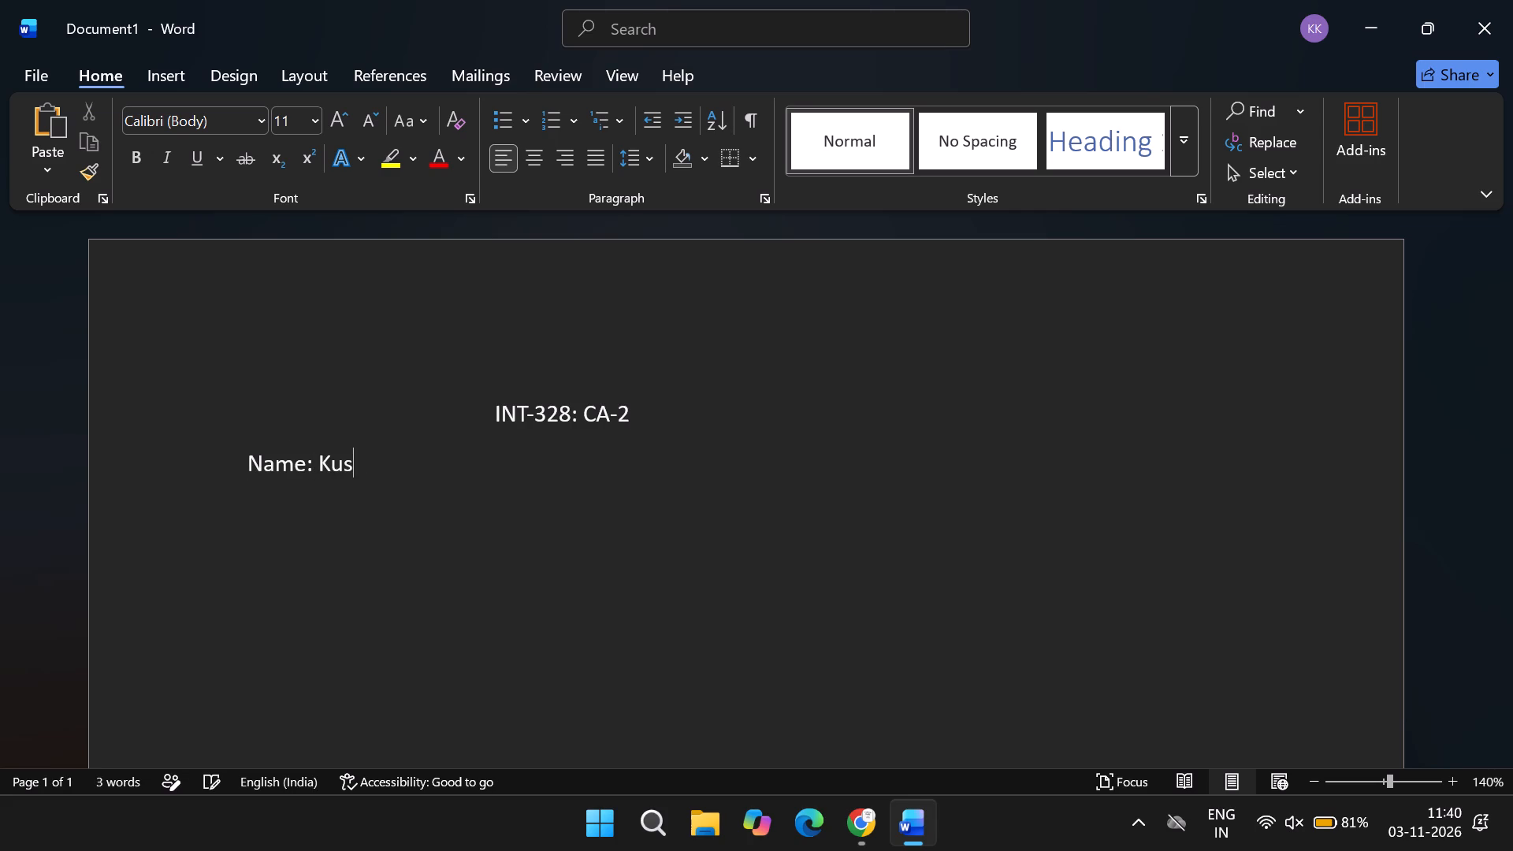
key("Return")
Add a "Roll no:" line below the name with the student's roll number followed by "(even)".
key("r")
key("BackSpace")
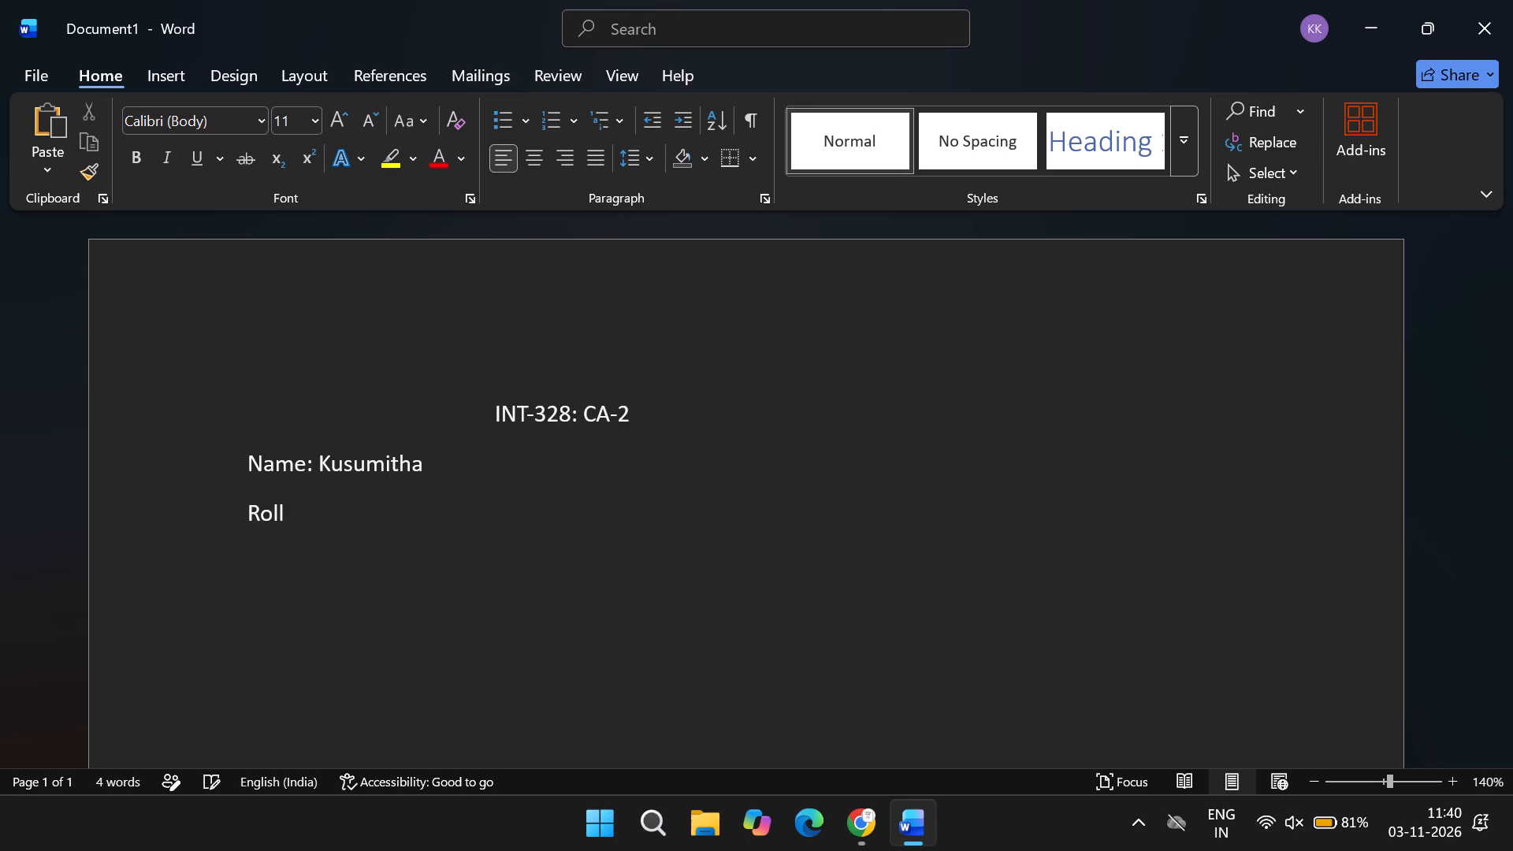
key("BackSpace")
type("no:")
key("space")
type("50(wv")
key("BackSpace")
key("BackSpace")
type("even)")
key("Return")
Add the question heading "Ques-1:" below the roll number line, followed by an empty line.
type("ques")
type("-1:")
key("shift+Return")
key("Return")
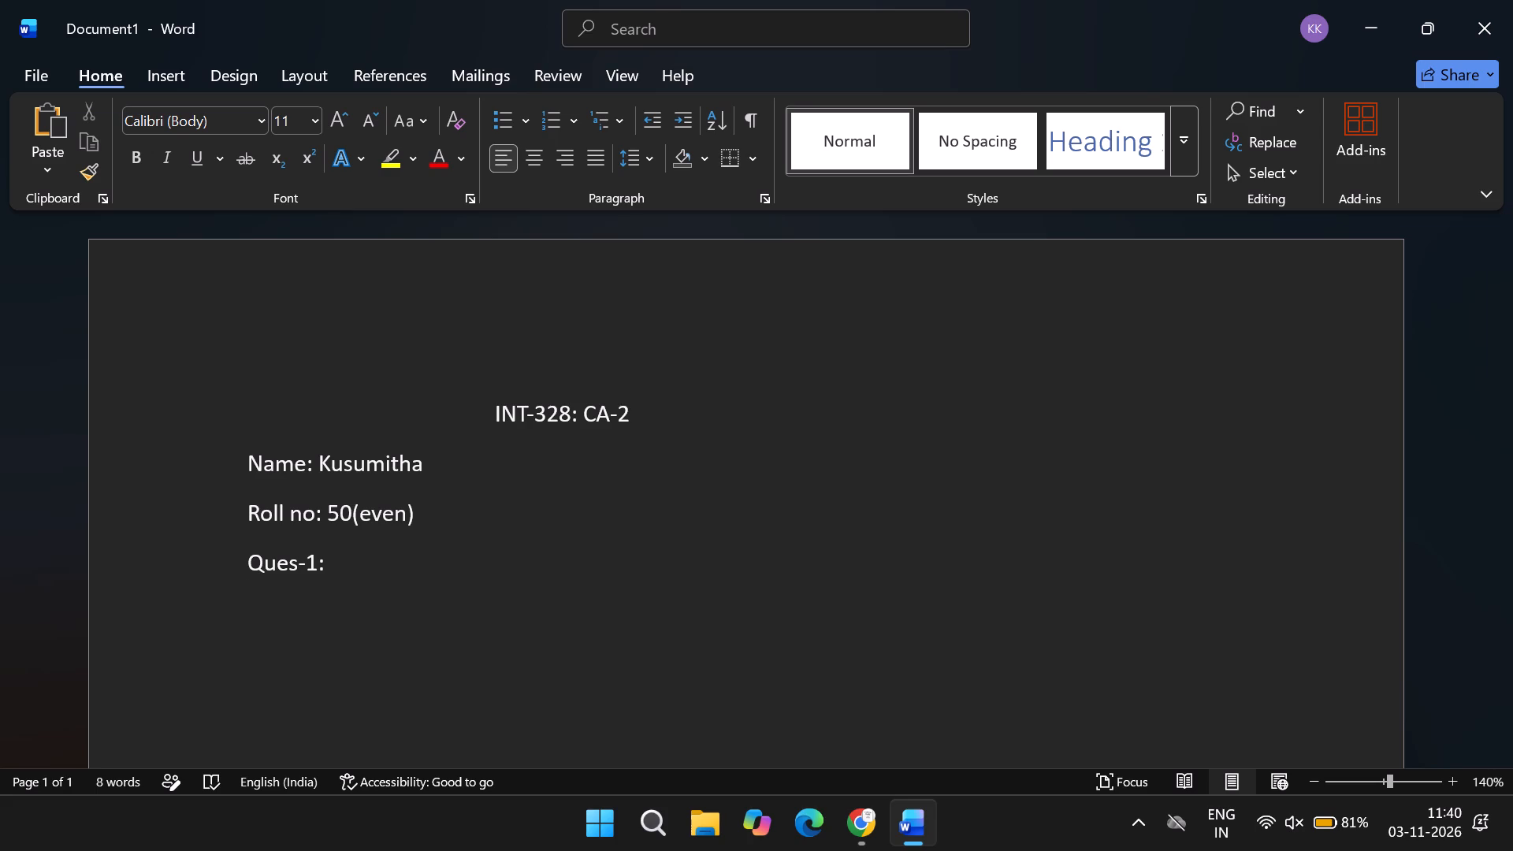
Begin a step label with the text "step" beneath the Ques-1 heading.
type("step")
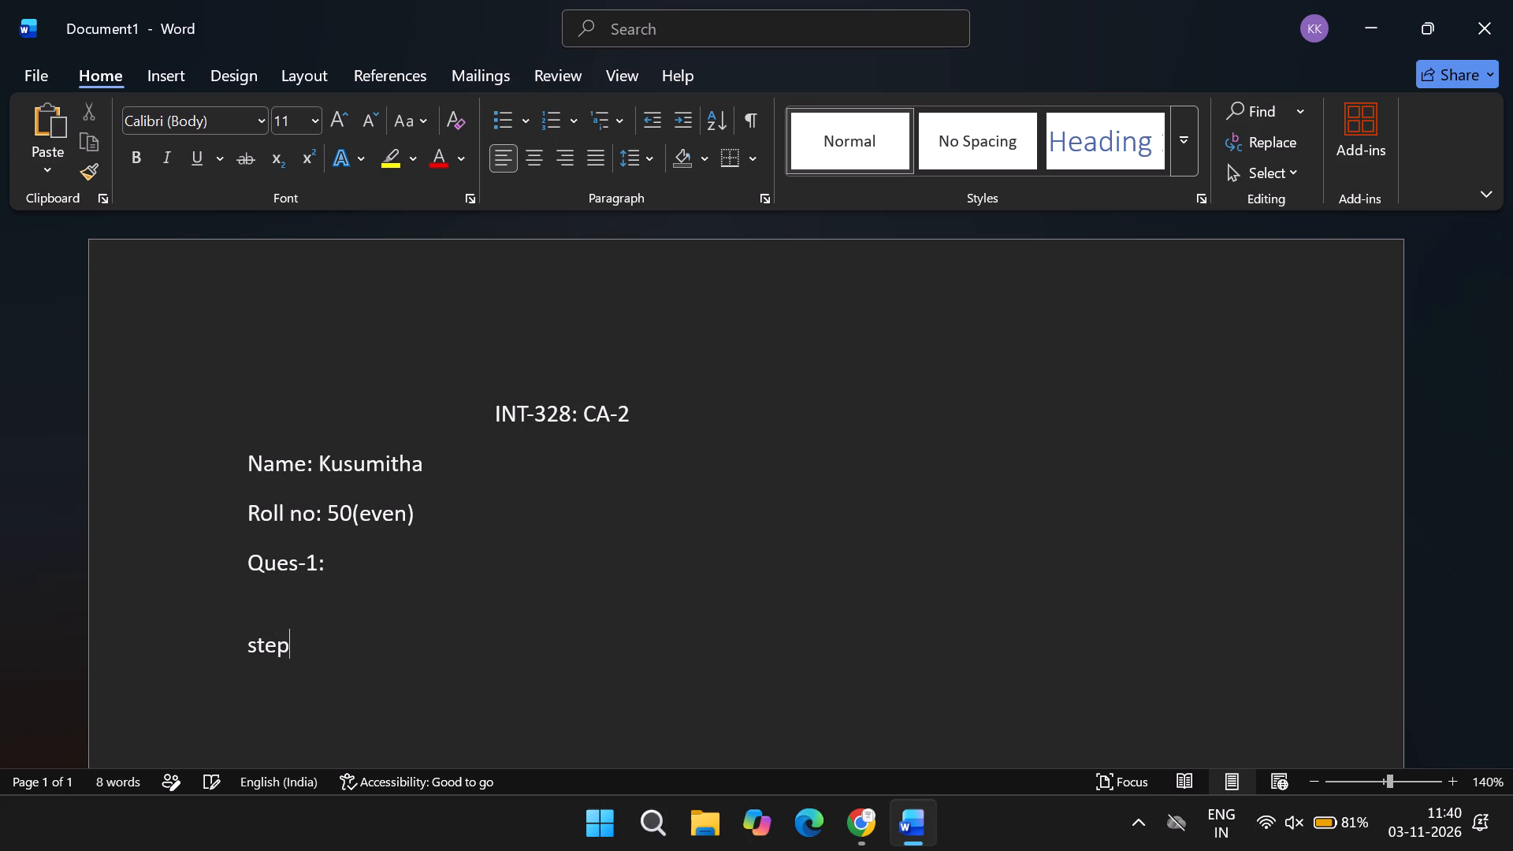
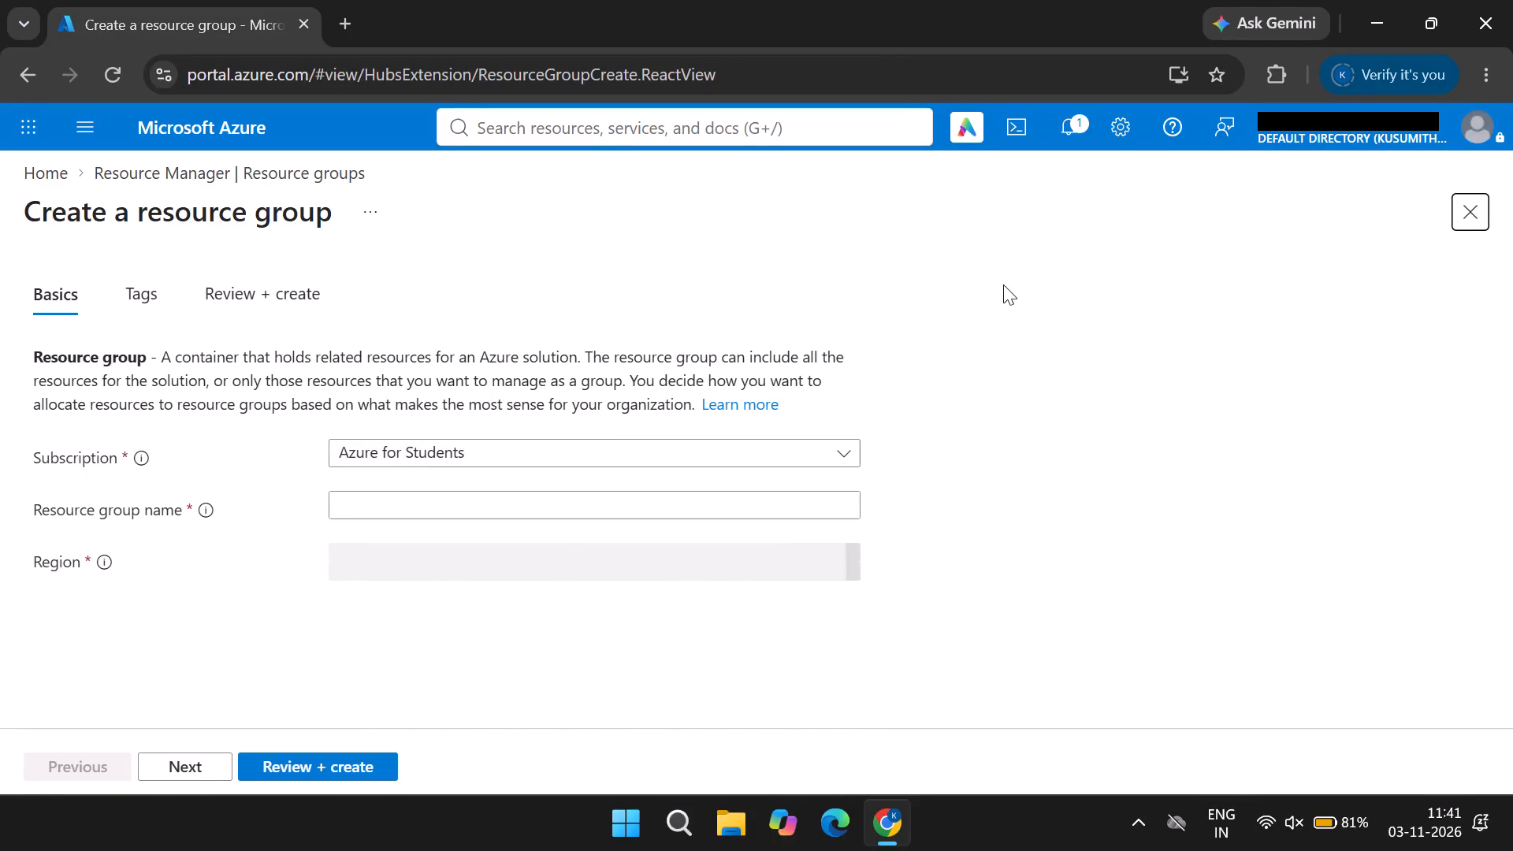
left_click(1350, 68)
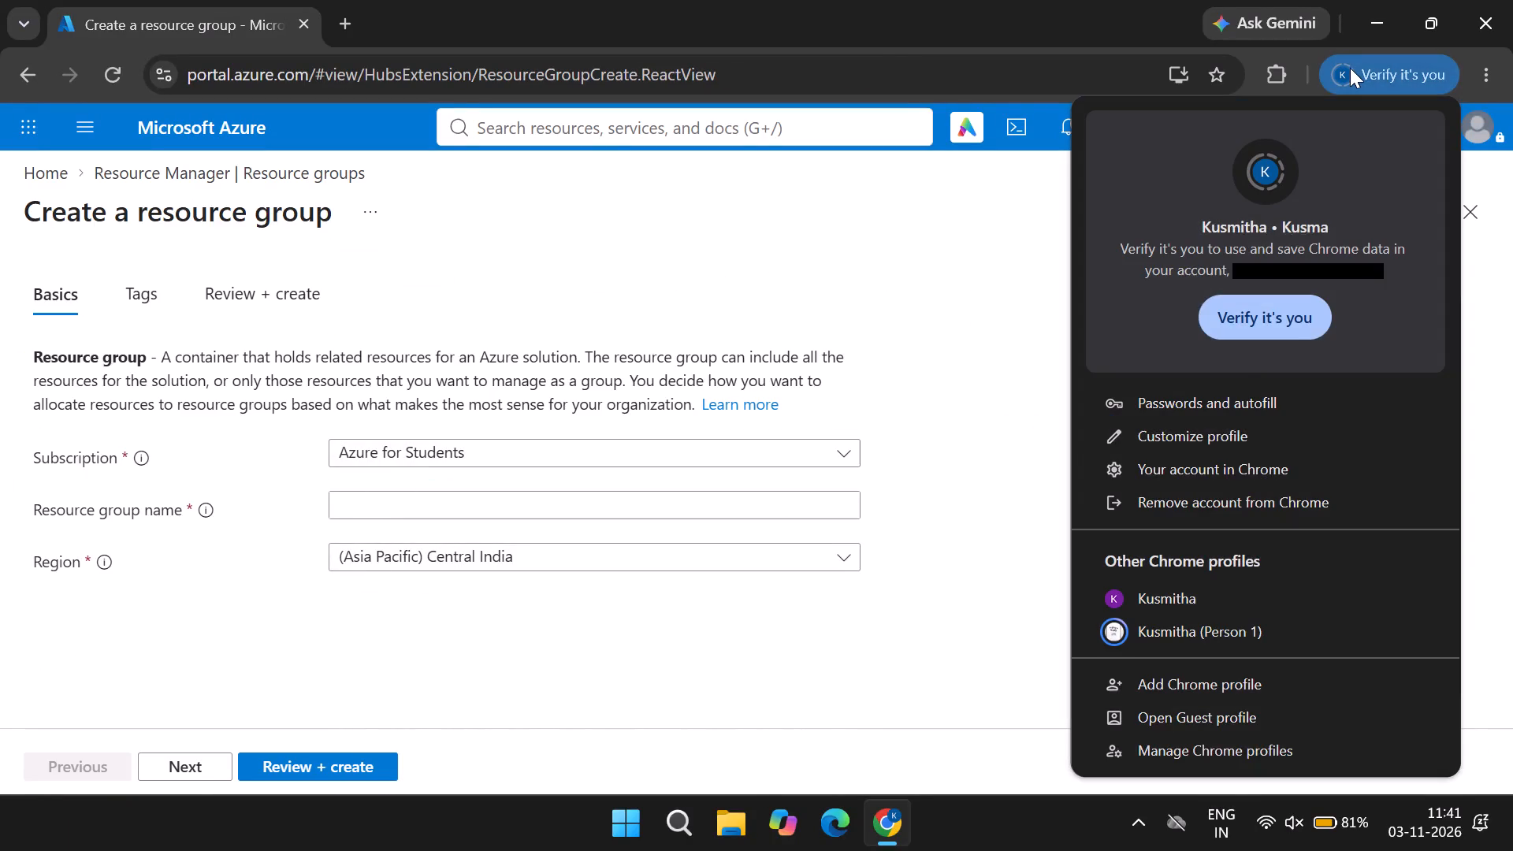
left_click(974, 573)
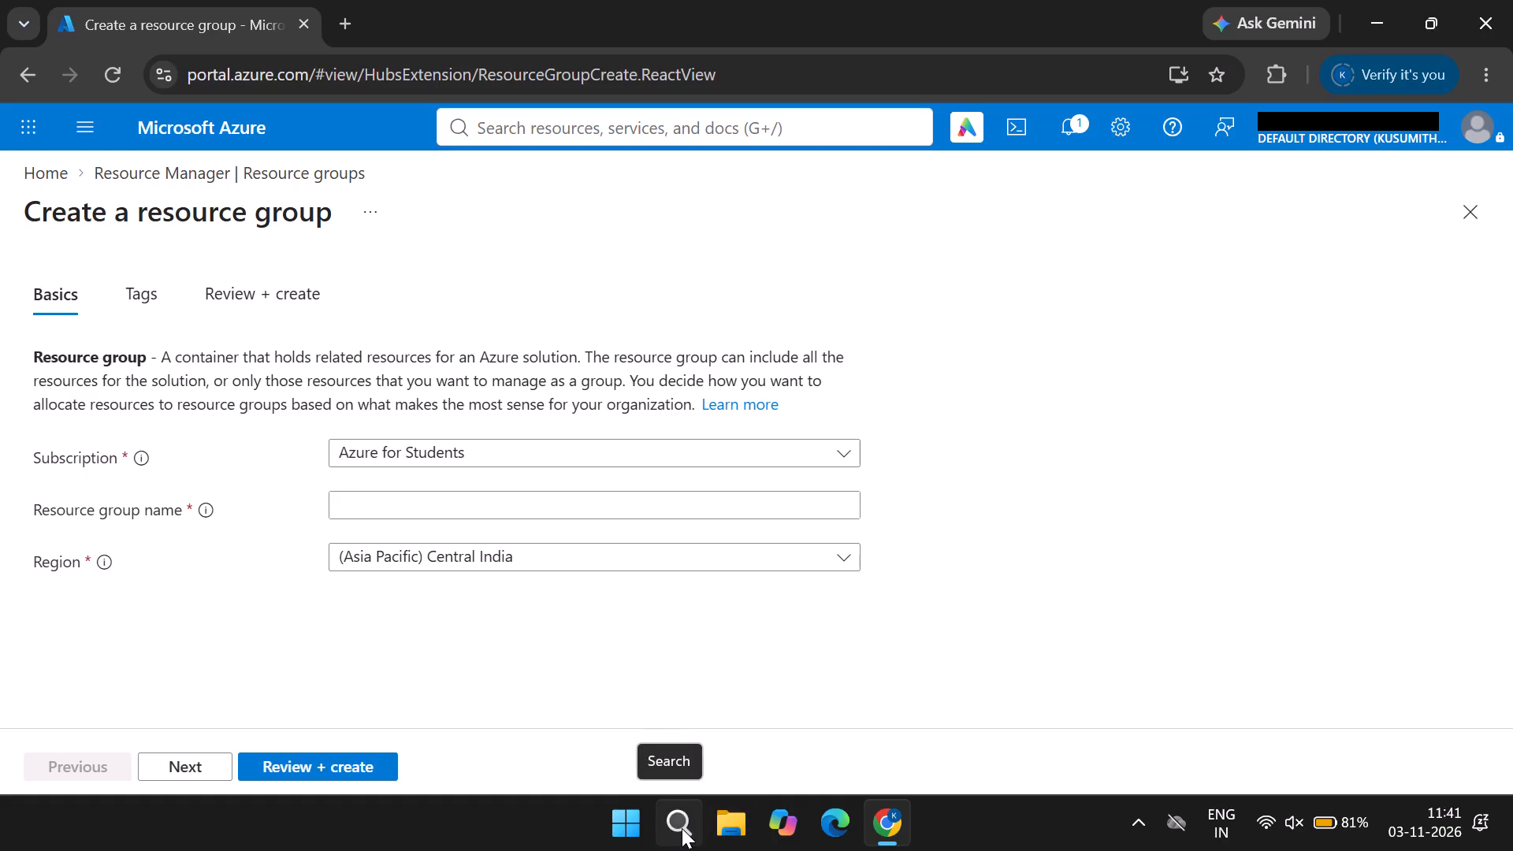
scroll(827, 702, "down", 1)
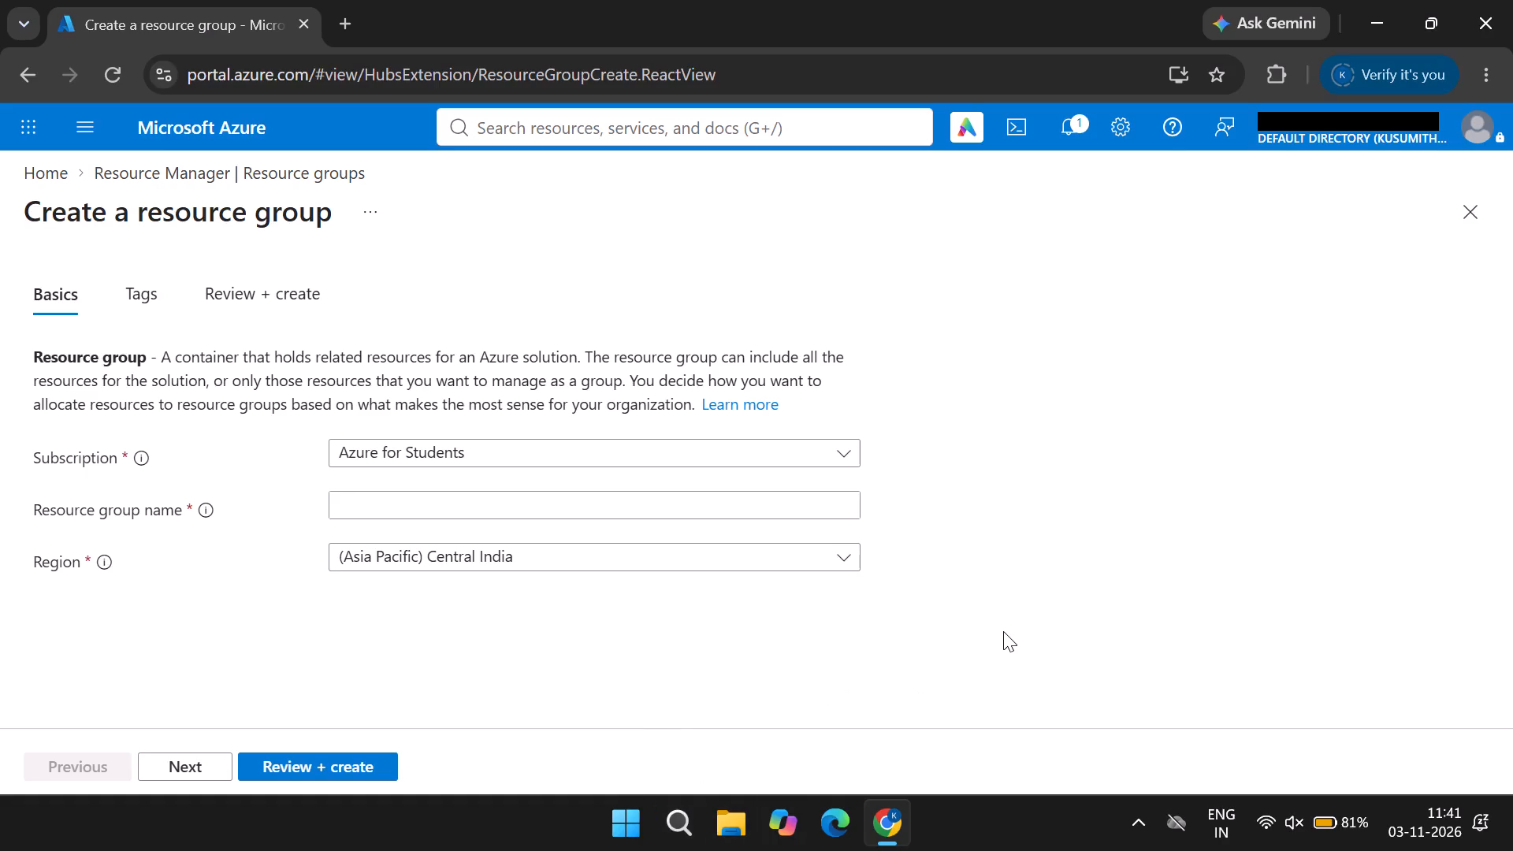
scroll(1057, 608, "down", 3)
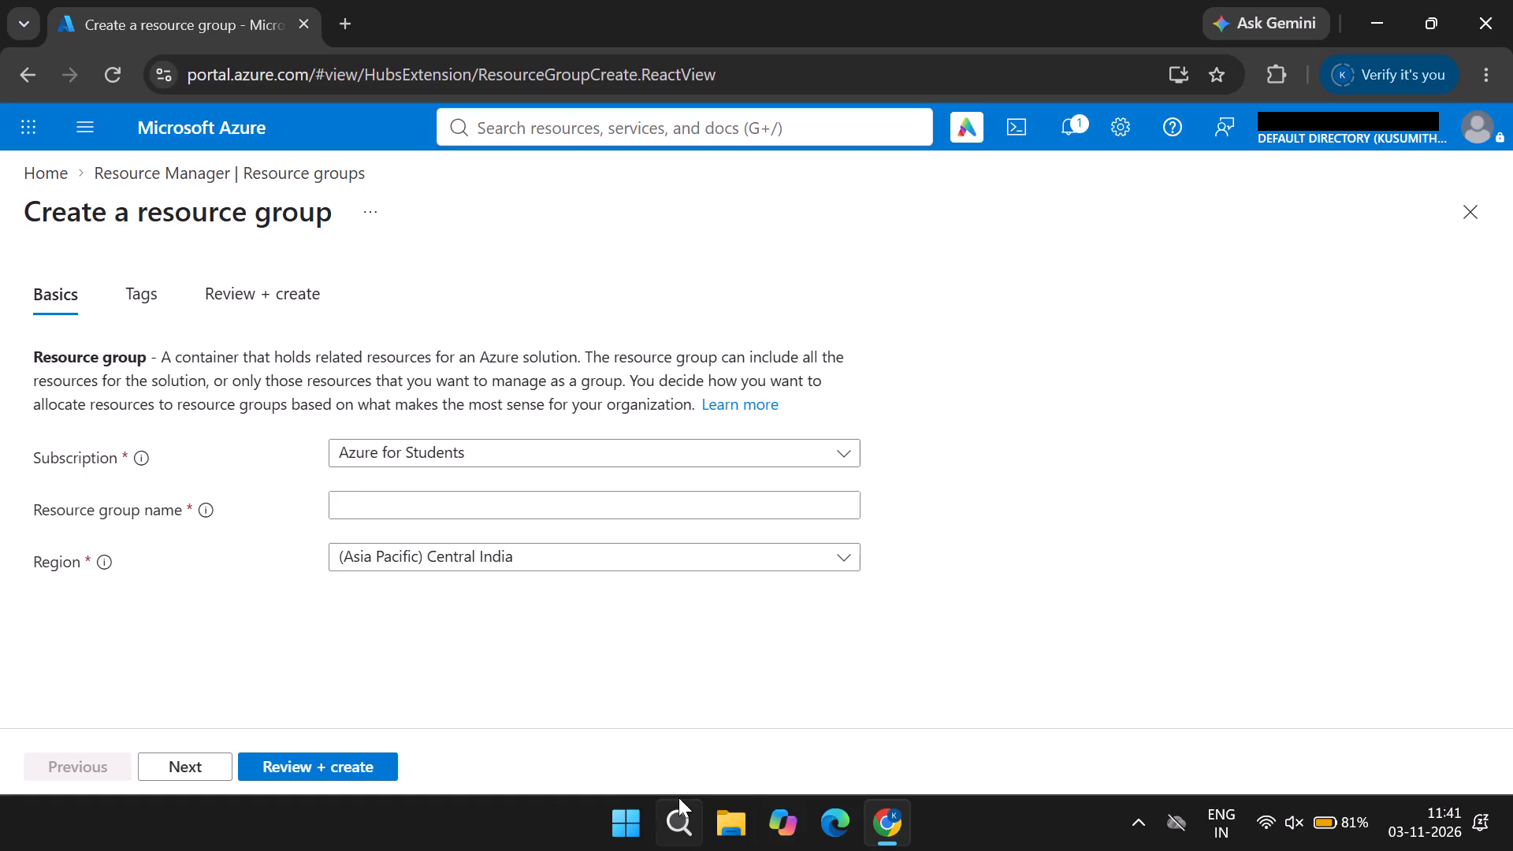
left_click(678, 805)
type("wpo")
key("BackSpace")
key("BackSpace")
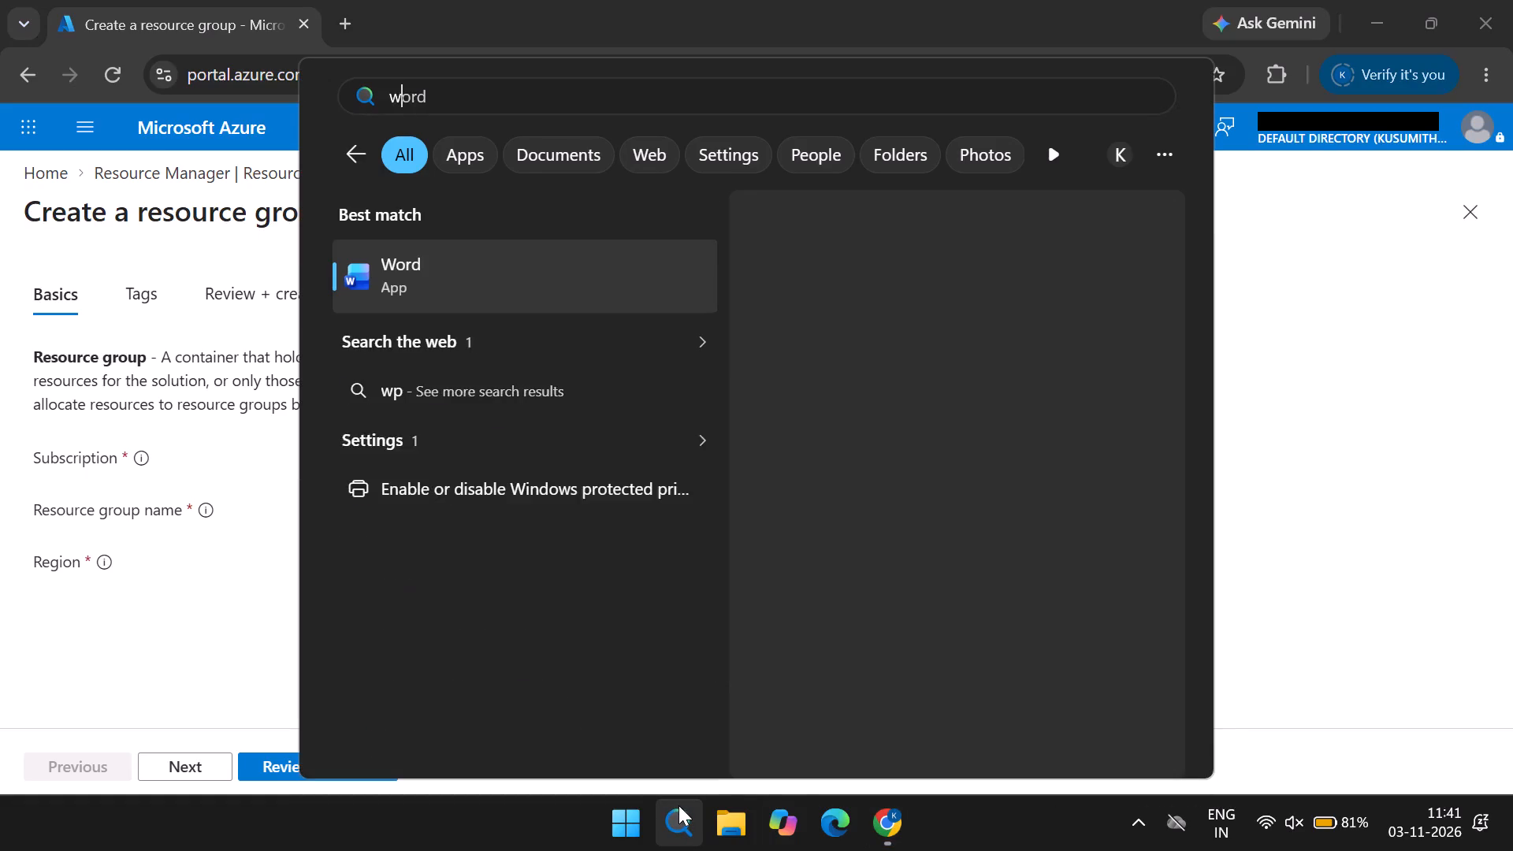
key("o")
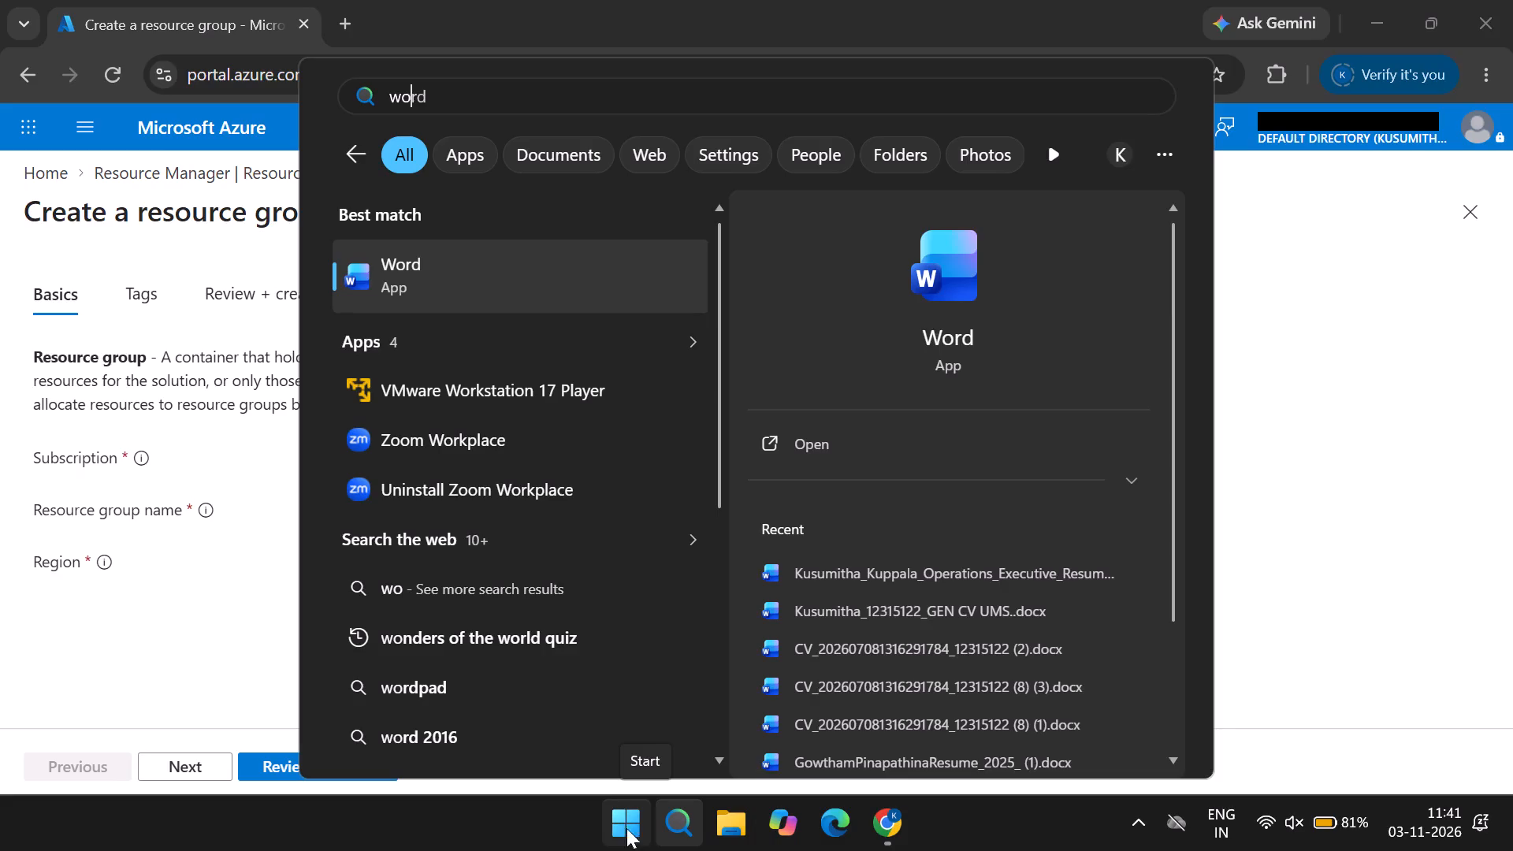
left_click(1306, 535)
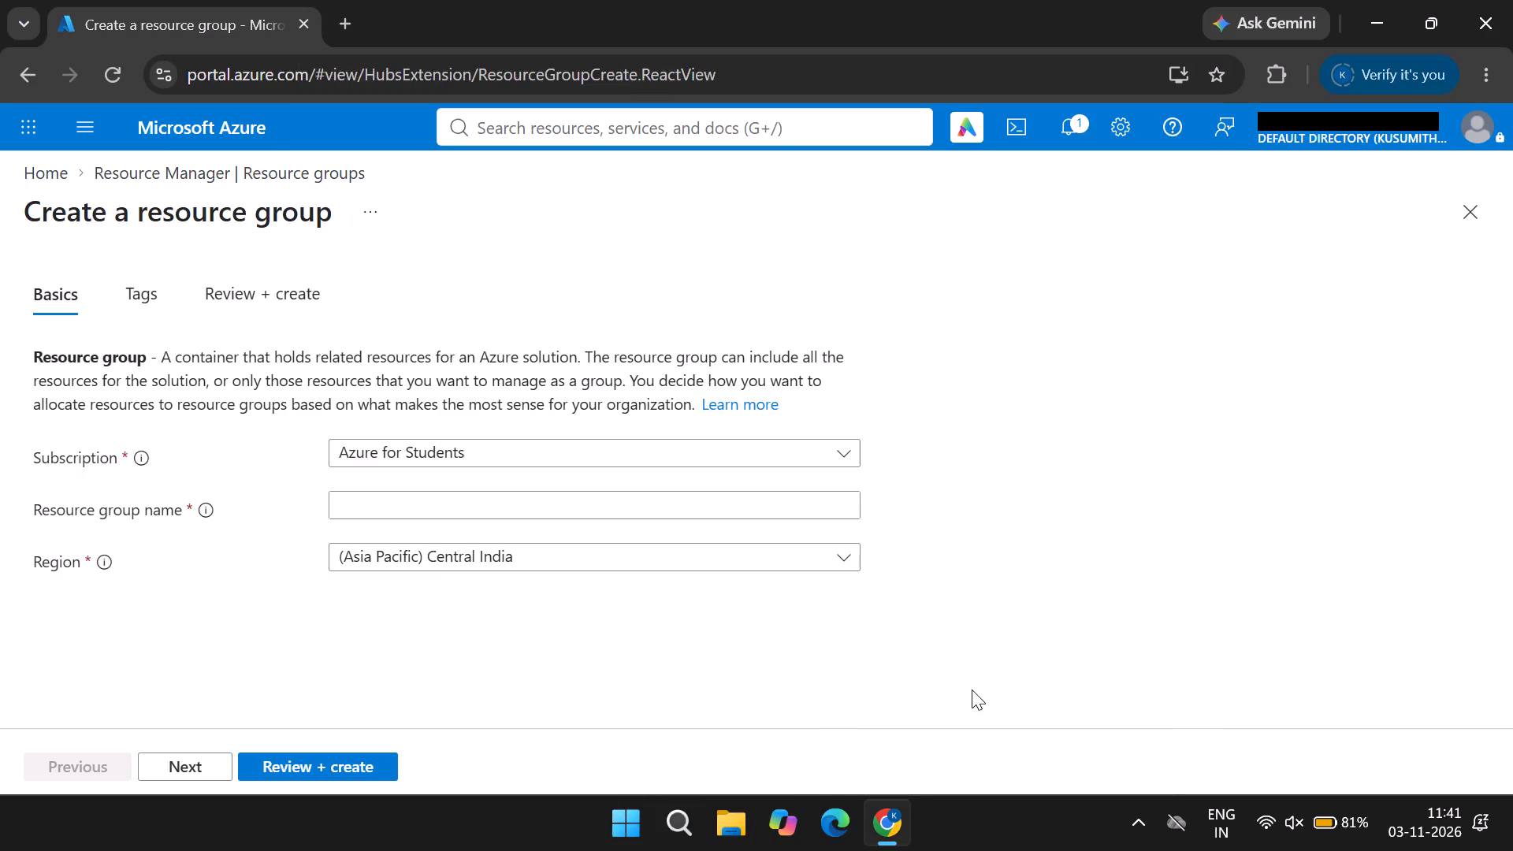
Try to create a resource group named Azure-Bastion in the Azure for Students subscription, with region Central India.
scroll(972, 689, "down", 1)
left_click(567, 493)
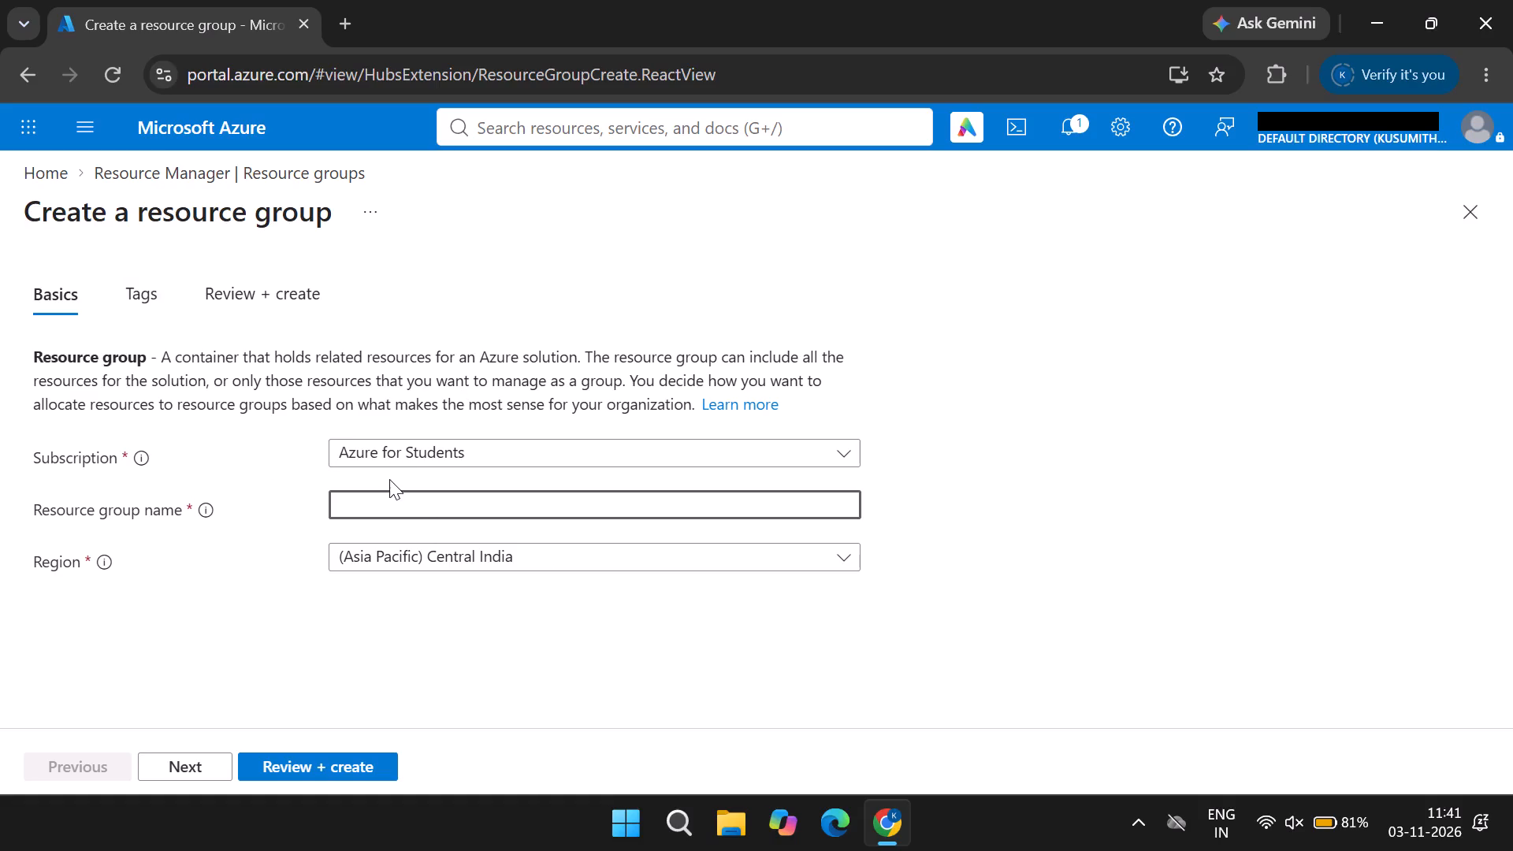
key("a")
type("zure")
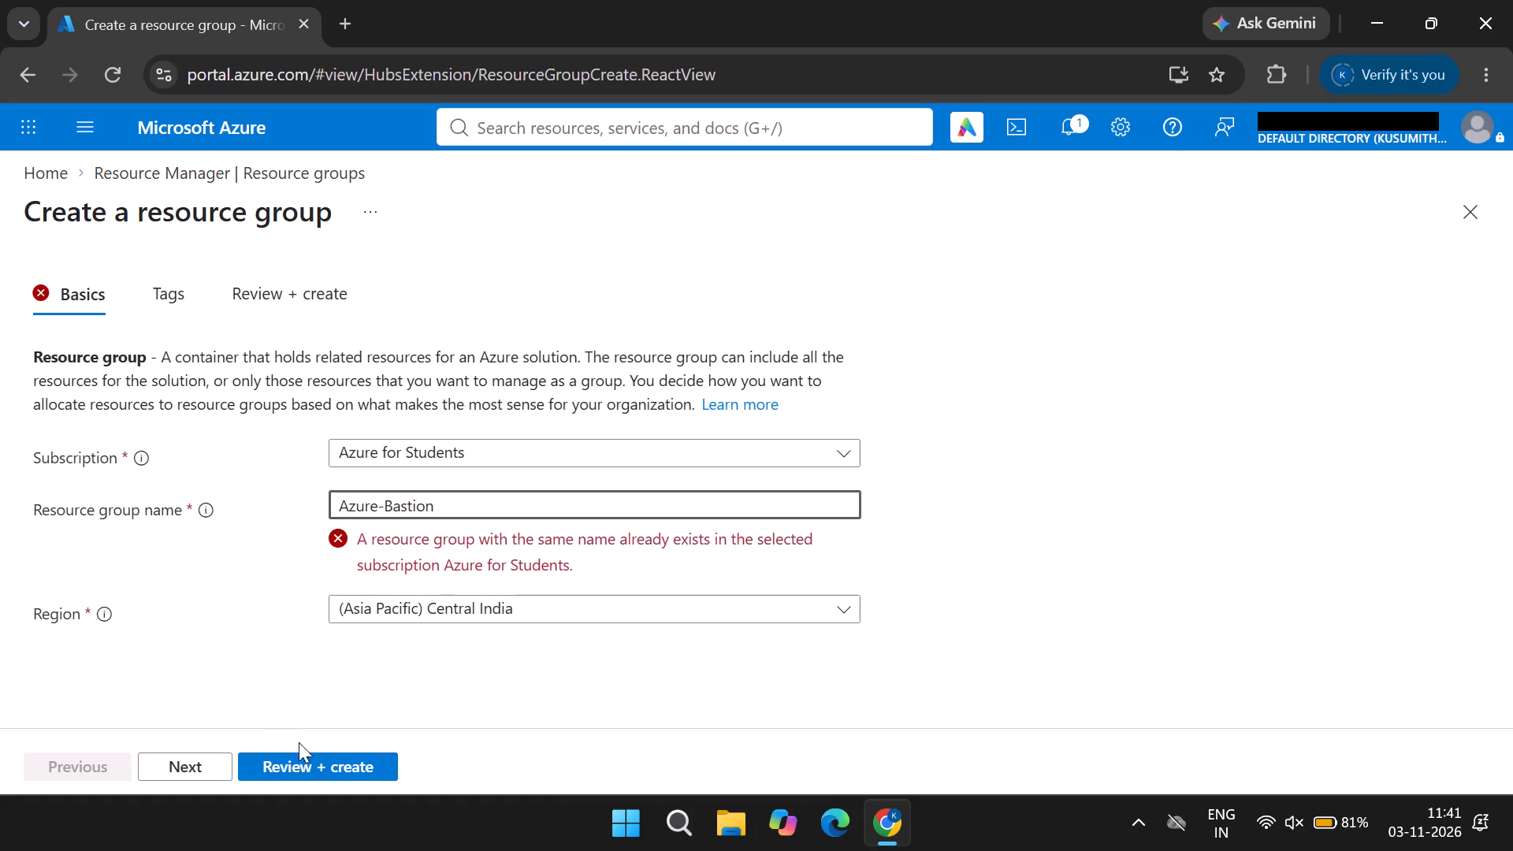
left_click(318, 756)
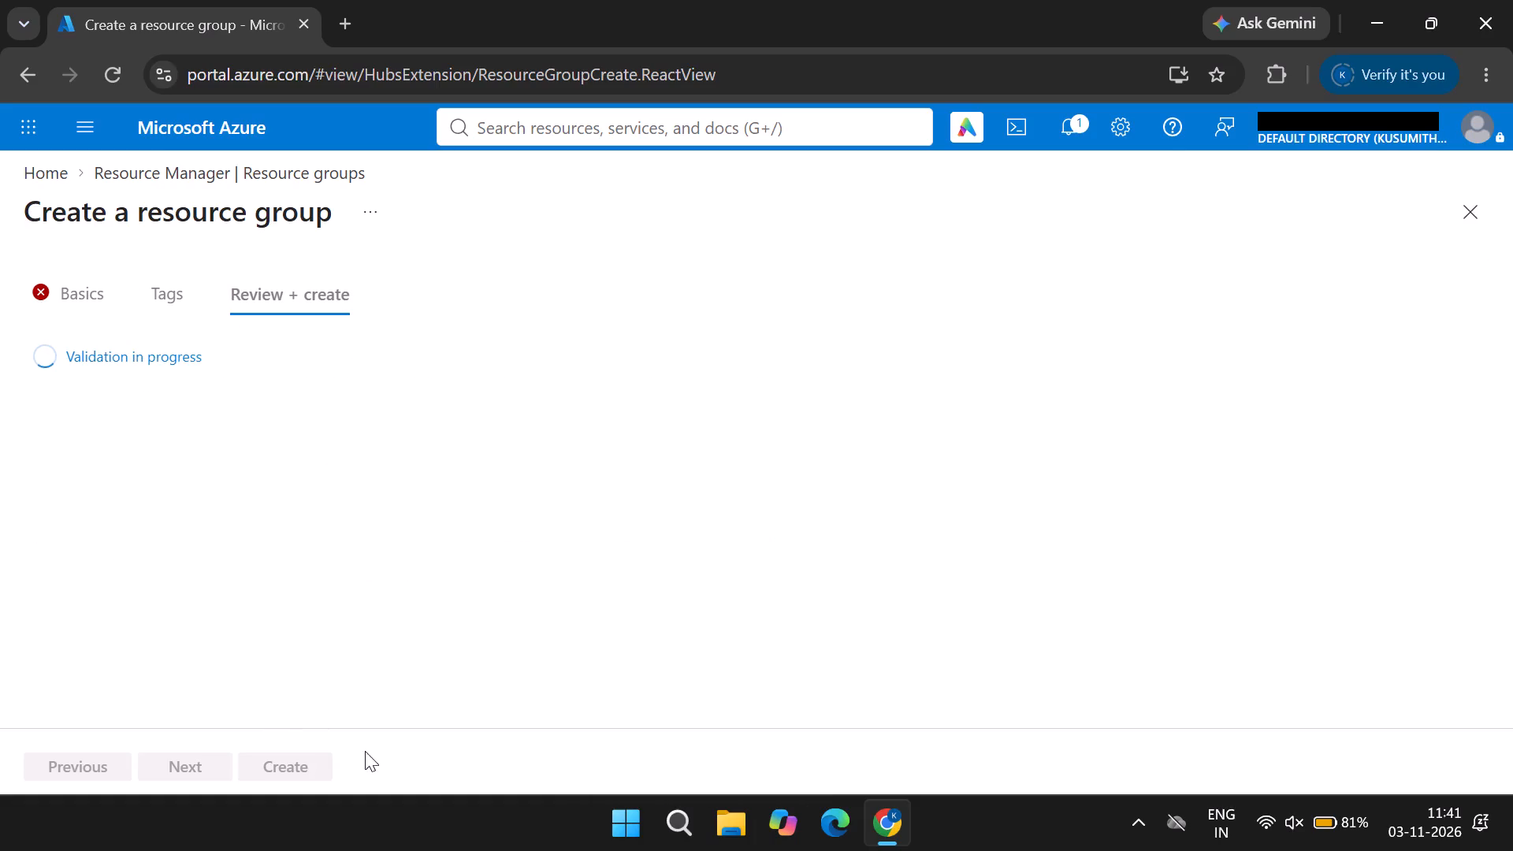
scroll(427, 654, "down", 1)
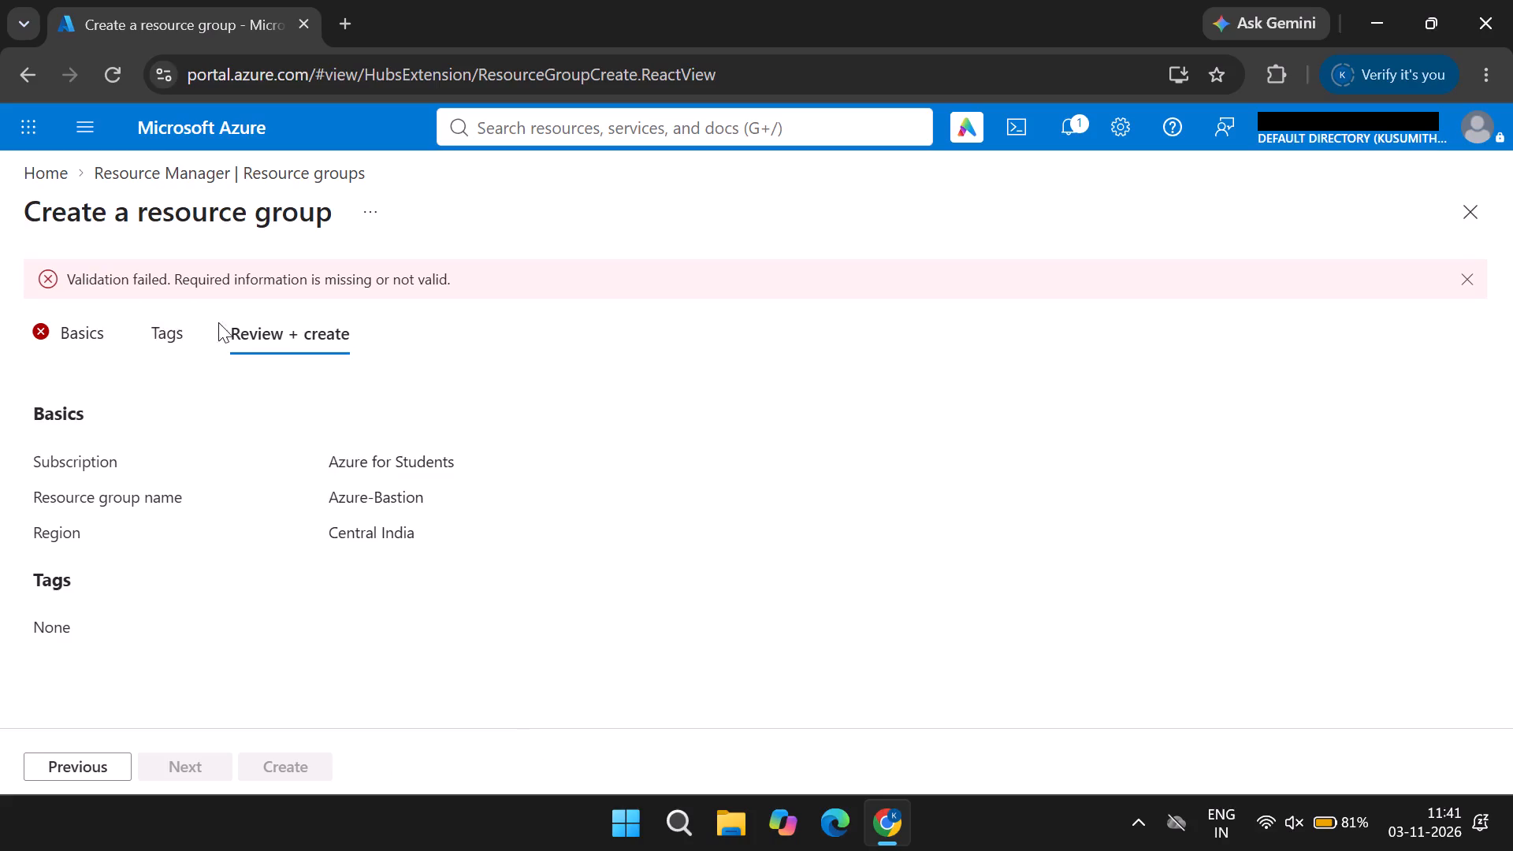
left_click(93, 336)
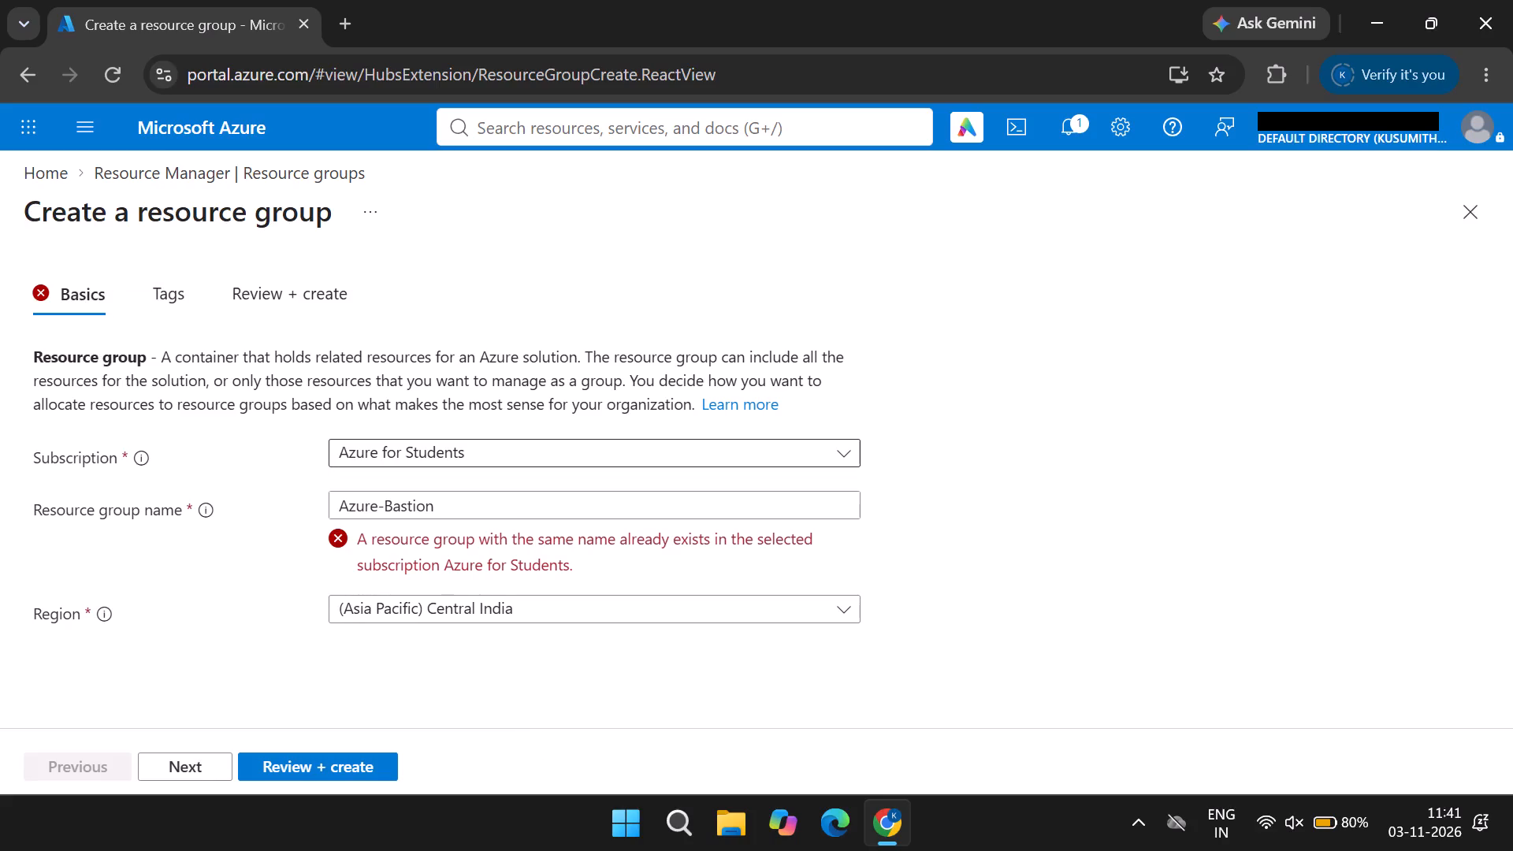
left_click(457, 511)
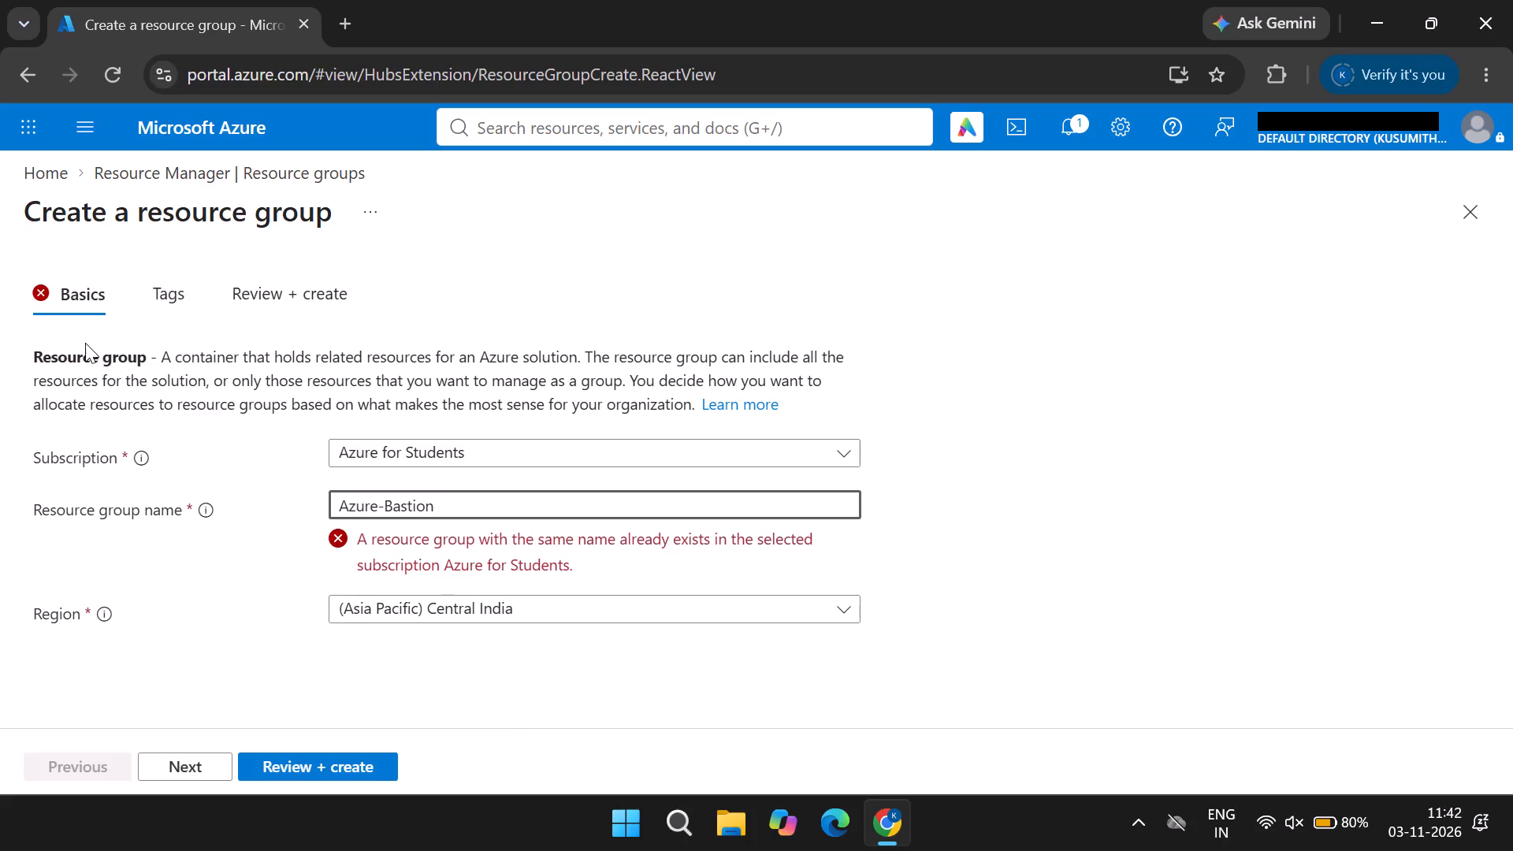
Leave the resource group creation form and examine the refreshed All resources list in Resource Manager.
triple_click(28, 84)
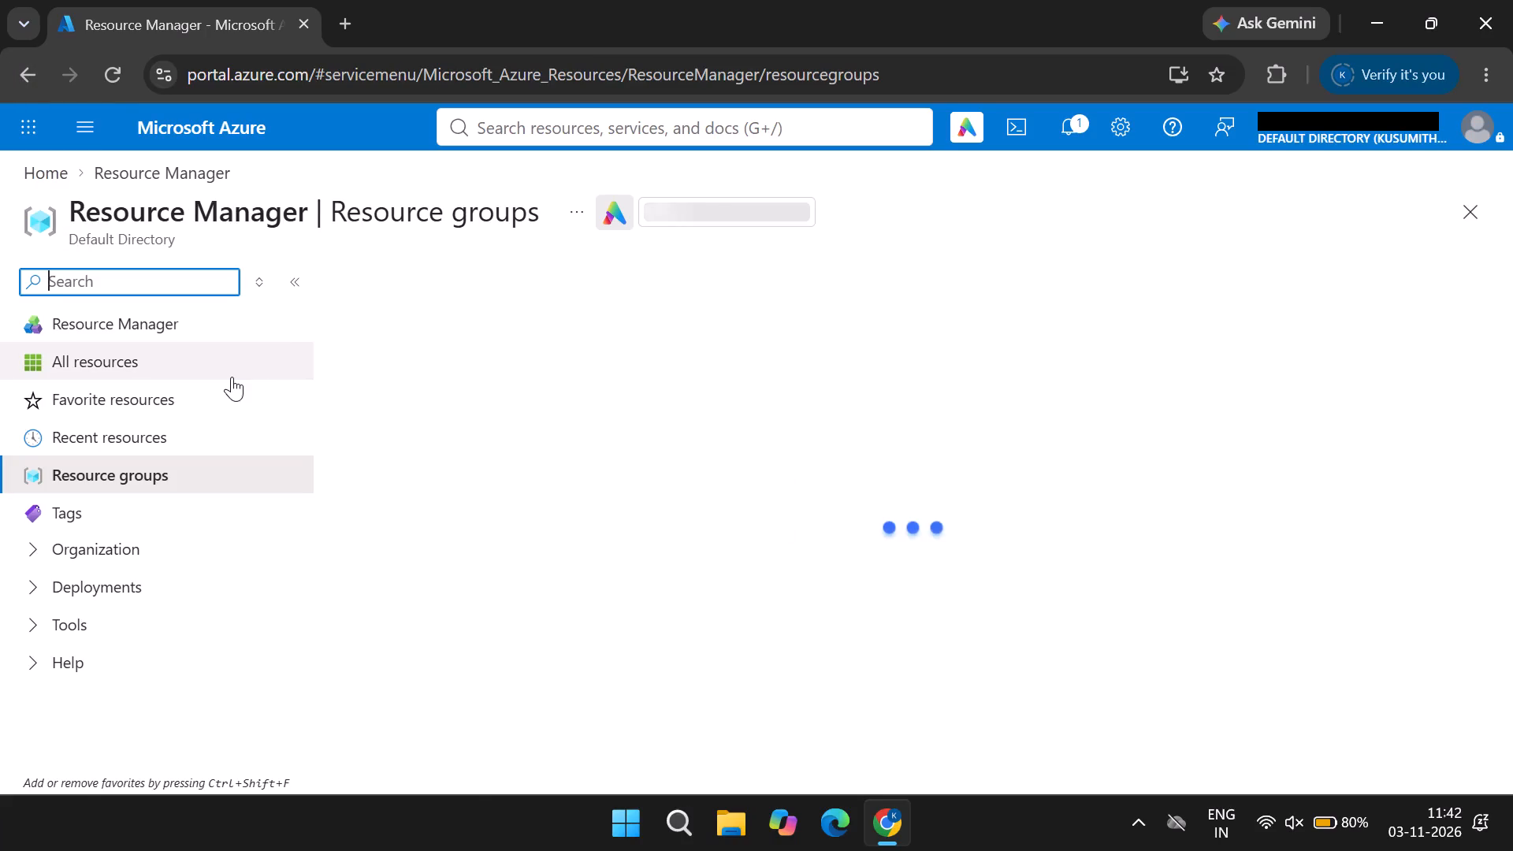
double_click(229, 377)
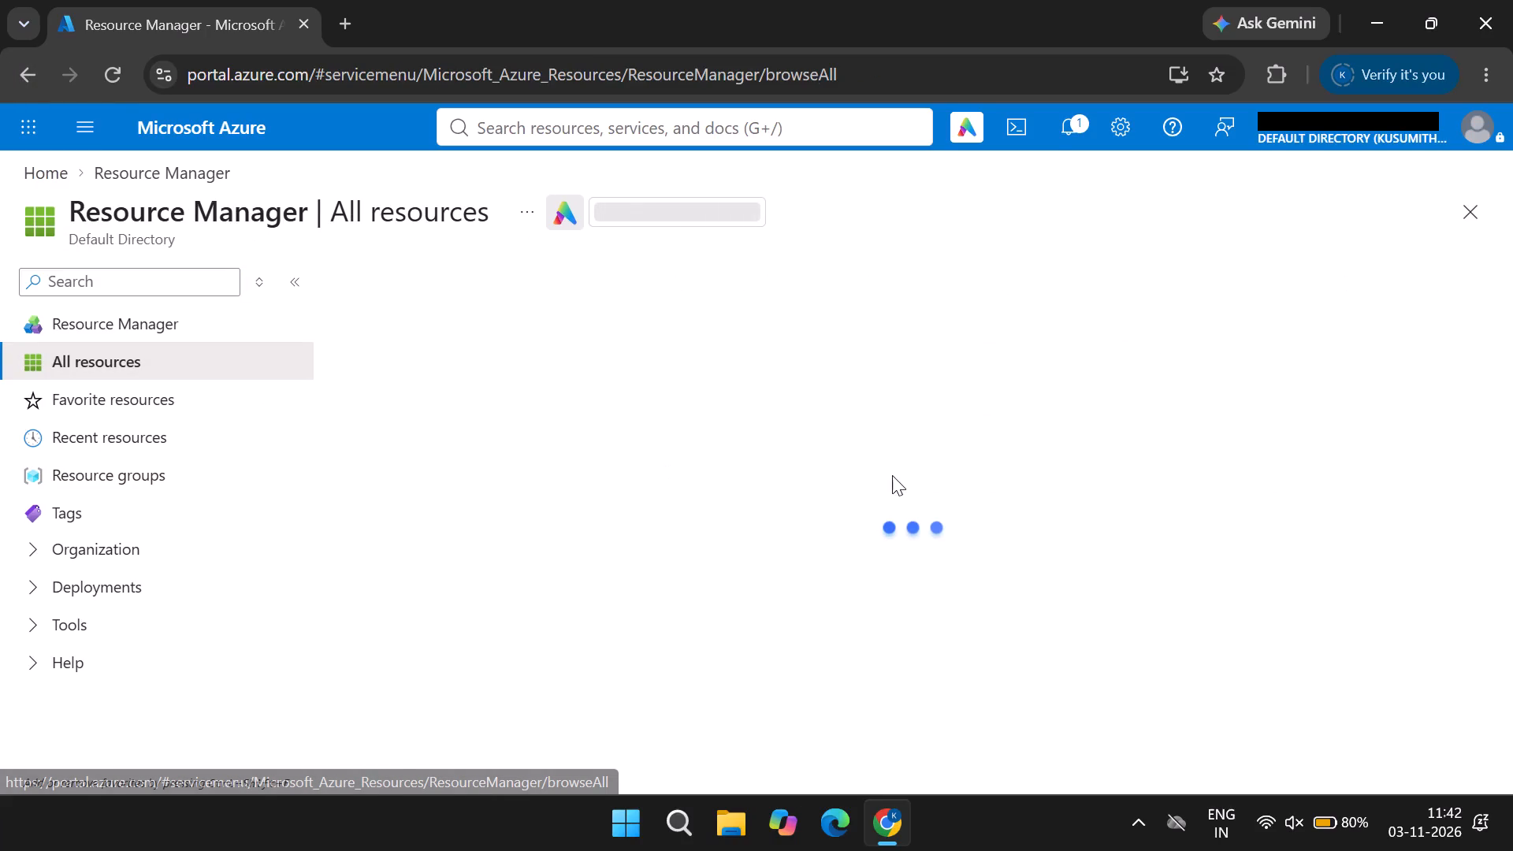
left_click(913, 552)
scroll(742, 559, "down", 1)
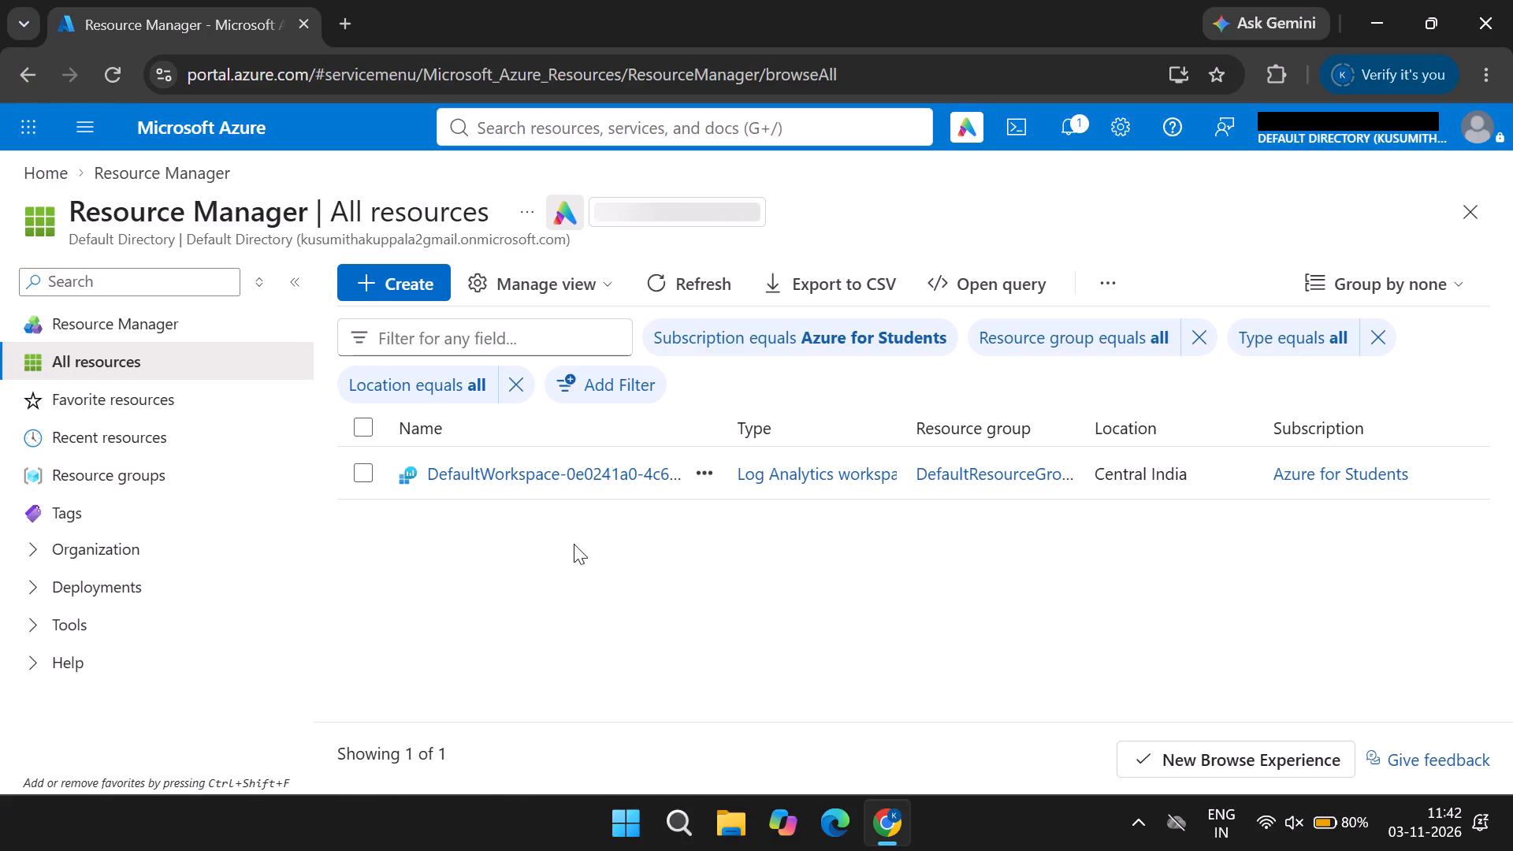
triple_click(110, 359)
triple_click(110, 359)
double_click(110, 359)
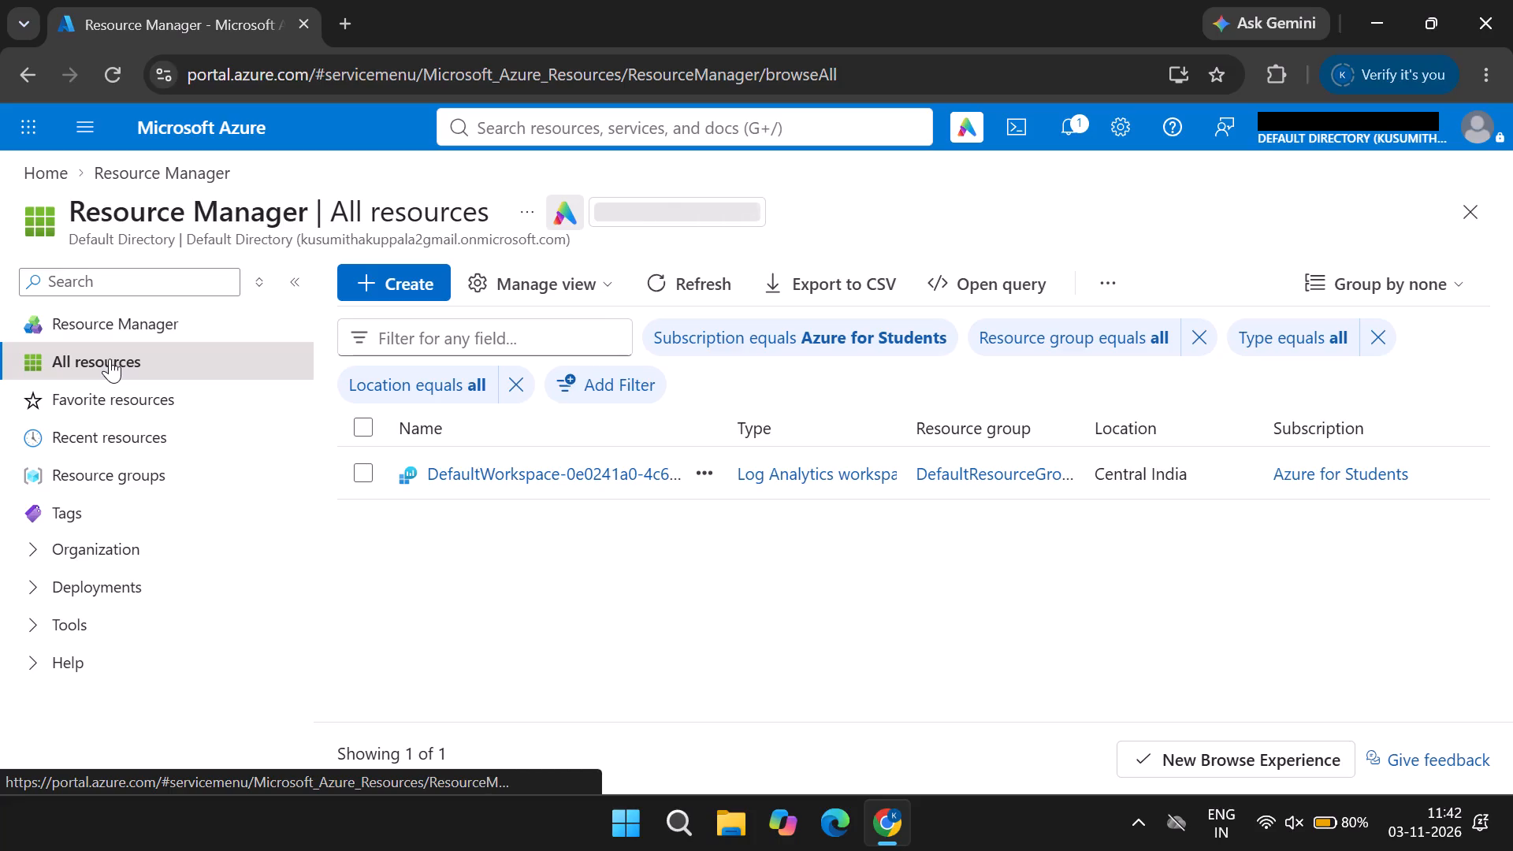
triple_click(694, 281)
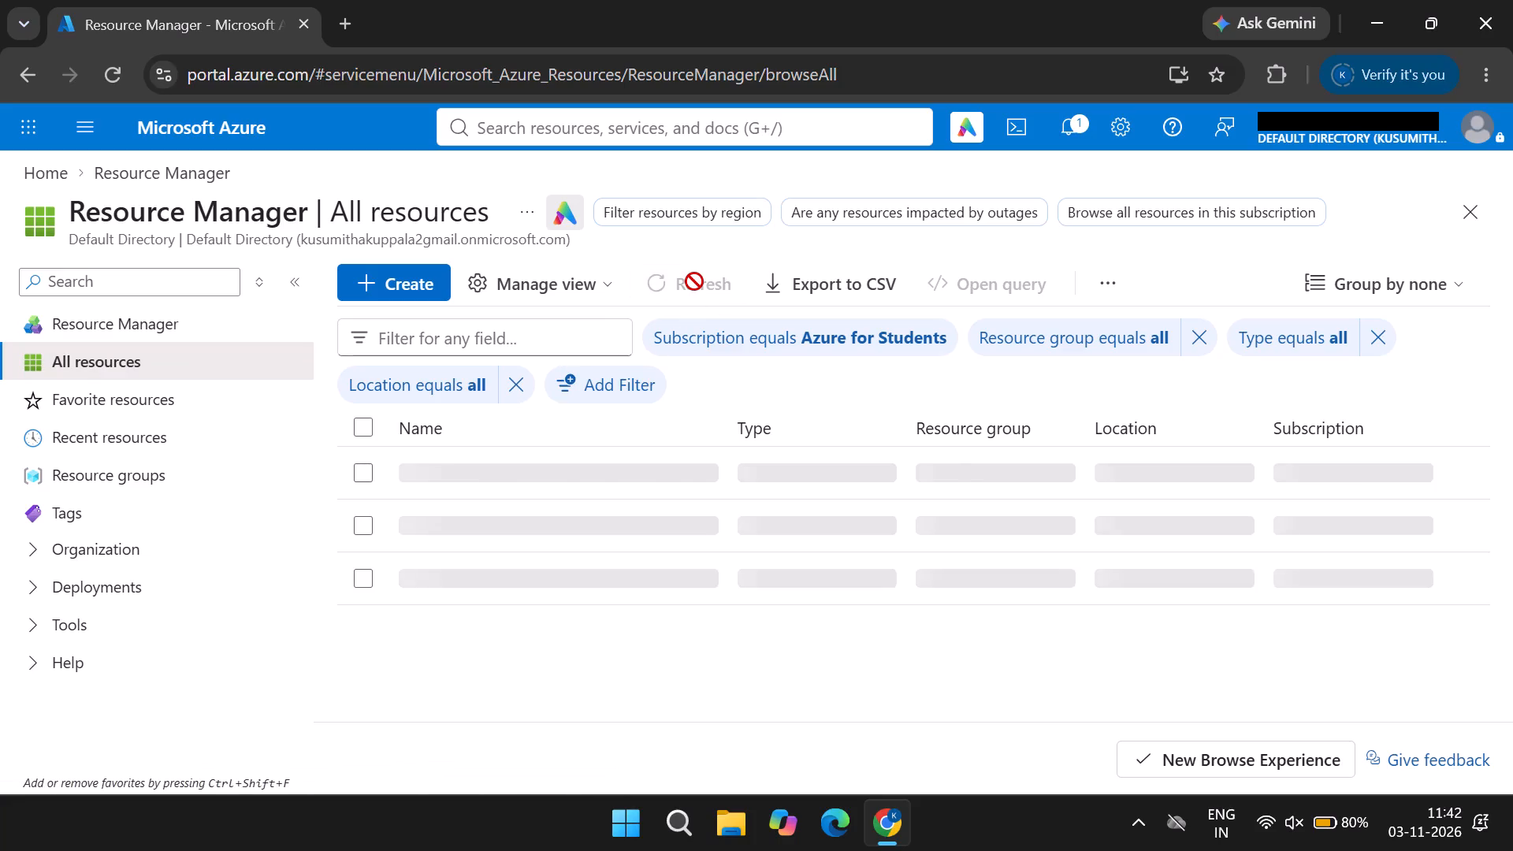
Open the Resource groups list in Resource Manager to check the subscription's existing groups.
left_click(165, 448)
left_click(160, 483)
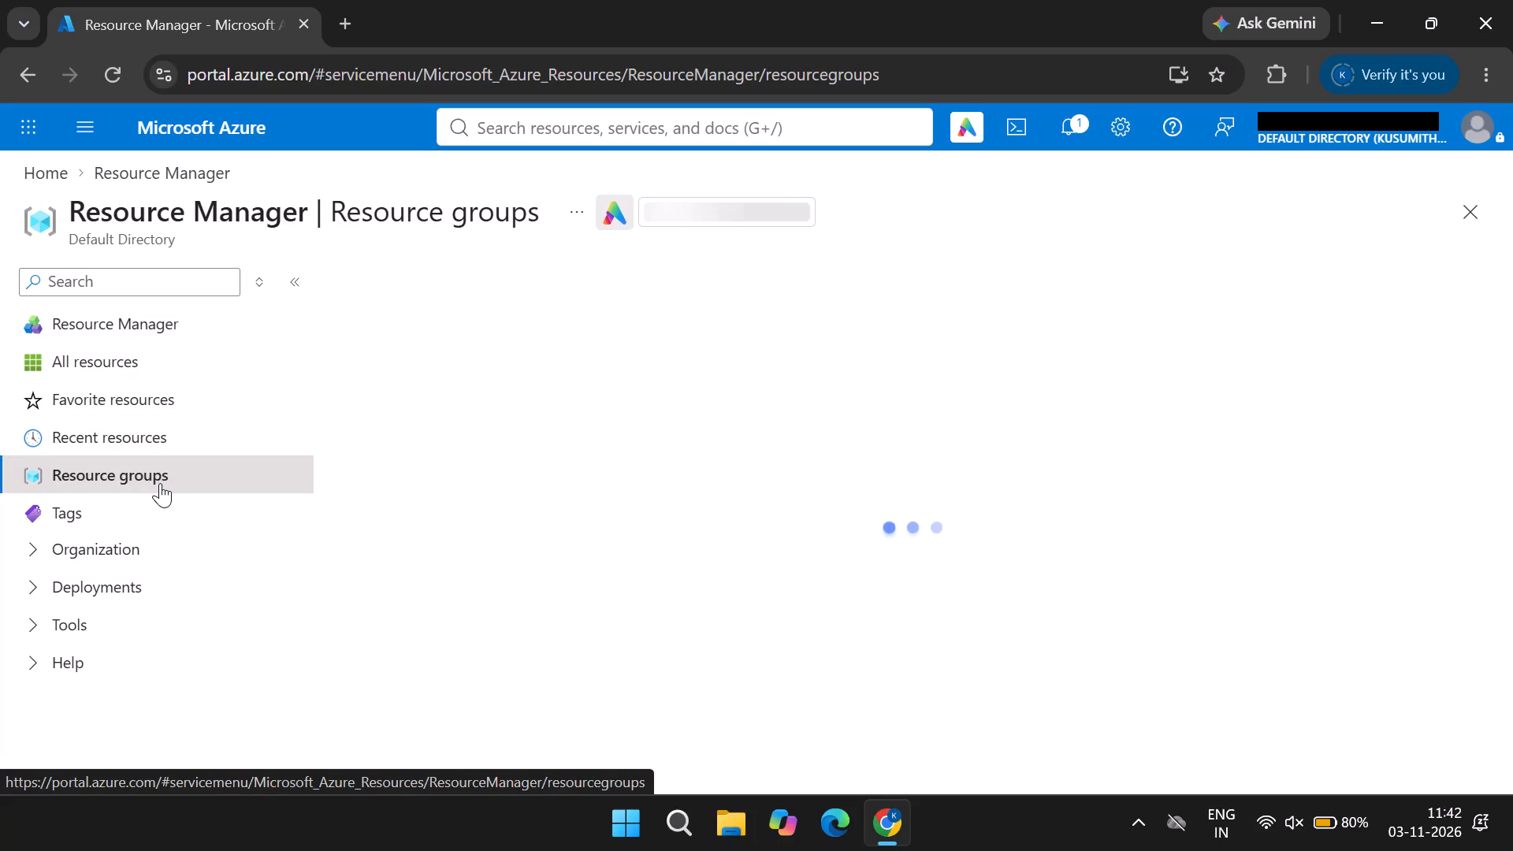
left_click(160, 483)
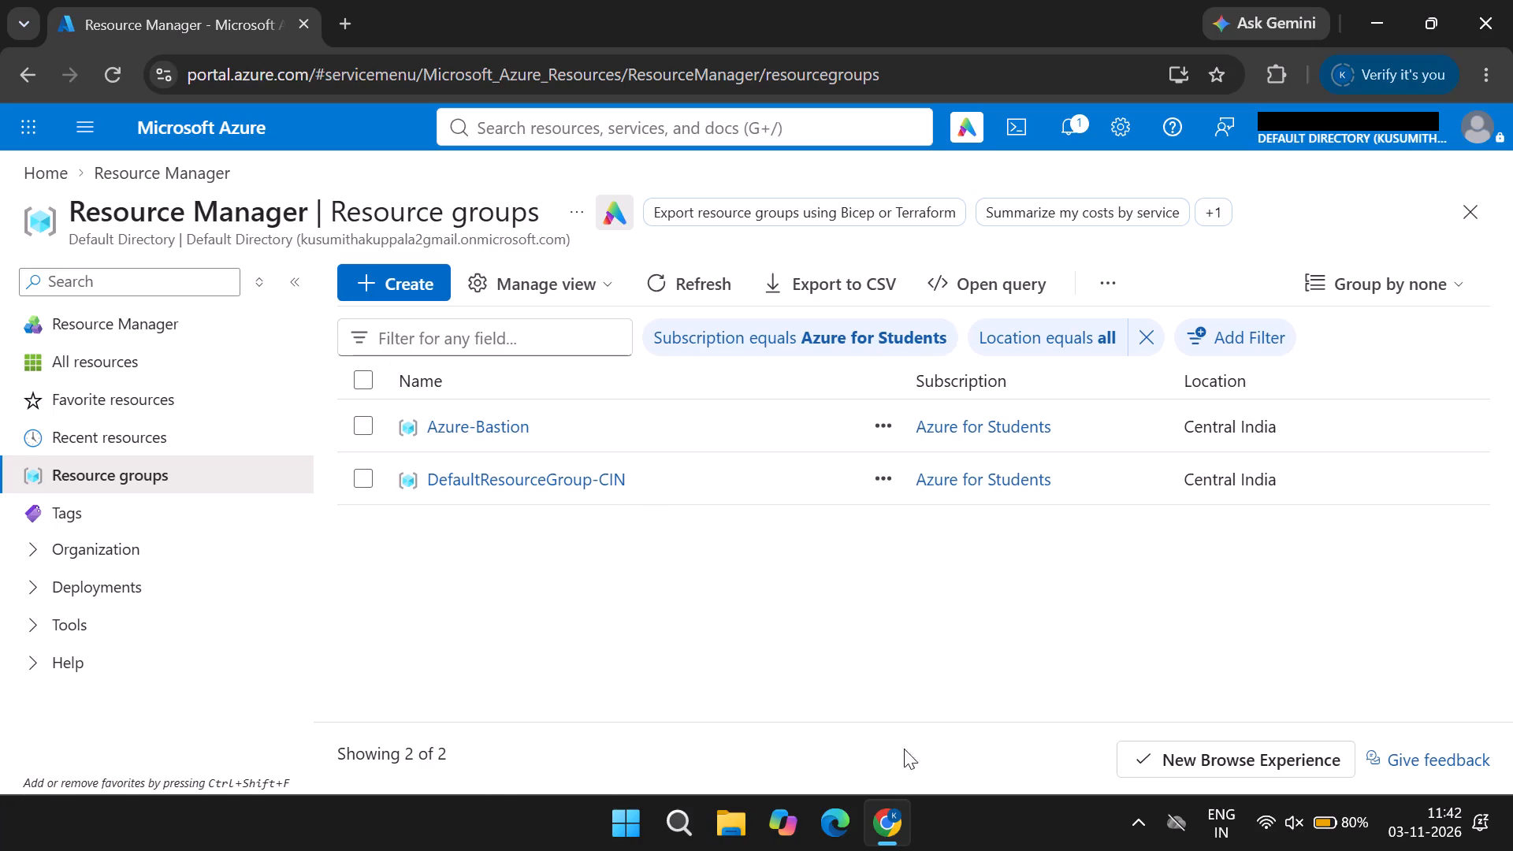
Switch to Microsoft Word and create a new blank document for the report.
left_click(689, 819)
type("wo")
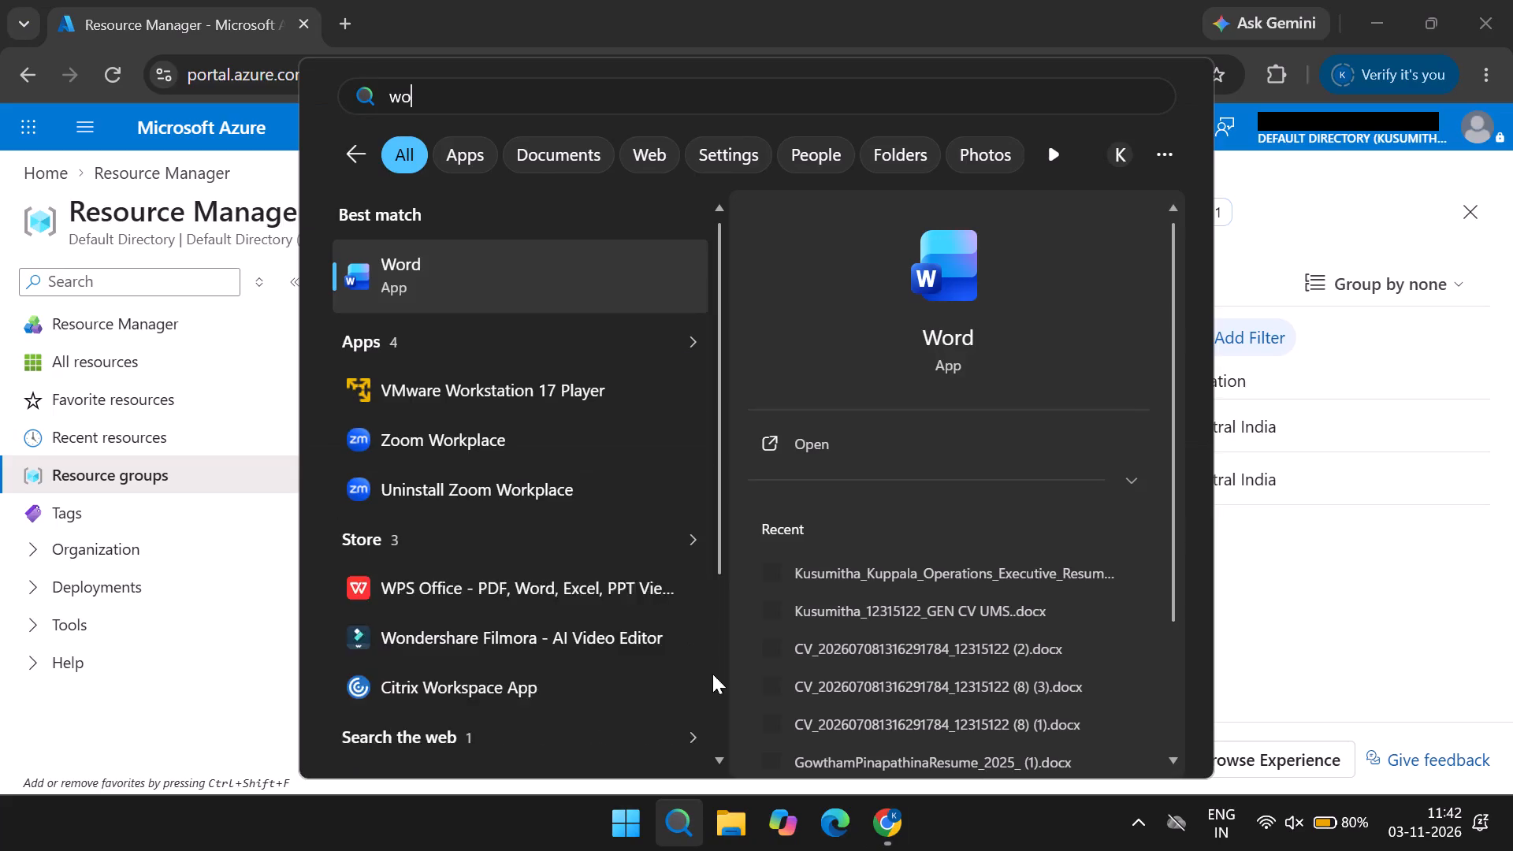
left_click(626, 280)
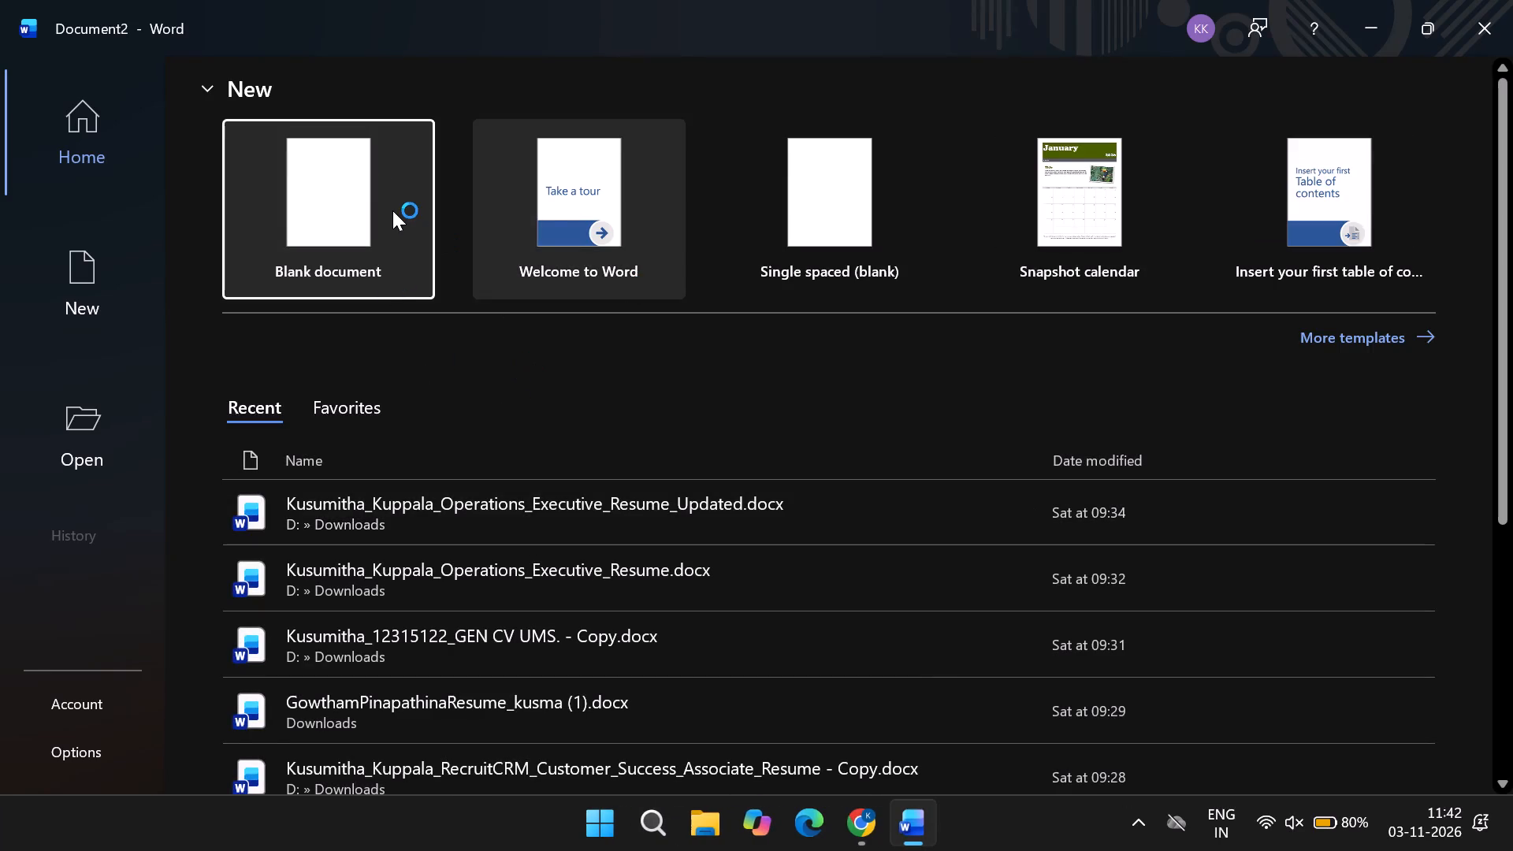
left_click(392, 207)
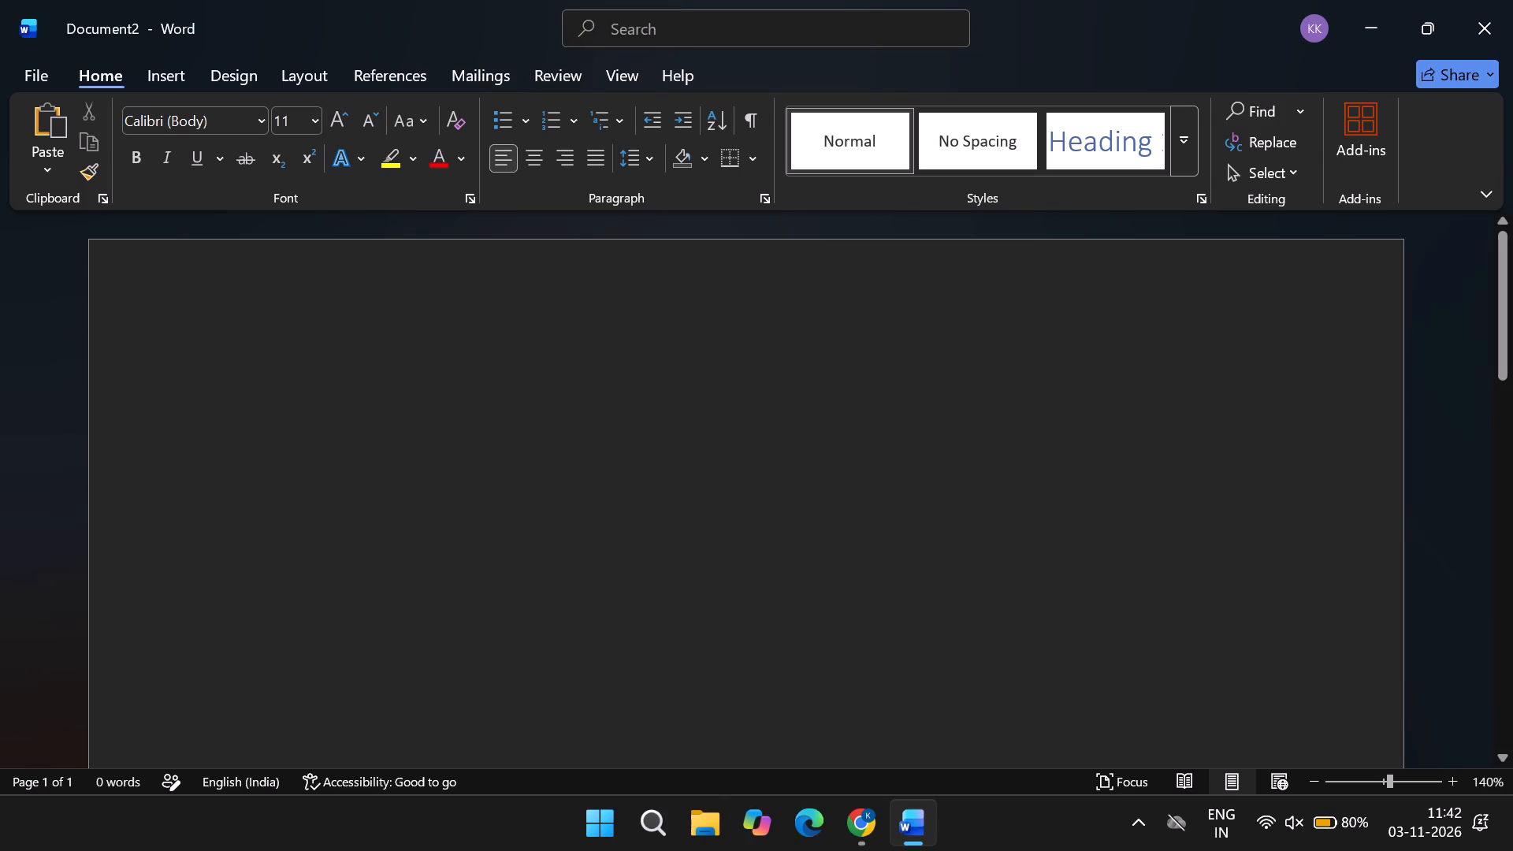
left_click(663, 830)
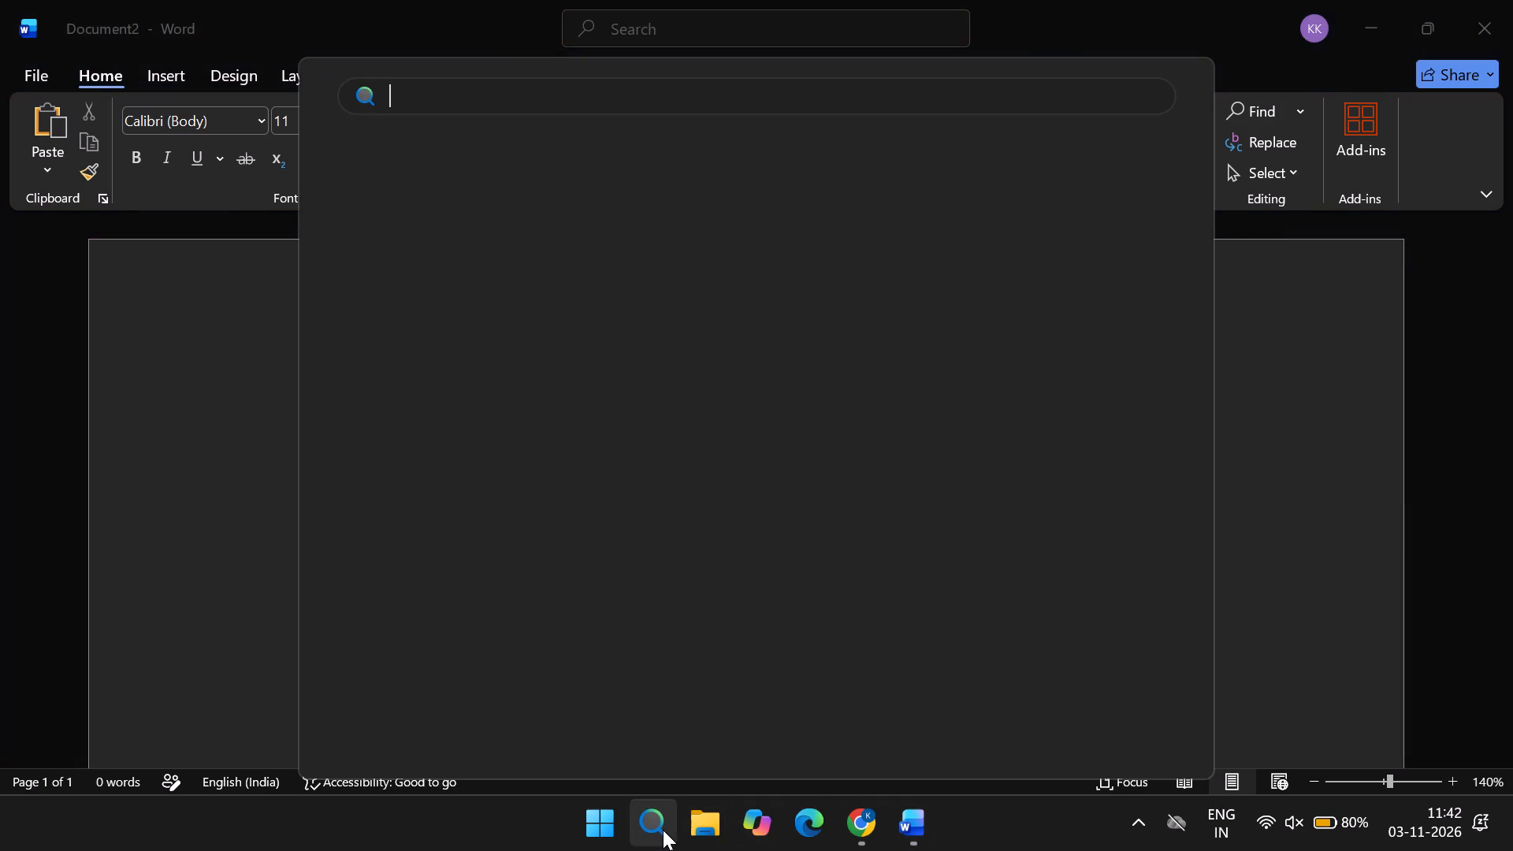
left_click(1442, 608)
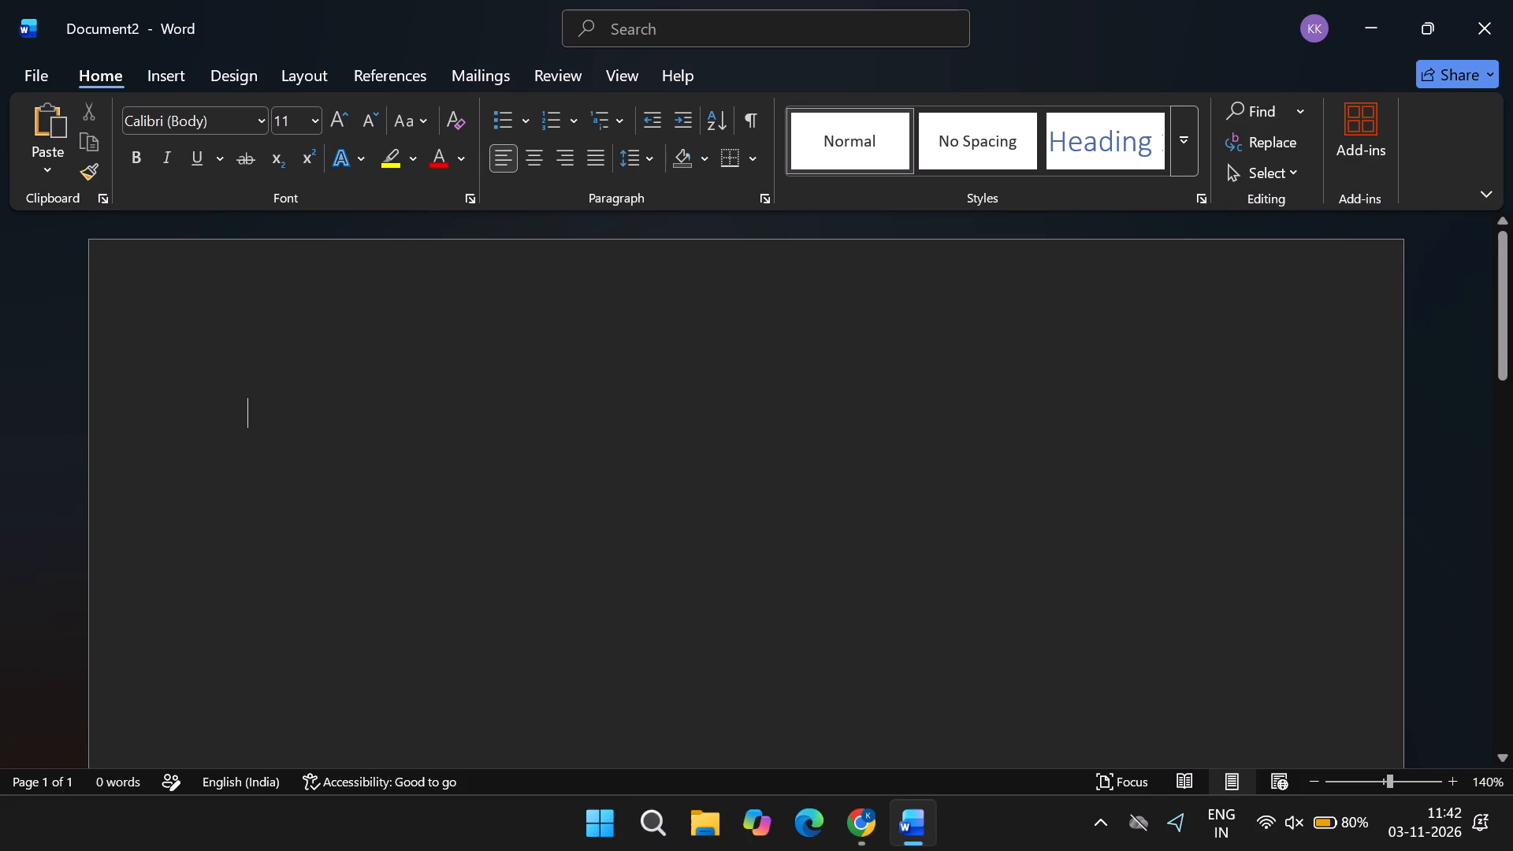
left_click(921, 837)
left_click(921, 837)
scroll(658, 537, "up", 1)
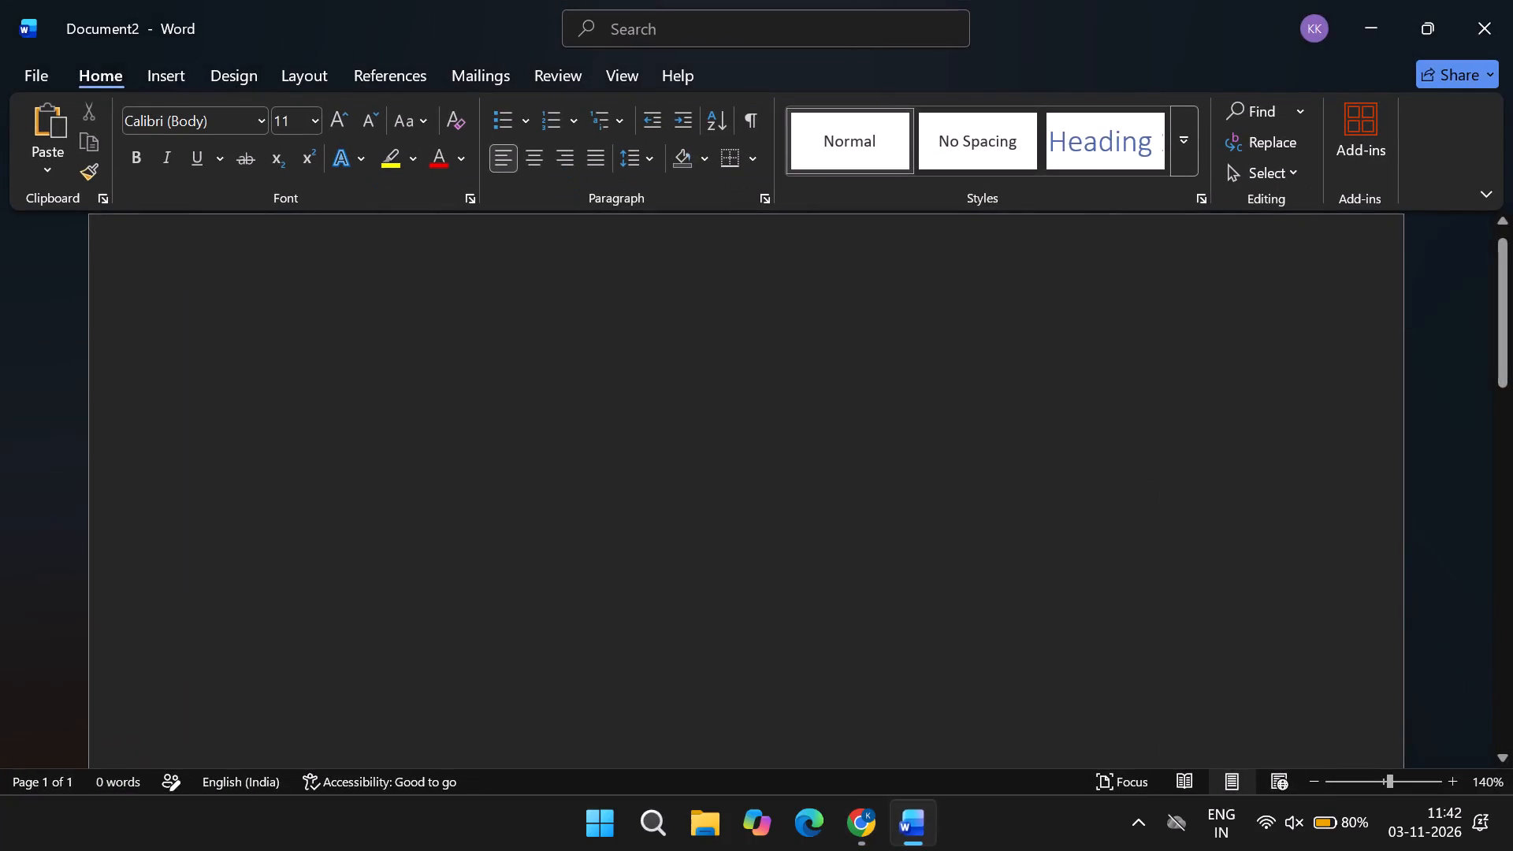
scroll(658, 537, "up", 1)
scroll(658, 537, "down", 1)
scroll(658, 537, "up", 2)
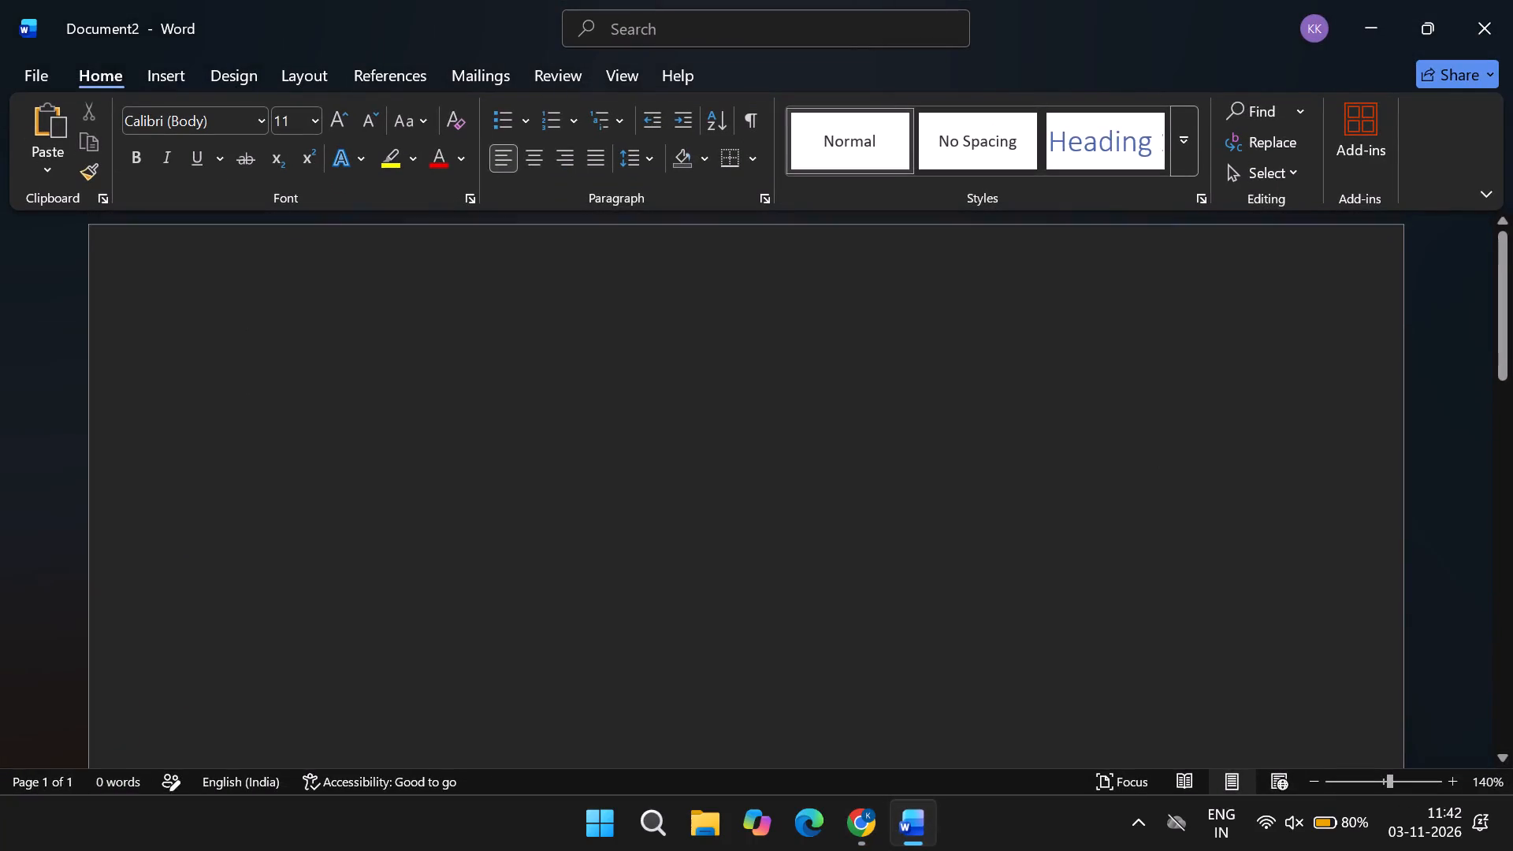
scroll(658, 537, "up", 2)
Enter the title "INT-328: CA-3" on the first line of the blank document.
left_click(582, 511)
left_click(557, 472)
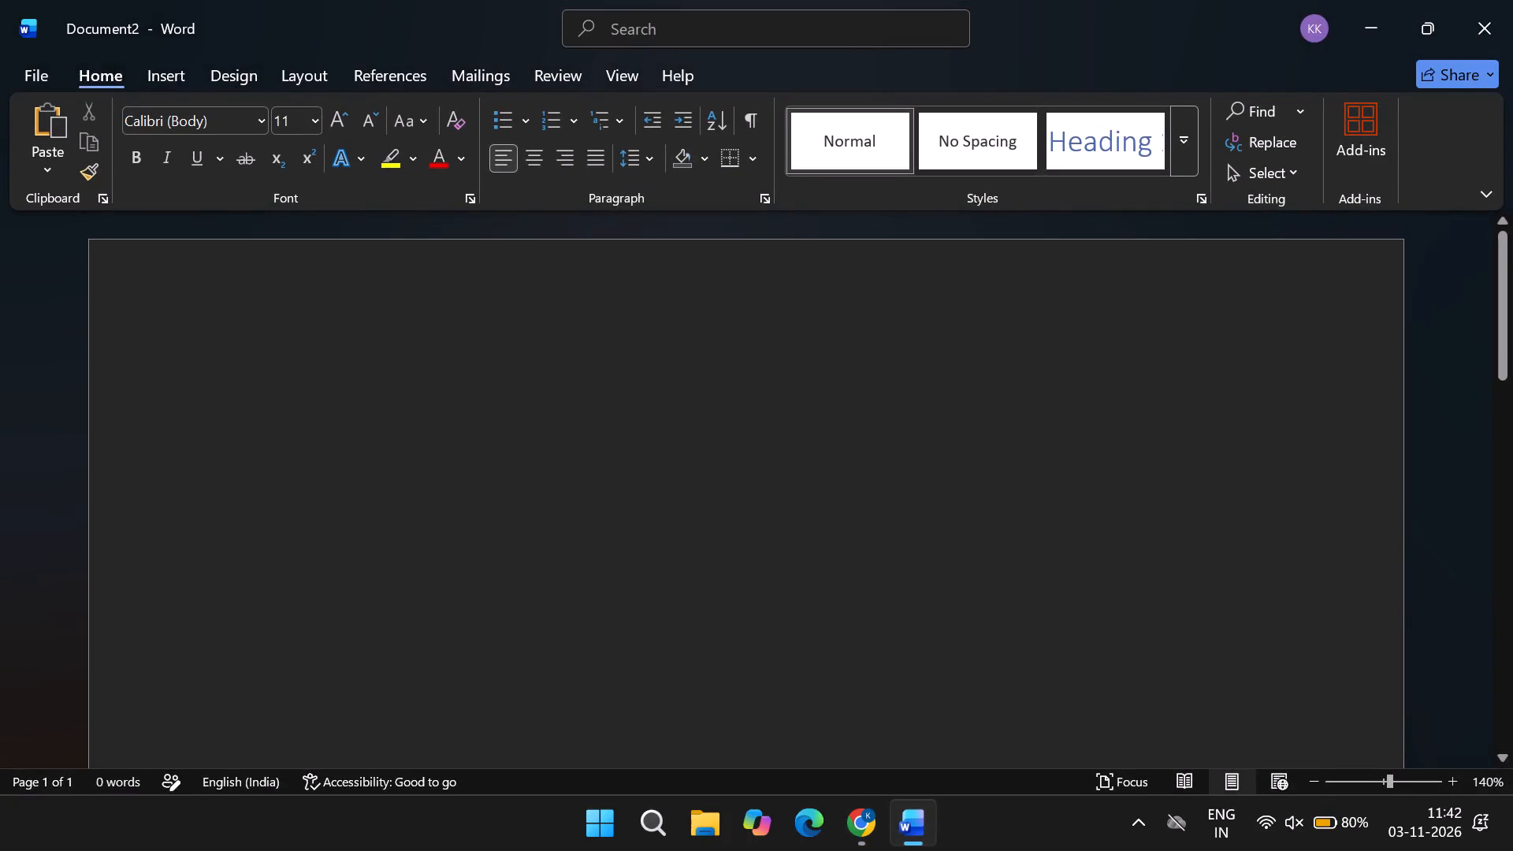
left_click(542, 462)
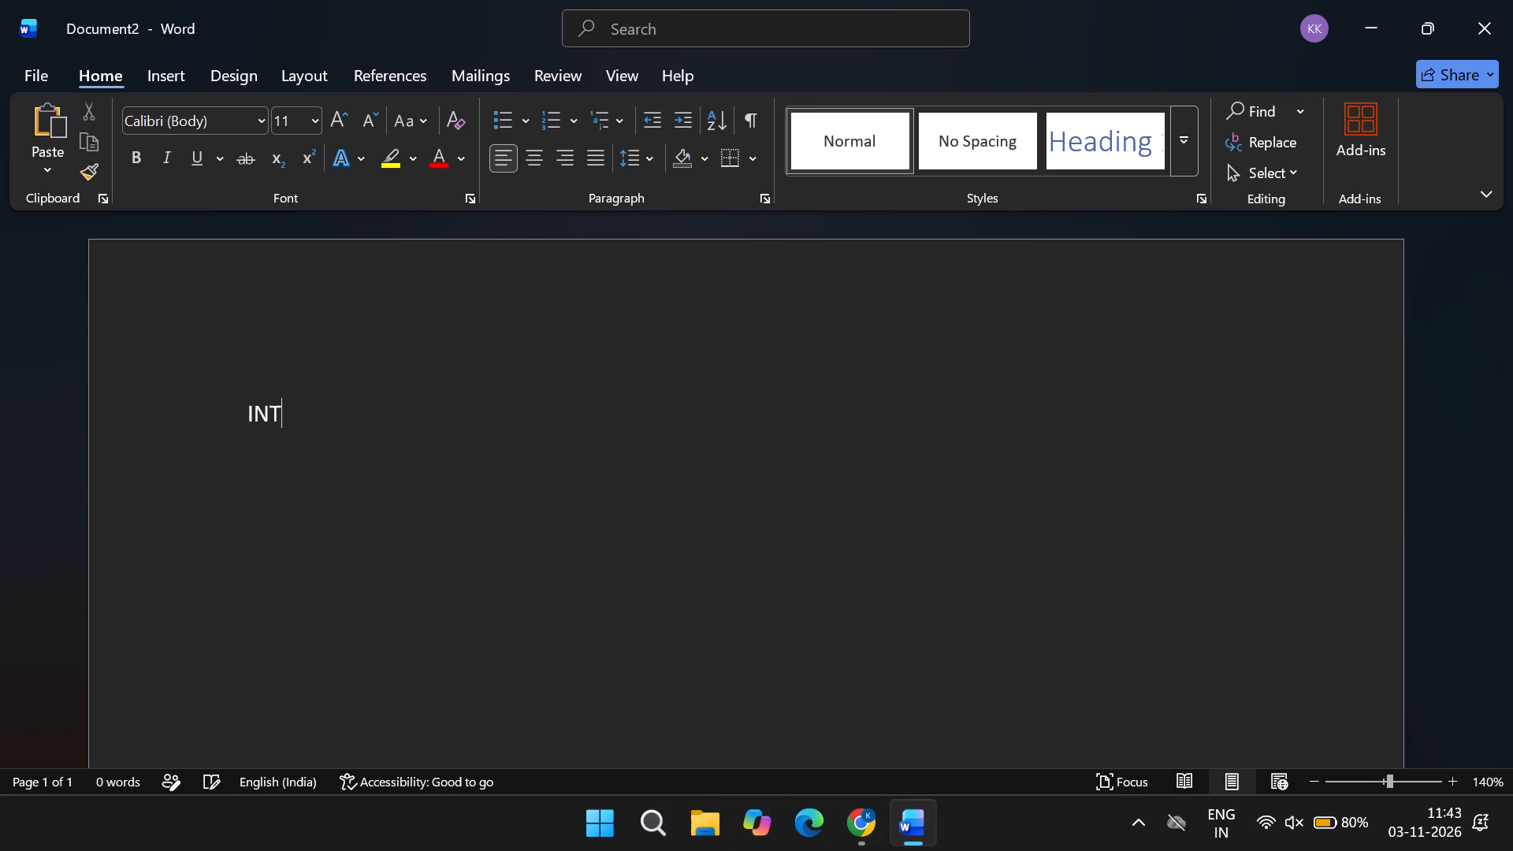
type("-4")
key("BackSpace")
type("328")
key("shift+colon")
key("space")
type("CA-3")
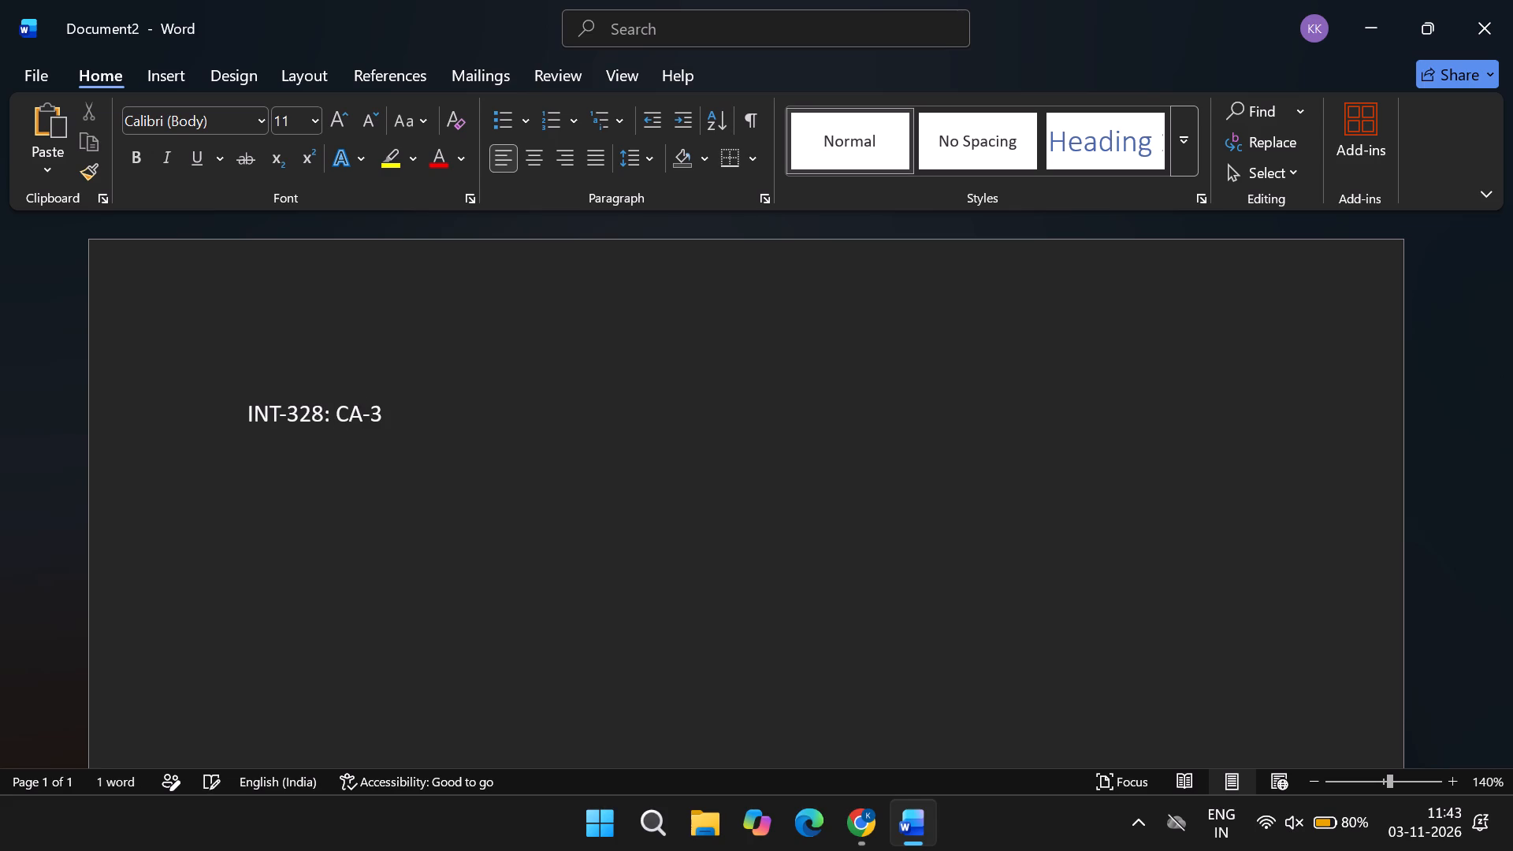
Change the report title on the first line to "INT-328: CA-2 CLOUD".
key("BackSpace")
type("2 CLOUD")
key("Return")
Add the student's name and a "ROLL NO:" line with the roll number below the title.
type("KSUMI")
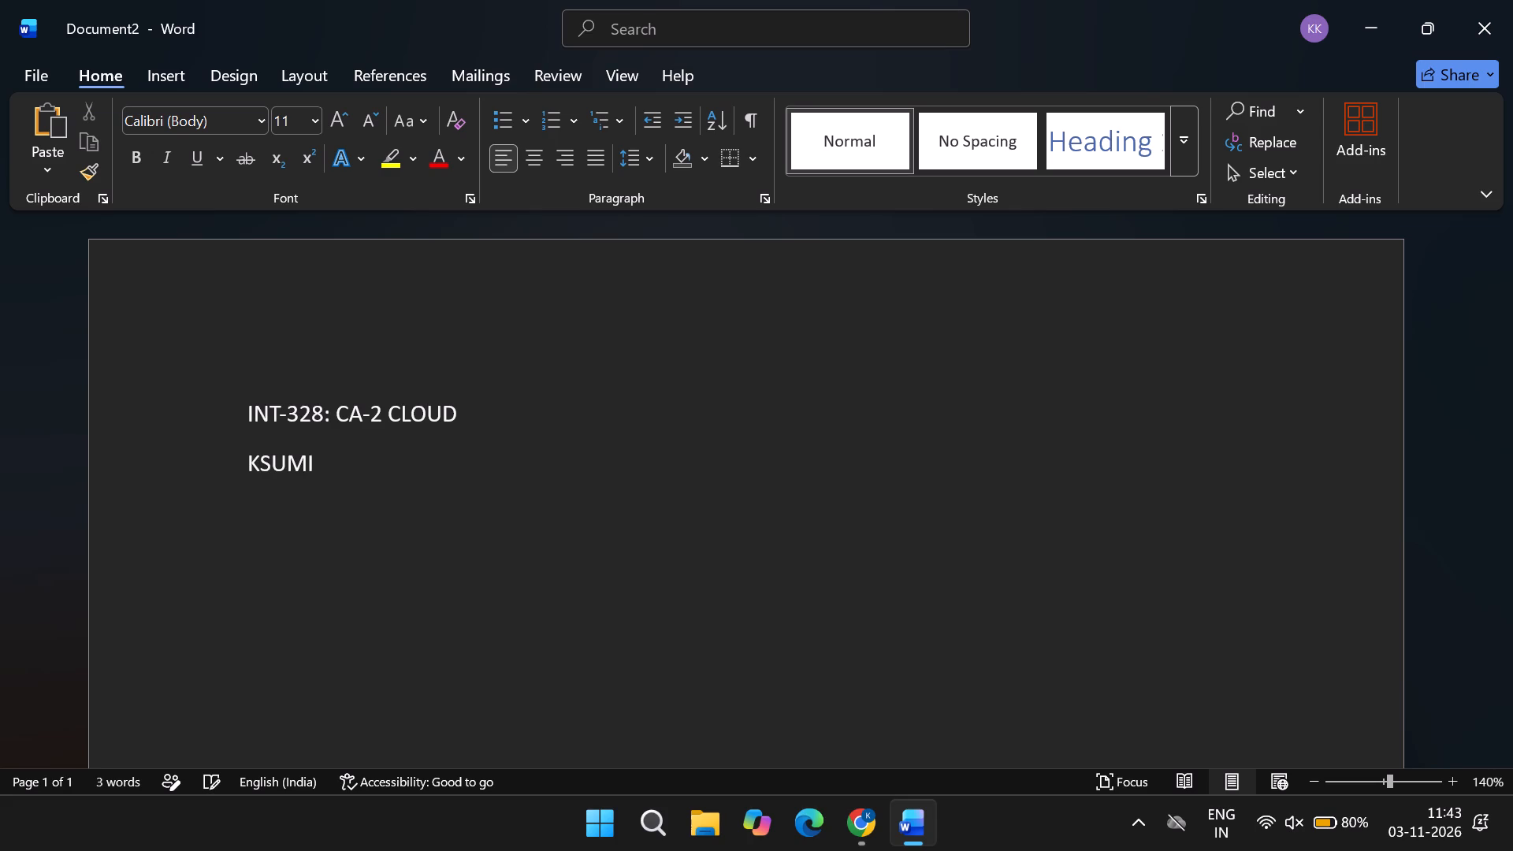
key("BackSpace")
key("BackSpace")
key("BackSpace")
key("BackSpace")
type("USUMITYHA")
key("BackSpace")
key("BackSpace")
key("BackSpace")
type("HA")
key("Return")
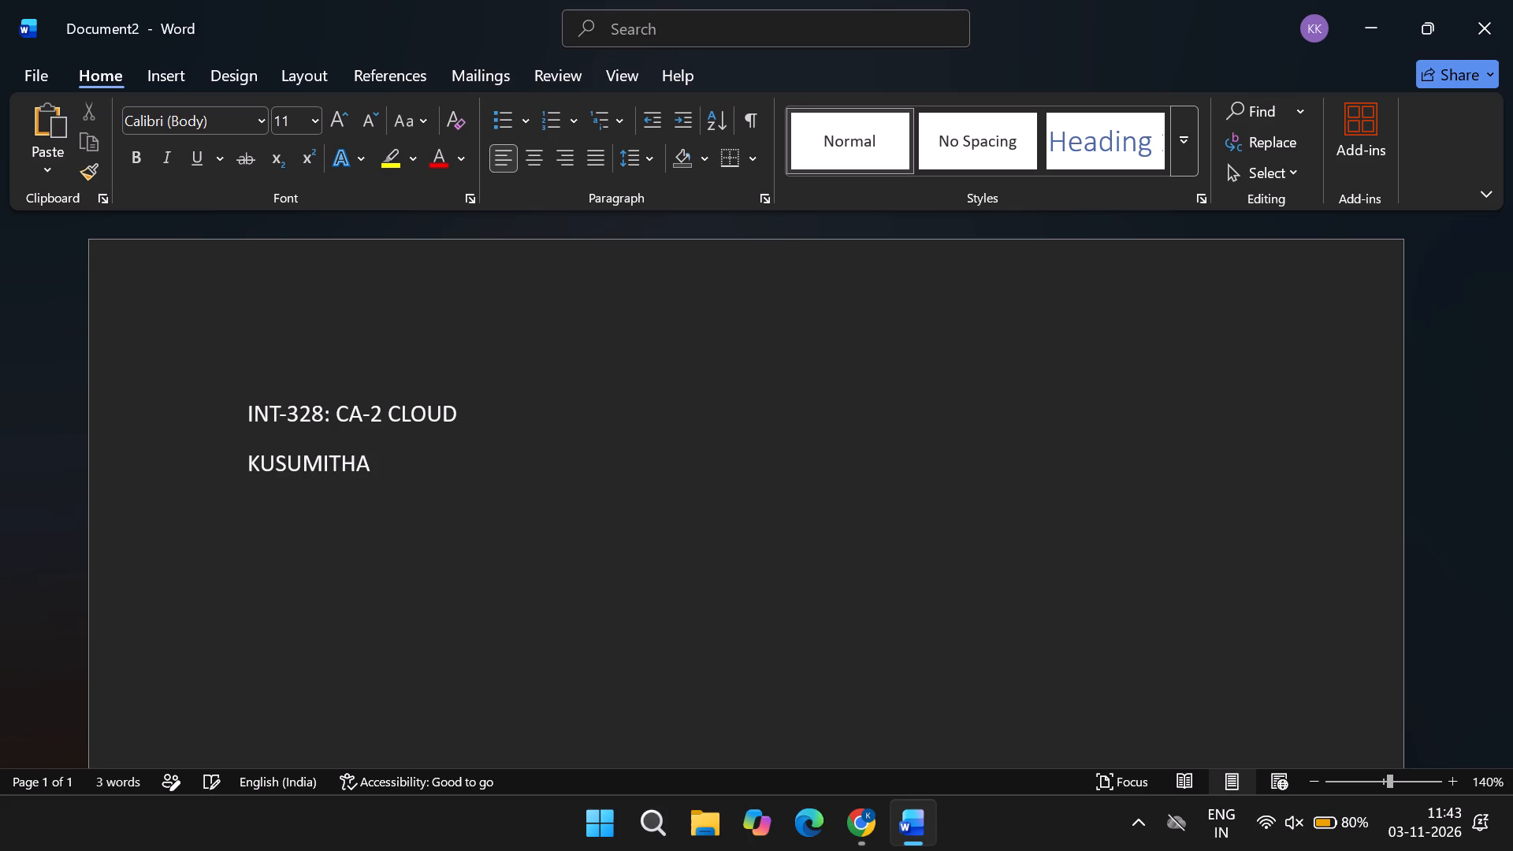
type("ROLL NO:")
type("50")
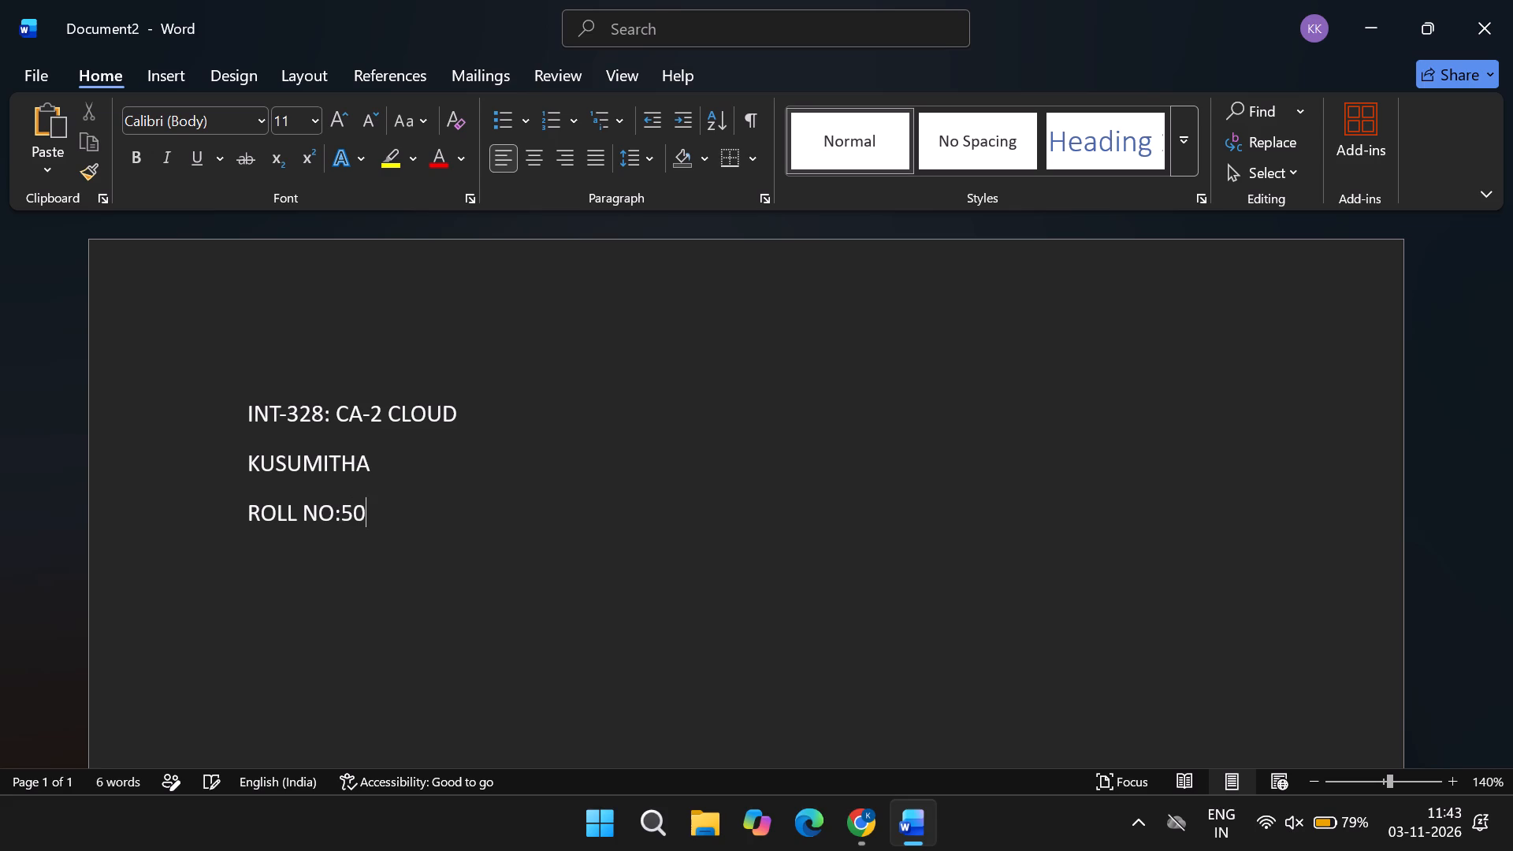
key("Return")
Add an indented "QUES1:" heading and a "STEP-1:" label beneath it, leaving blank space below for the step's content.
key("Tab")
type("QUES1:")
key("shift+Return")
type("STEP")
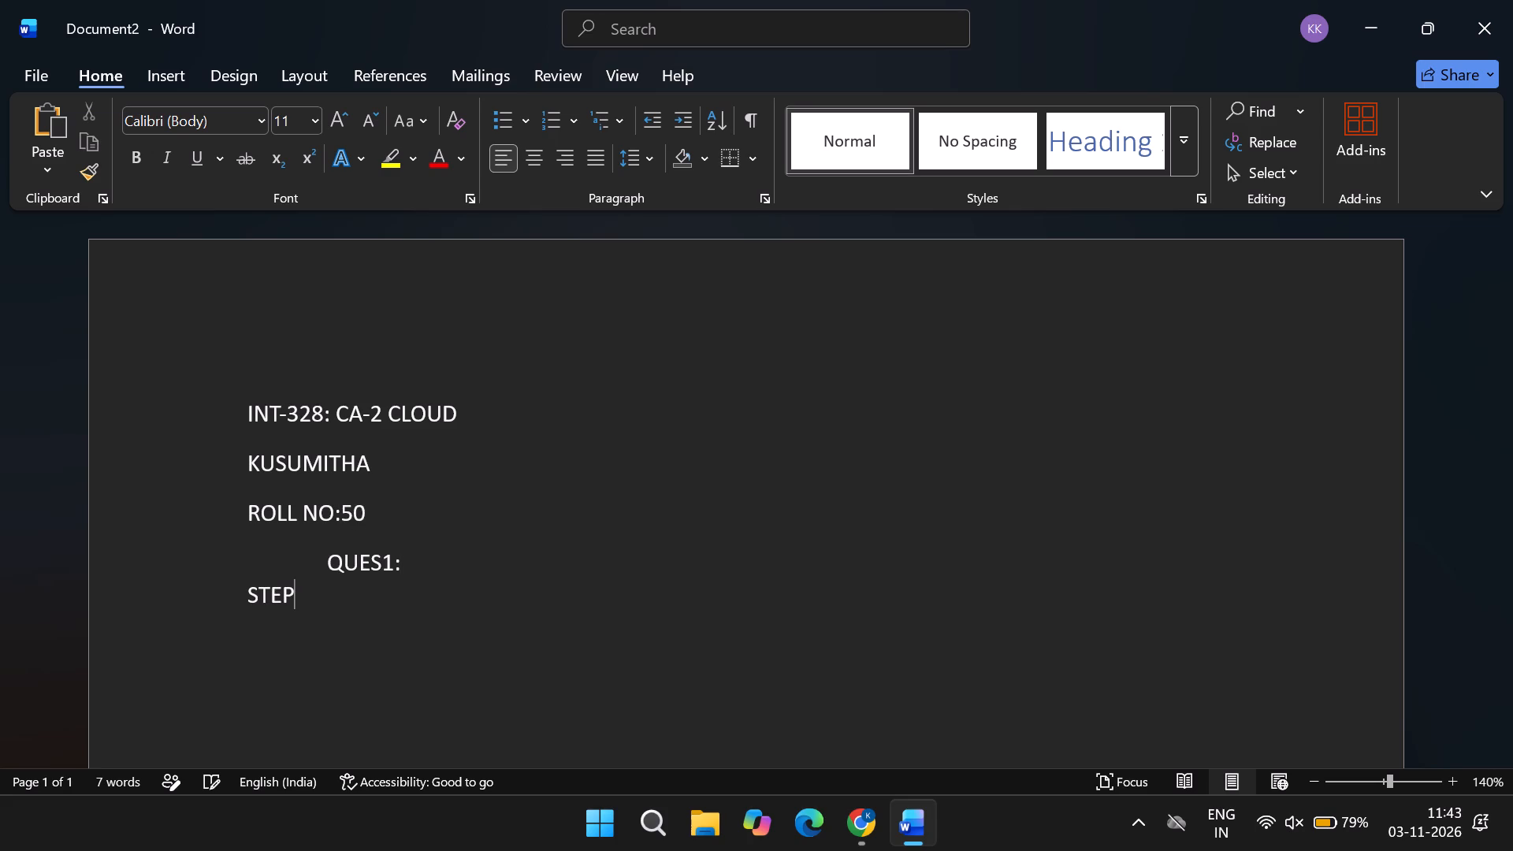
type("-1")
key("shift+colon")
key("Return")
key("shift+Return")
Switch to the Azure portal in Chrome, search for "vnet" and open the Virtual networks page.
left_click(870, 813)
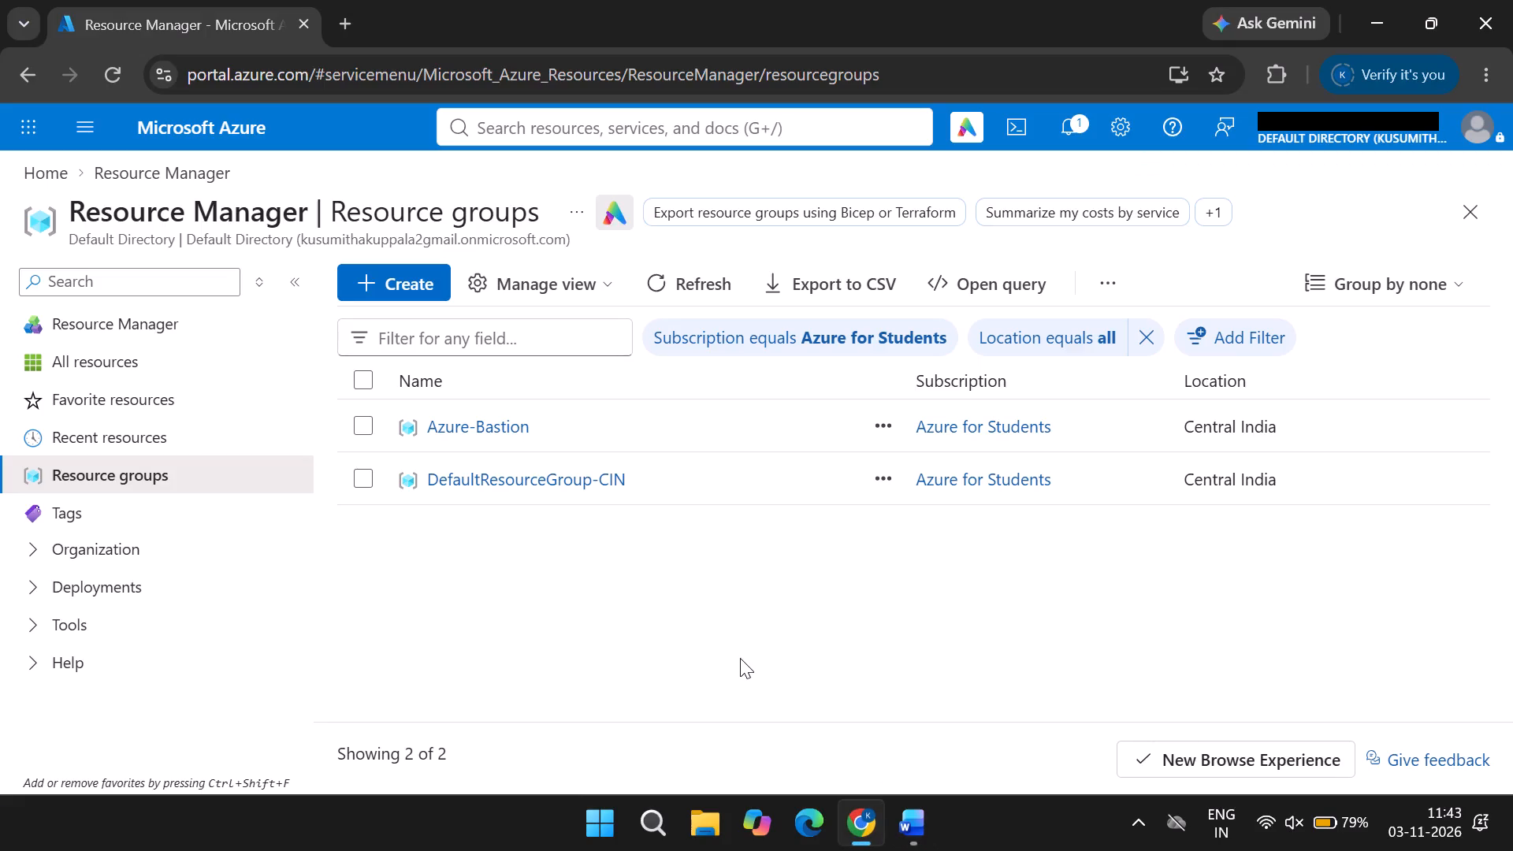
scroll(740, 658, "down", 1)
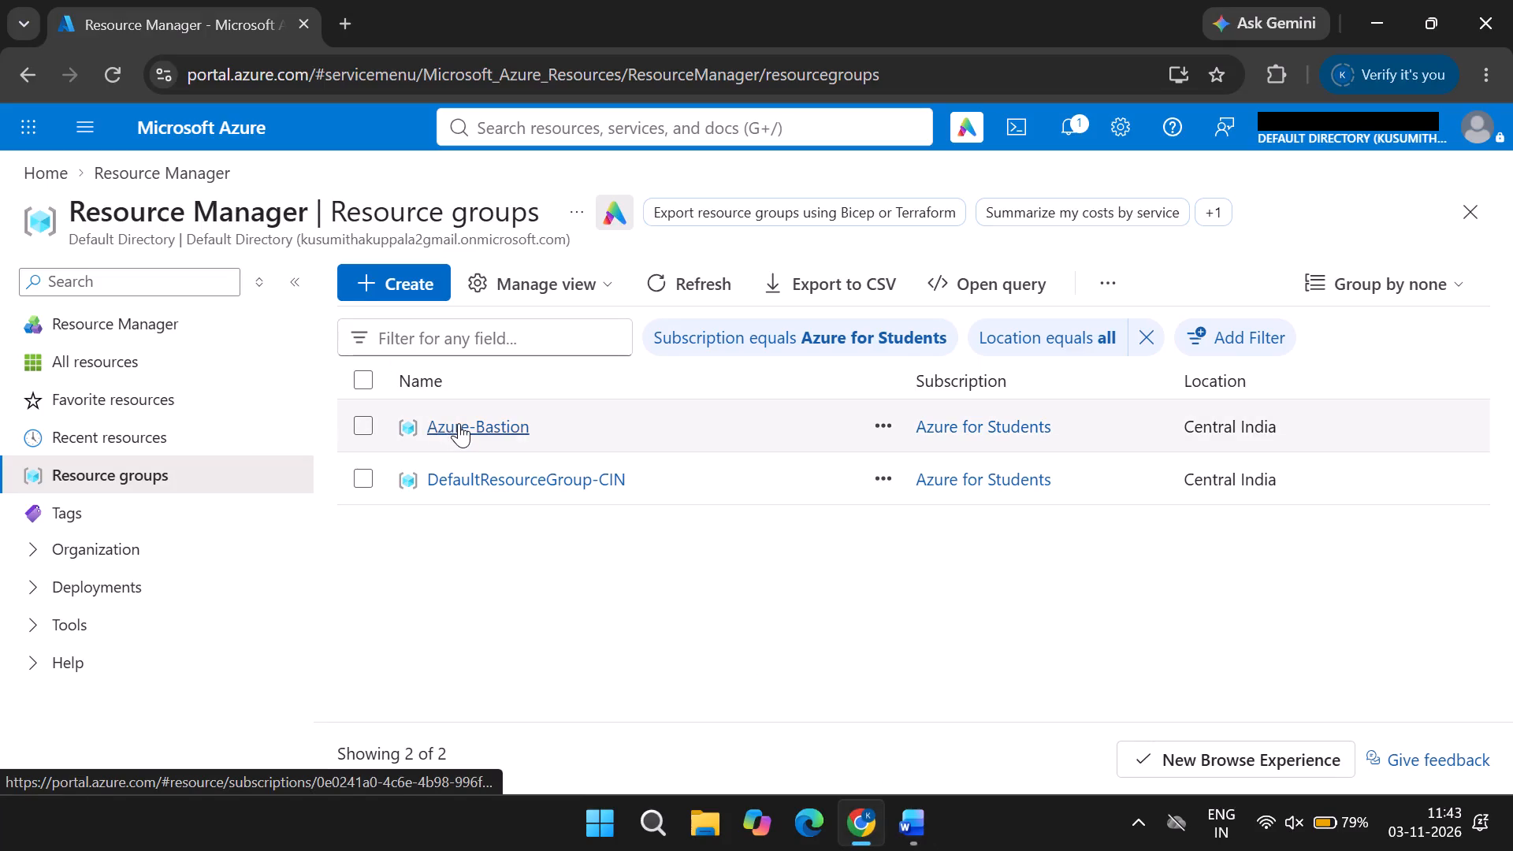
left_click(566, 127)
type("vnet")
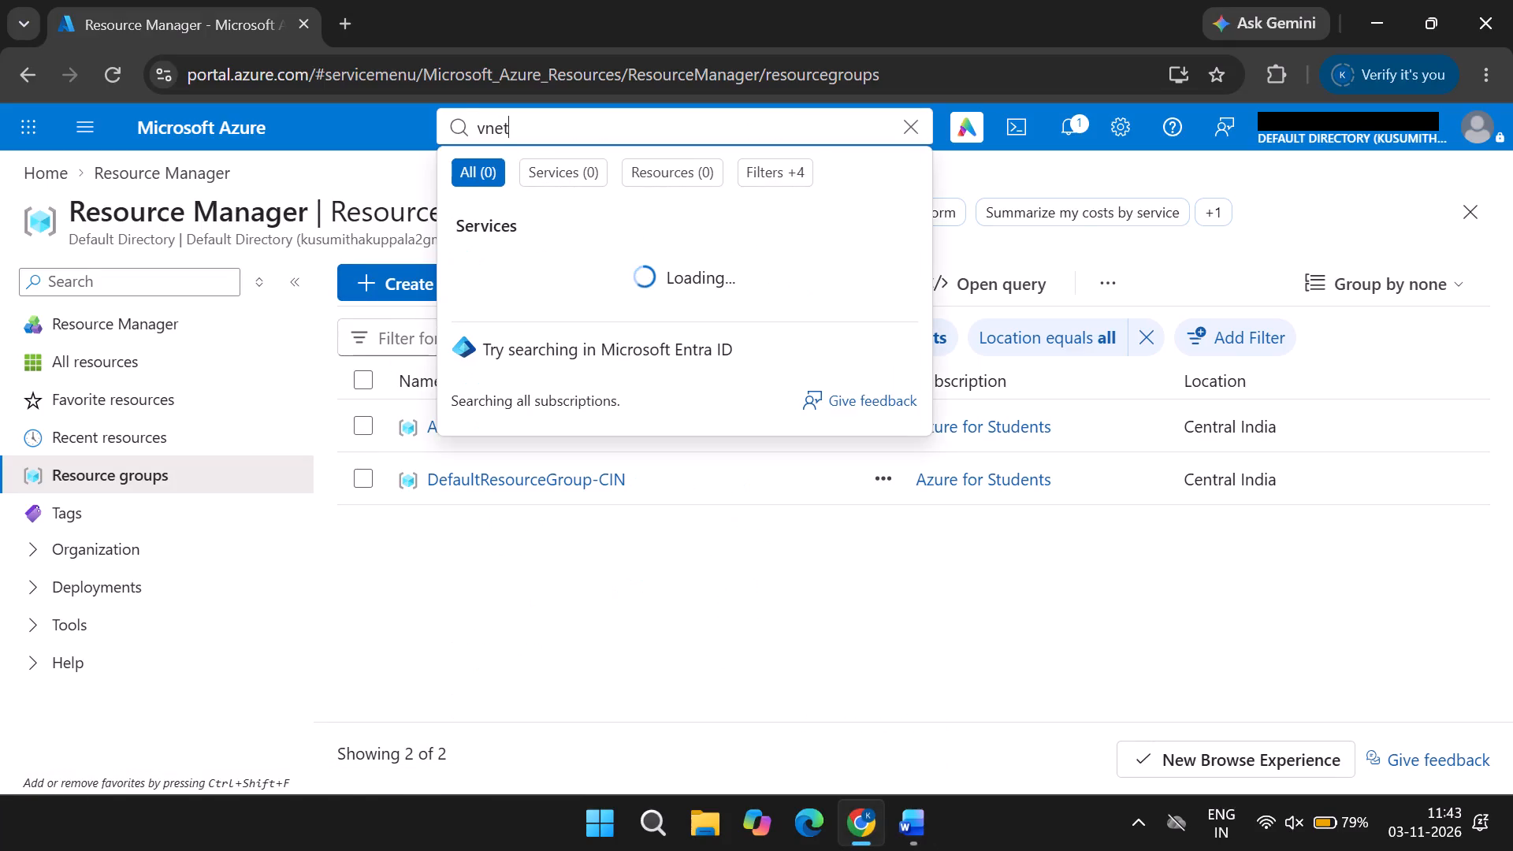
left_click(627, 268)
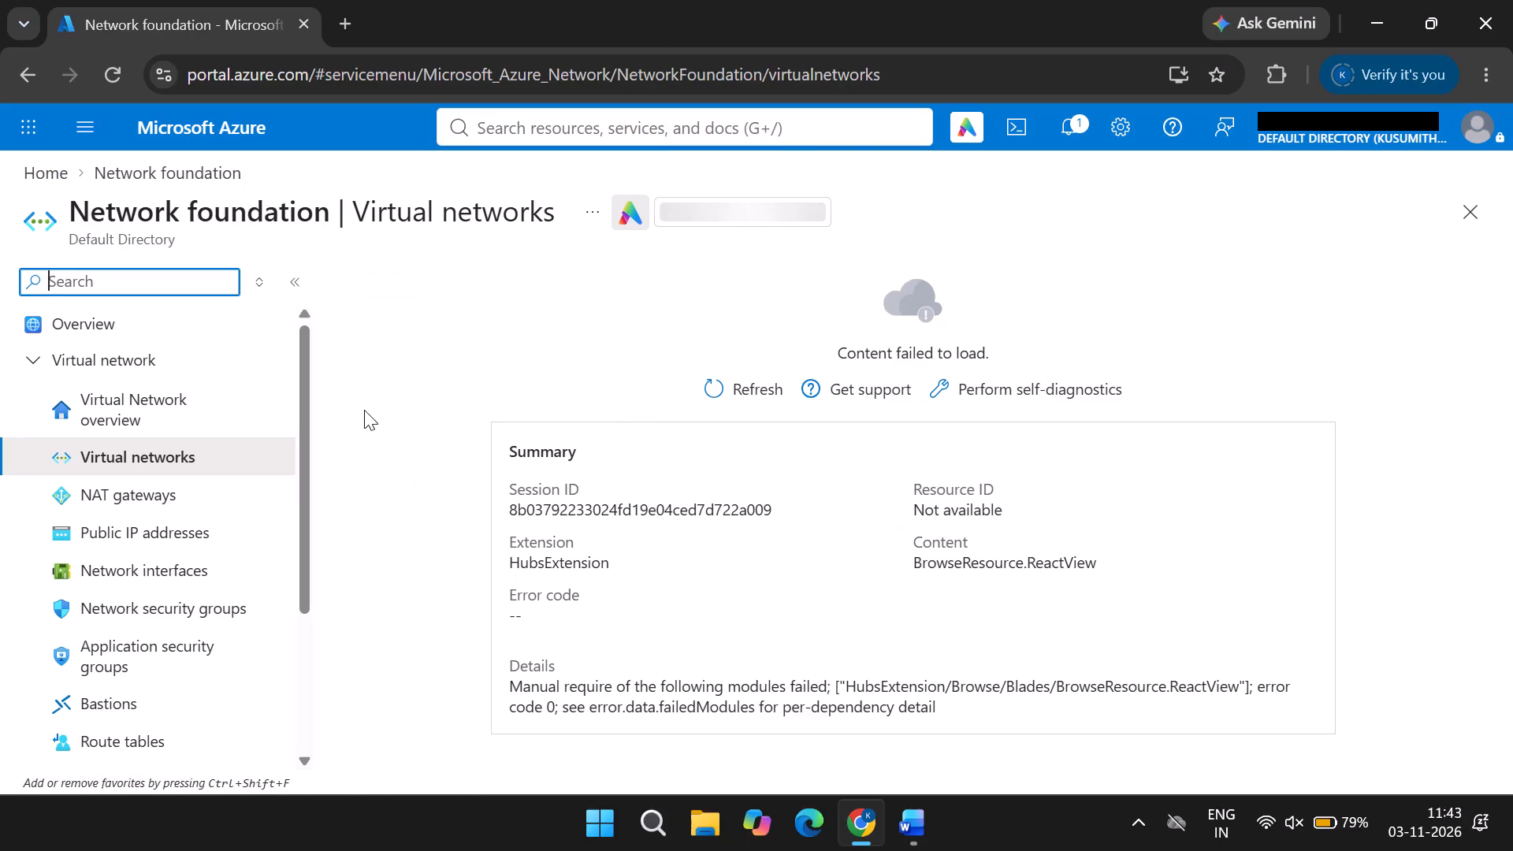
Look through the Network foundation services, including Private Link, and try the service search.
scroll(188, 542, "down", 1)
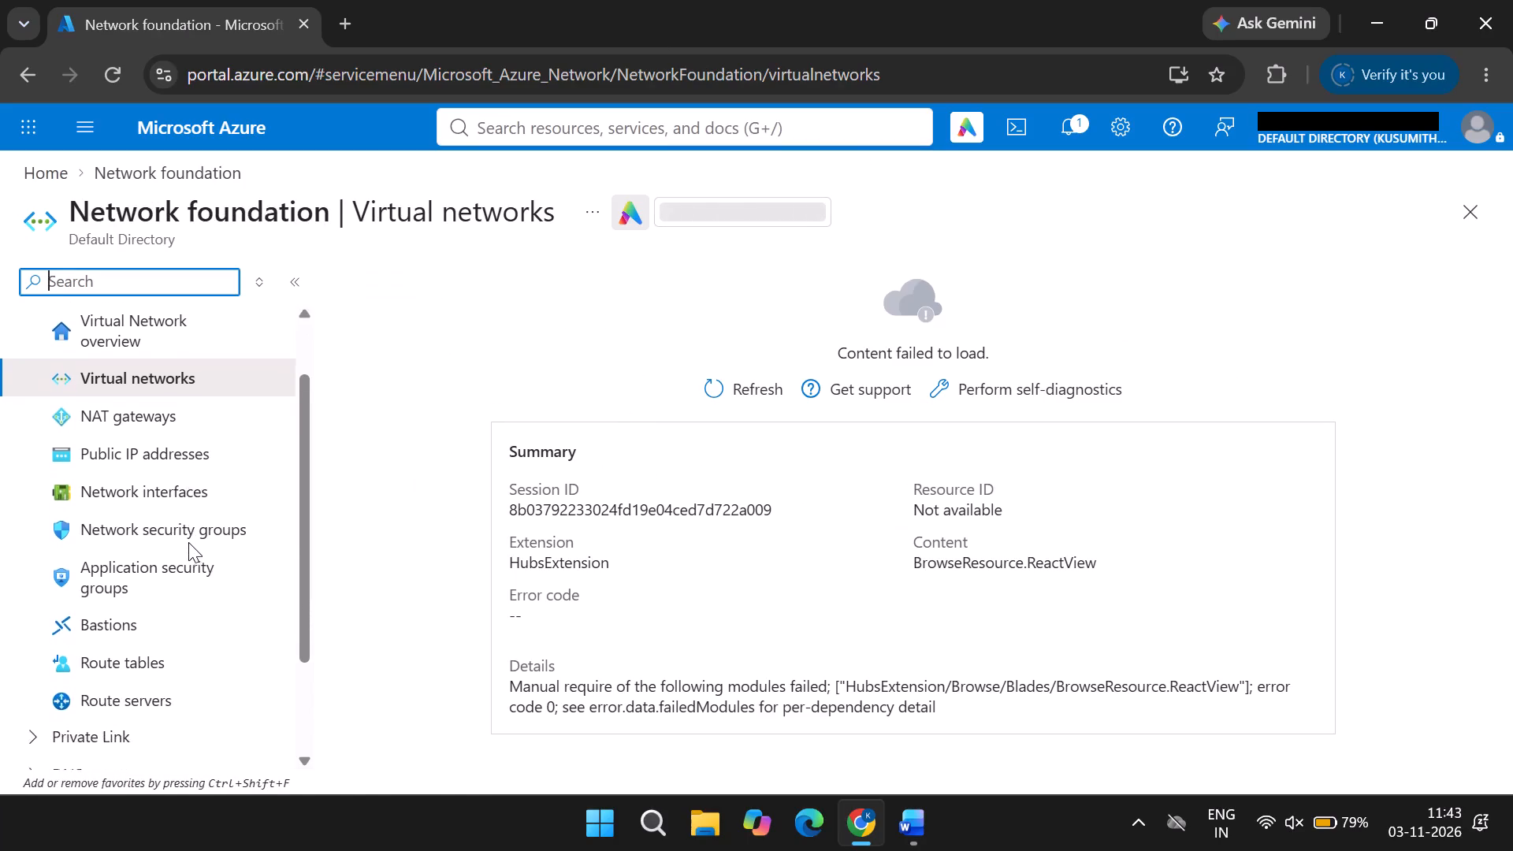
scroll(188, 542, "down", 3)
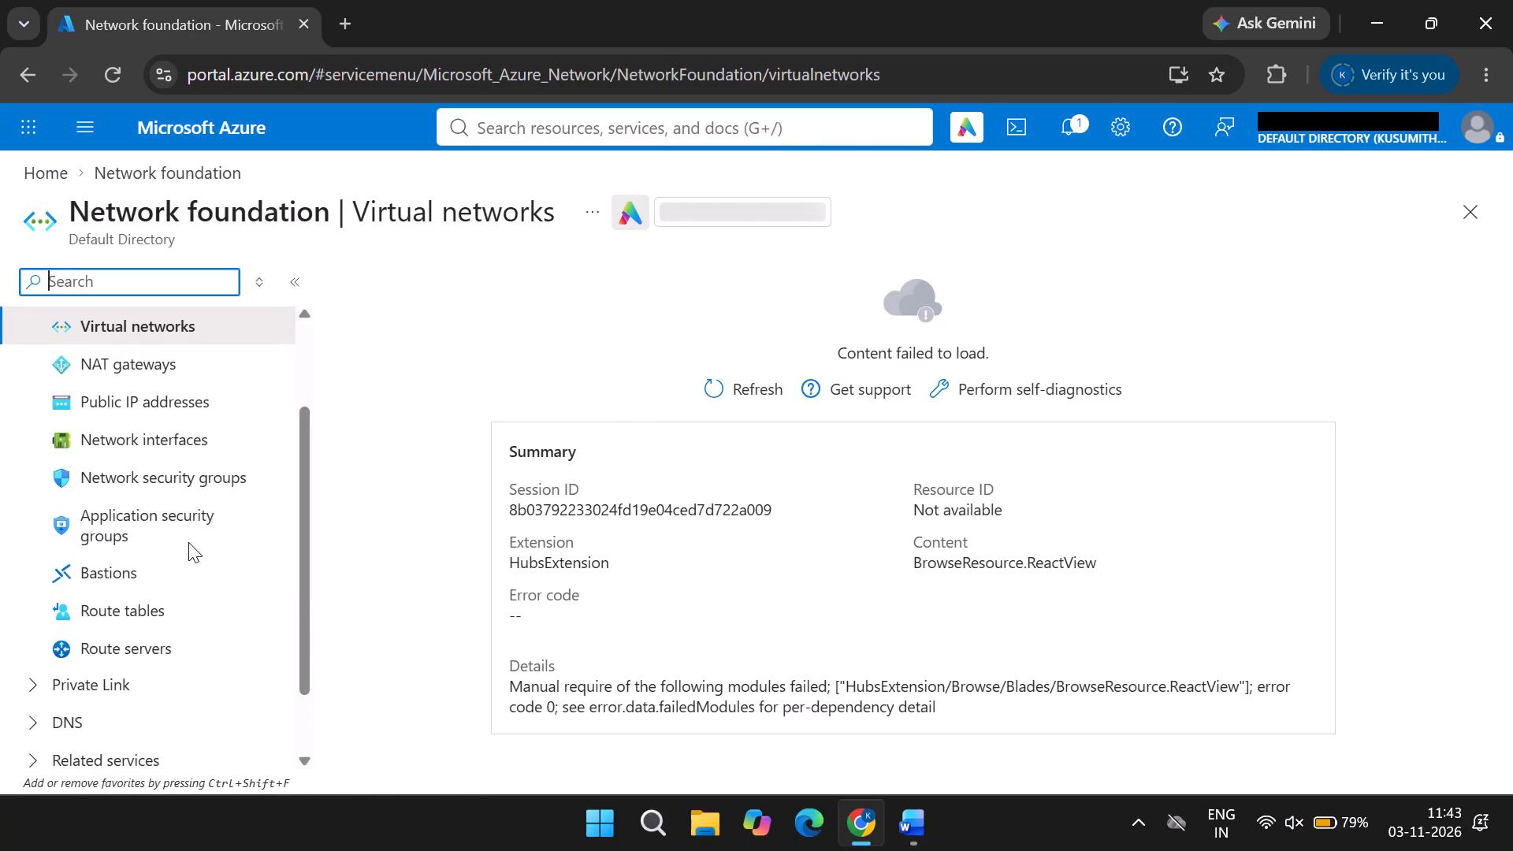
scroll(188, 542, "down", 2)
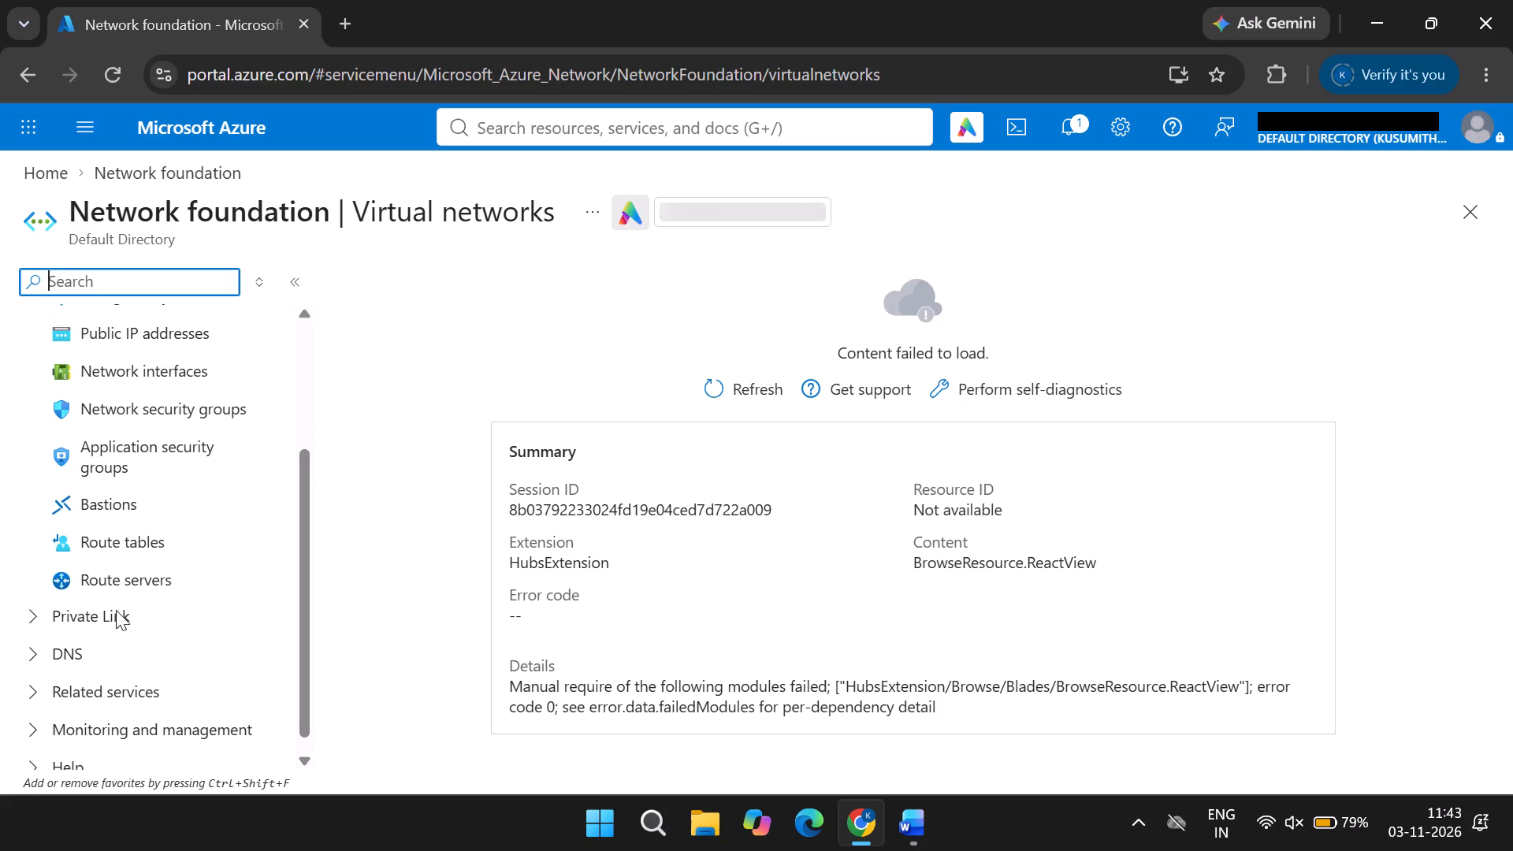
left_click(122, 614)
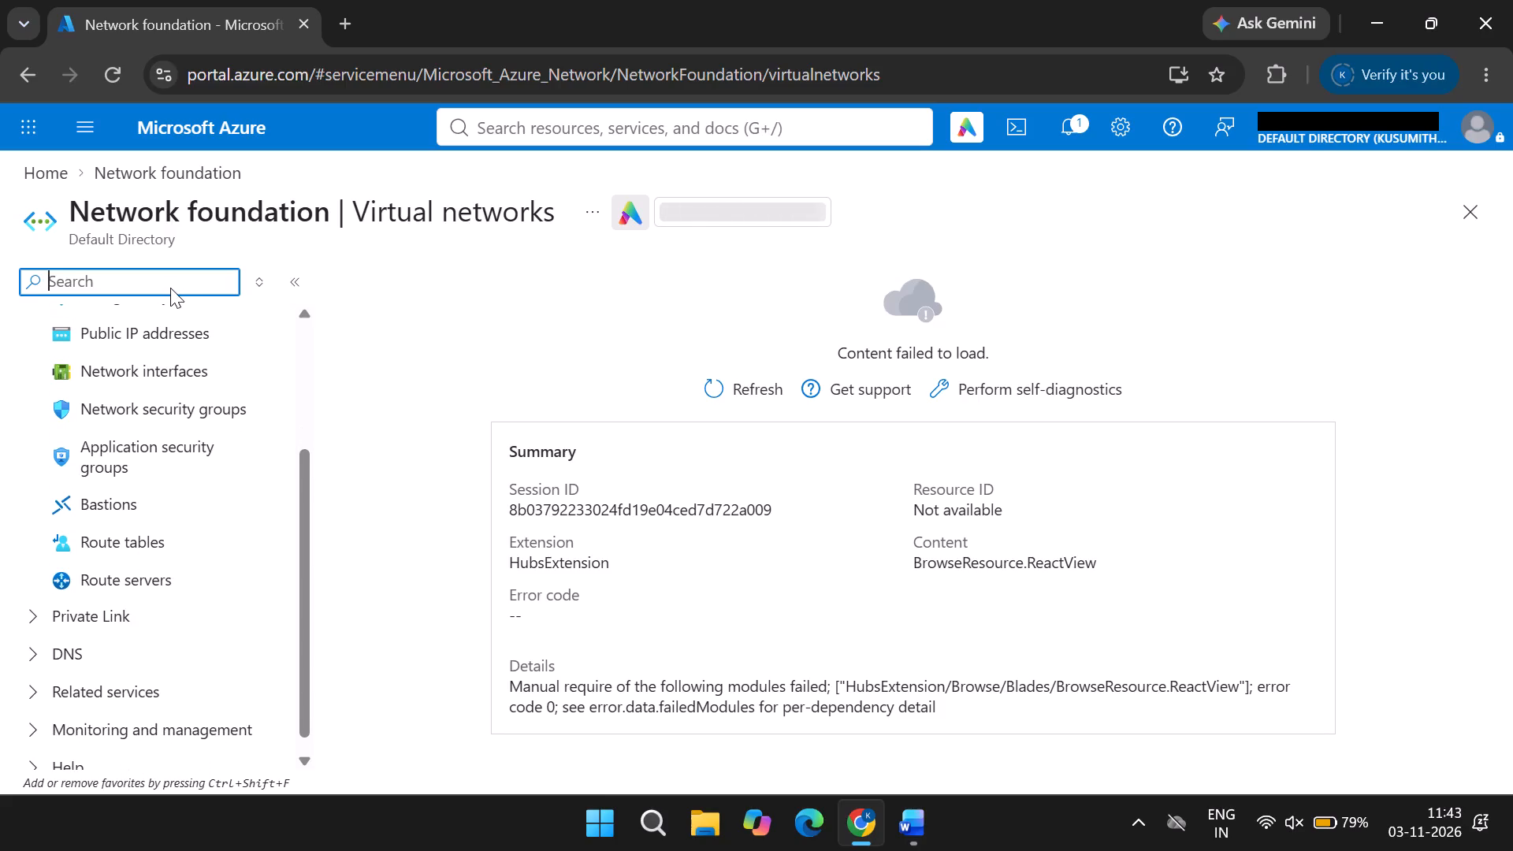
left_click(170, 288)
left_click(176, 284)
left_click(189, 282)
scroll(369, 362, "up", 1)
scroll(464, 283, "up", 1)
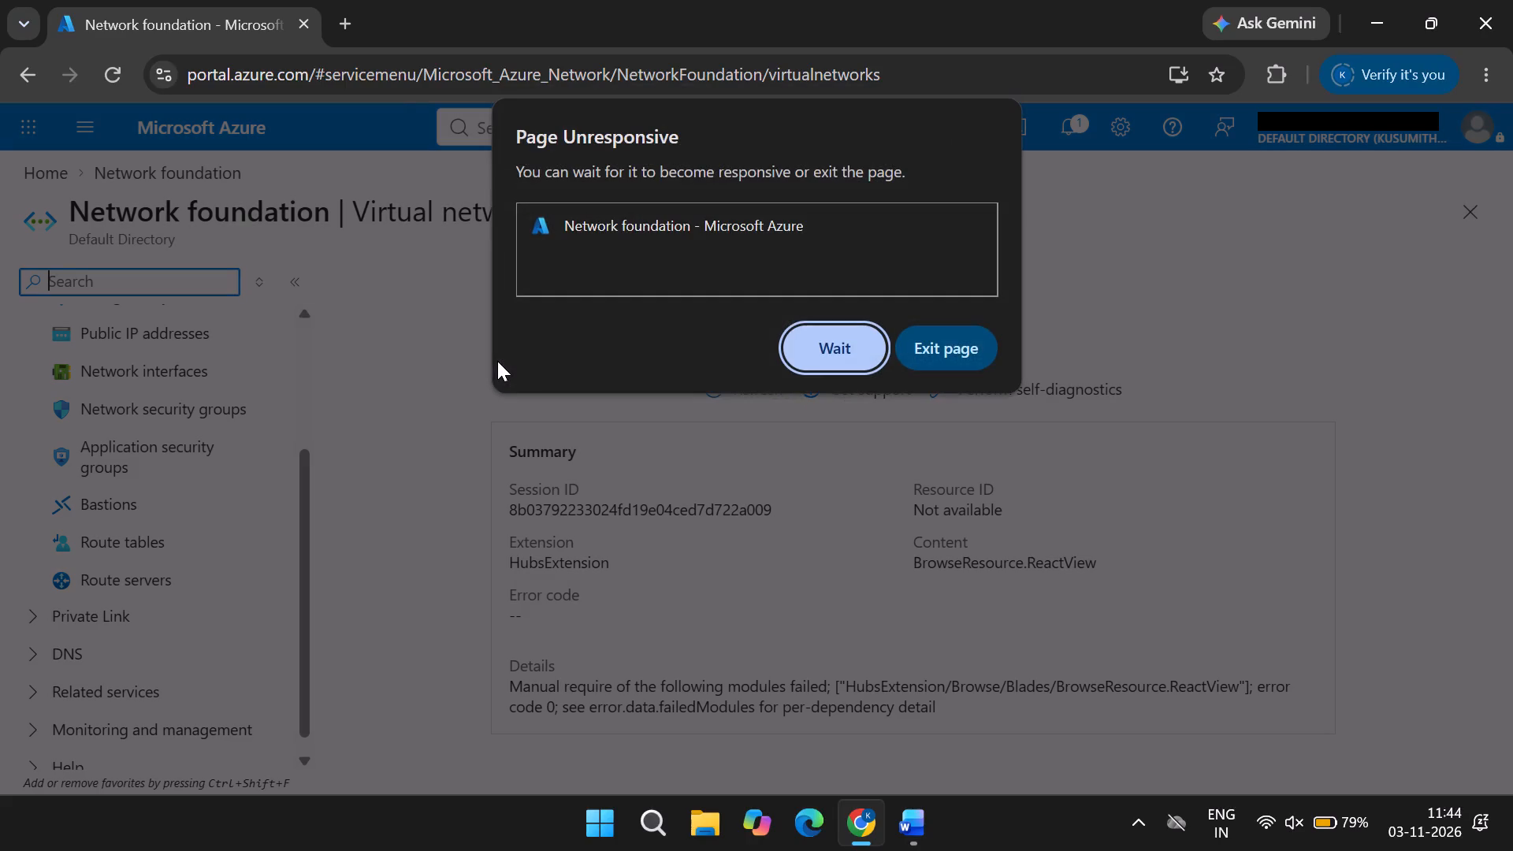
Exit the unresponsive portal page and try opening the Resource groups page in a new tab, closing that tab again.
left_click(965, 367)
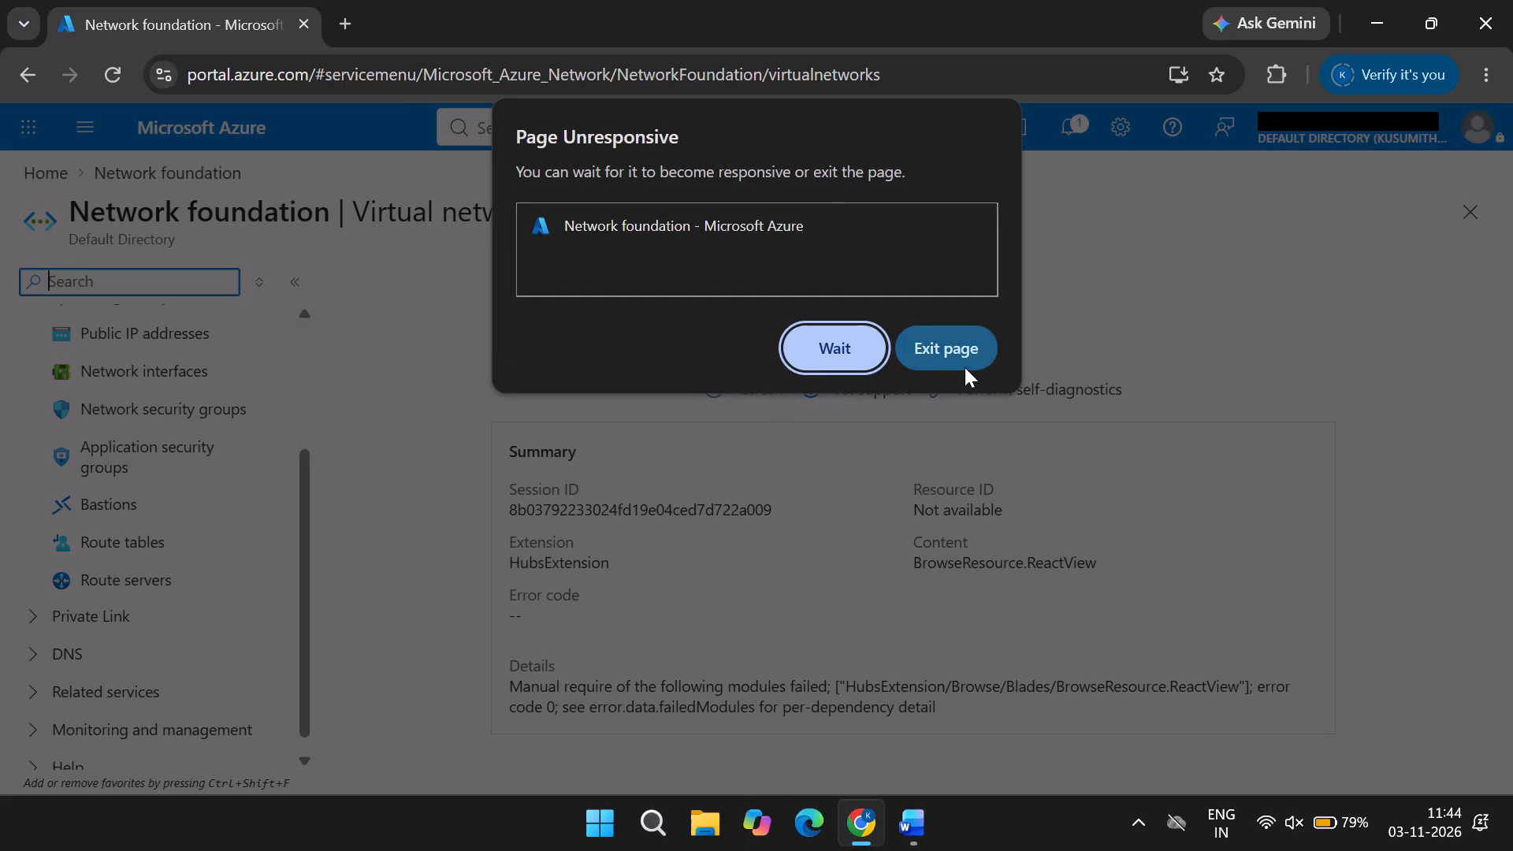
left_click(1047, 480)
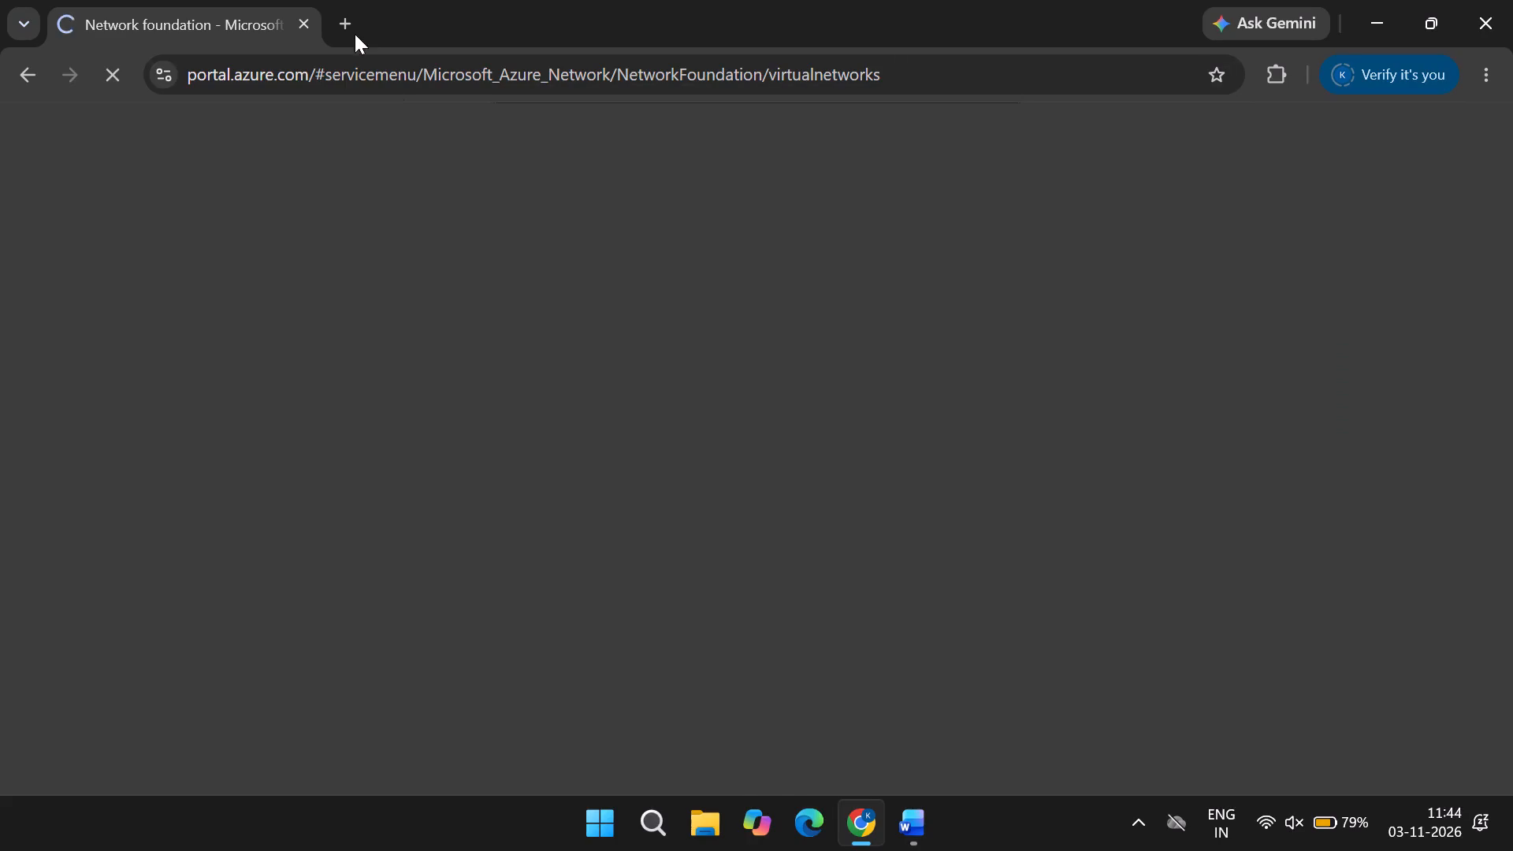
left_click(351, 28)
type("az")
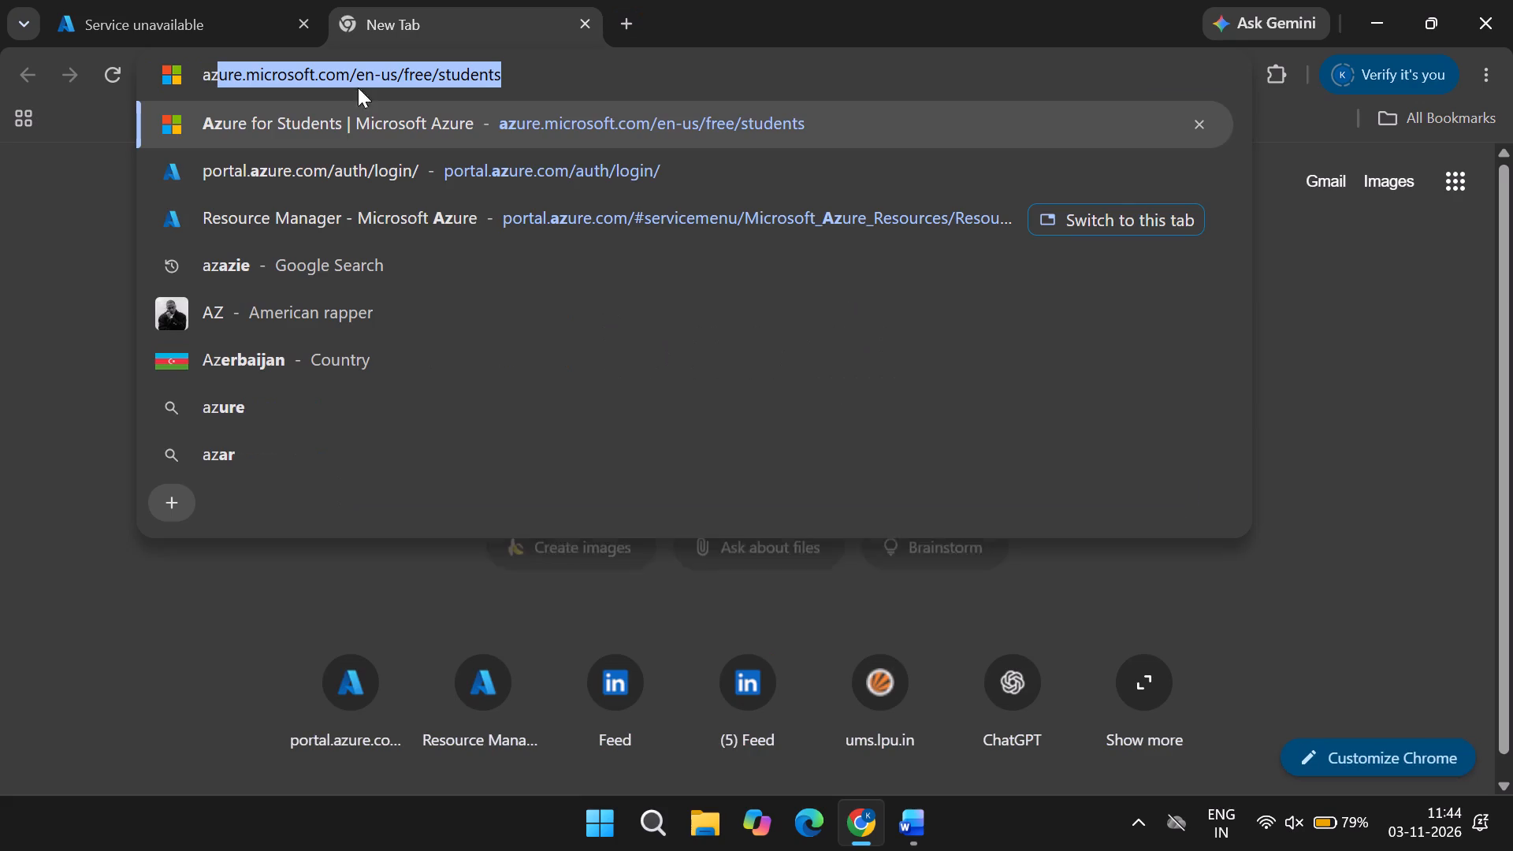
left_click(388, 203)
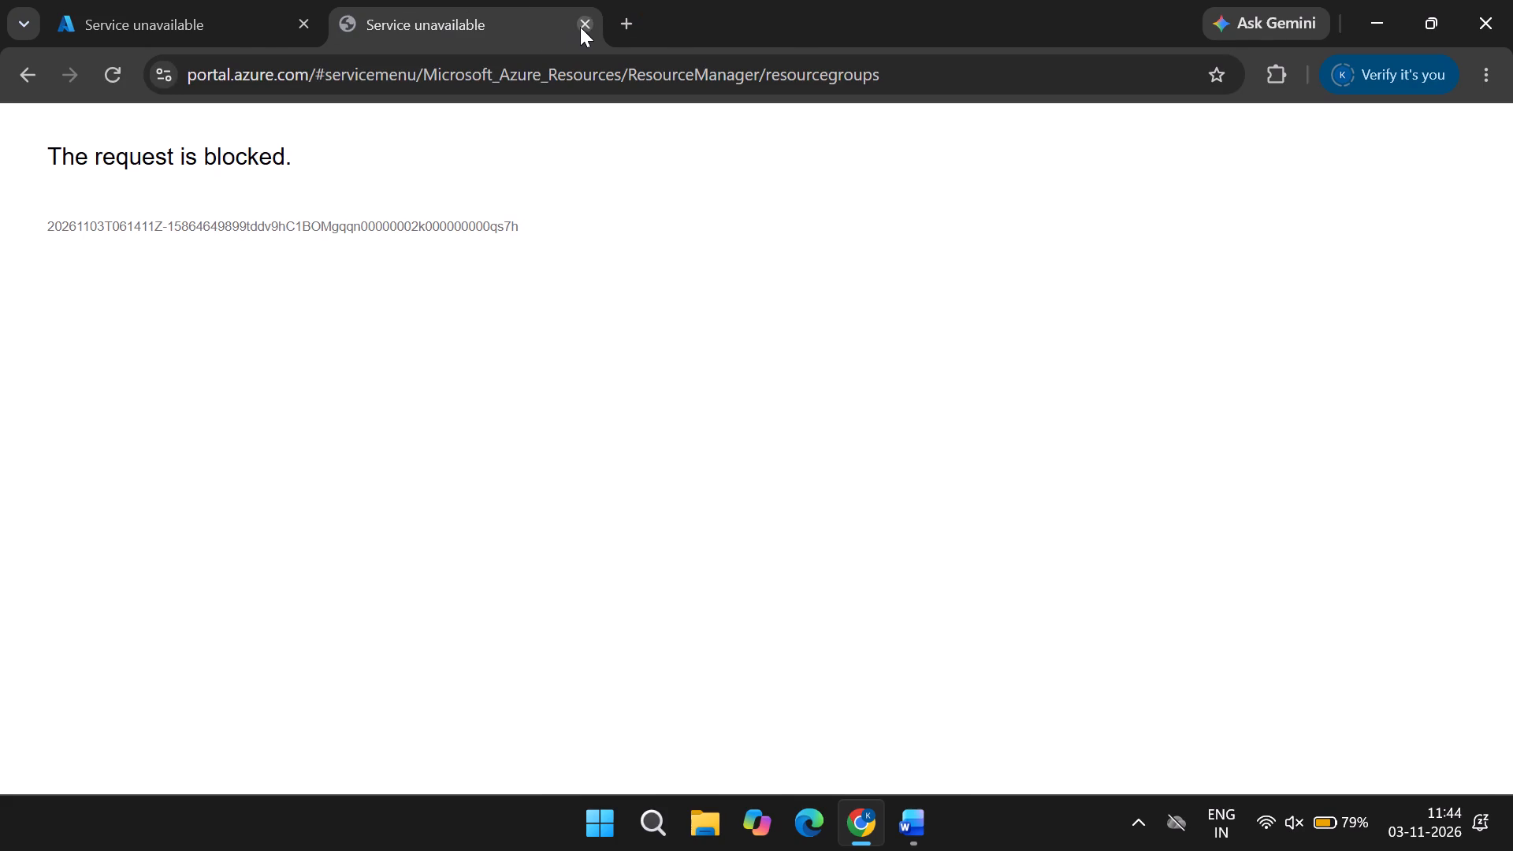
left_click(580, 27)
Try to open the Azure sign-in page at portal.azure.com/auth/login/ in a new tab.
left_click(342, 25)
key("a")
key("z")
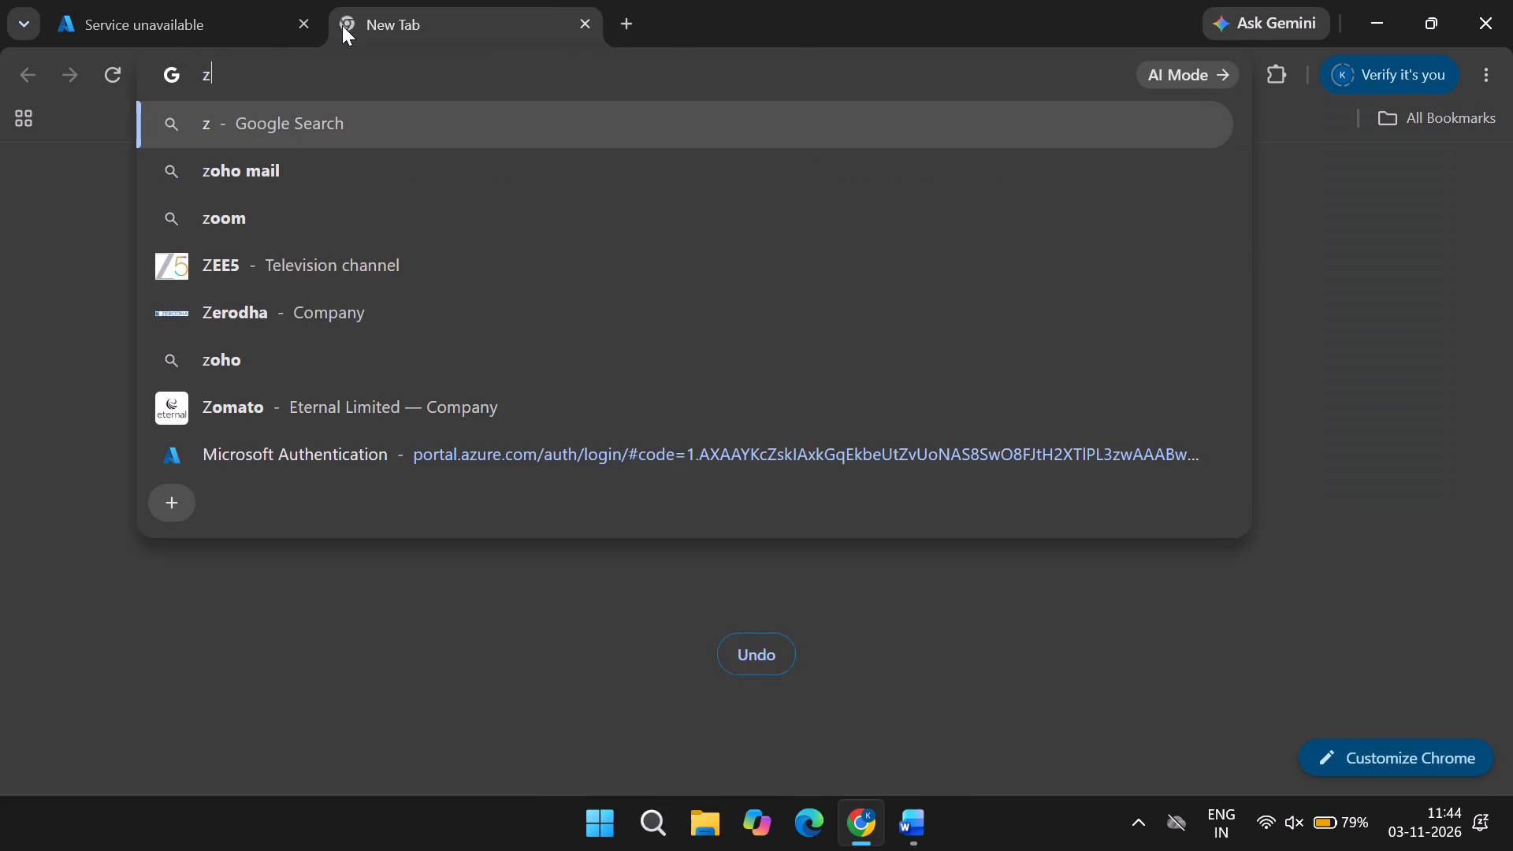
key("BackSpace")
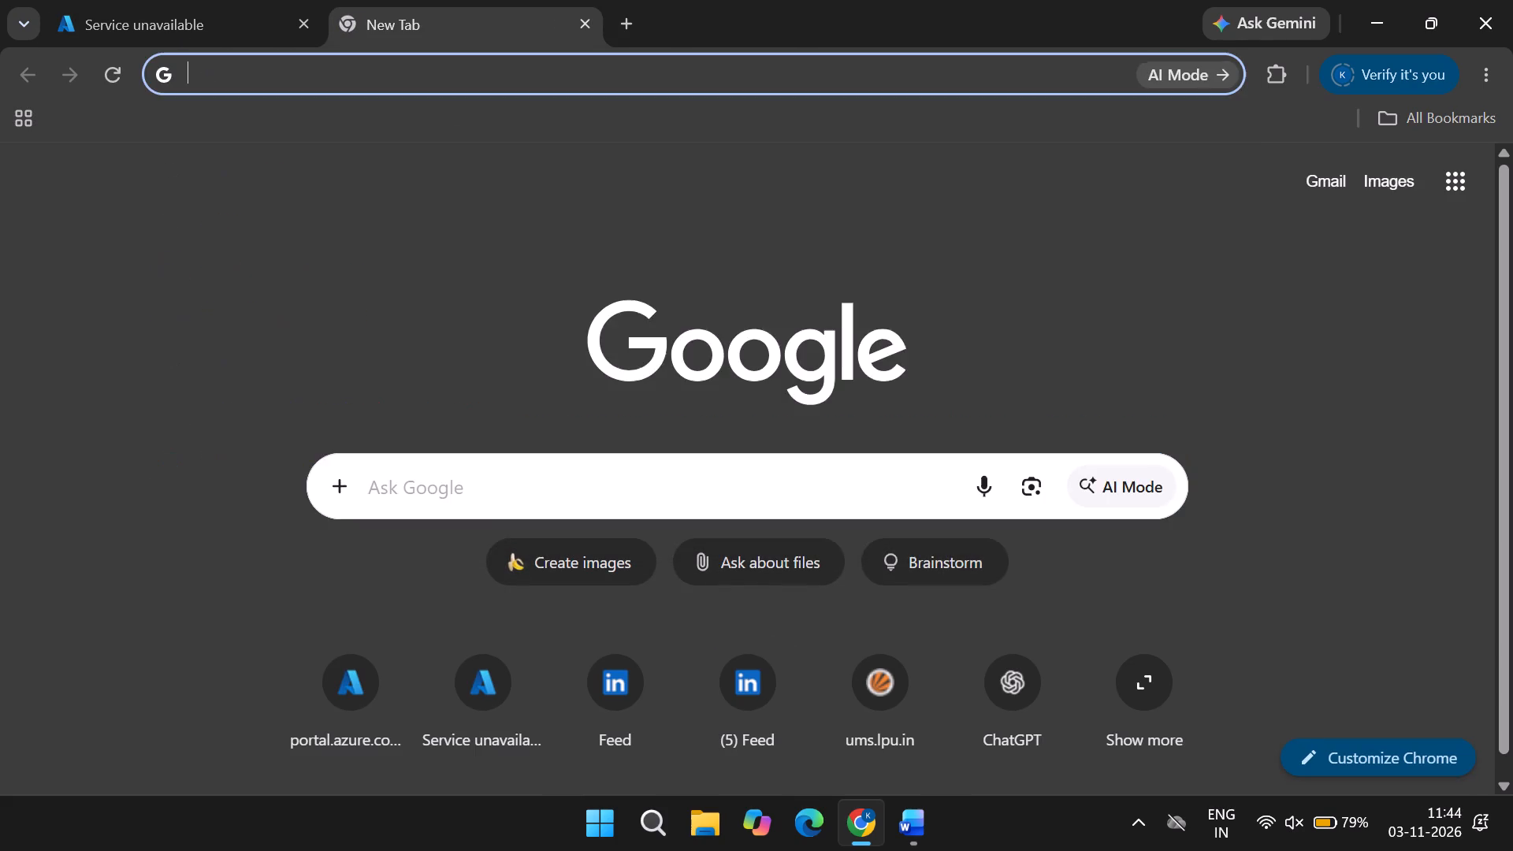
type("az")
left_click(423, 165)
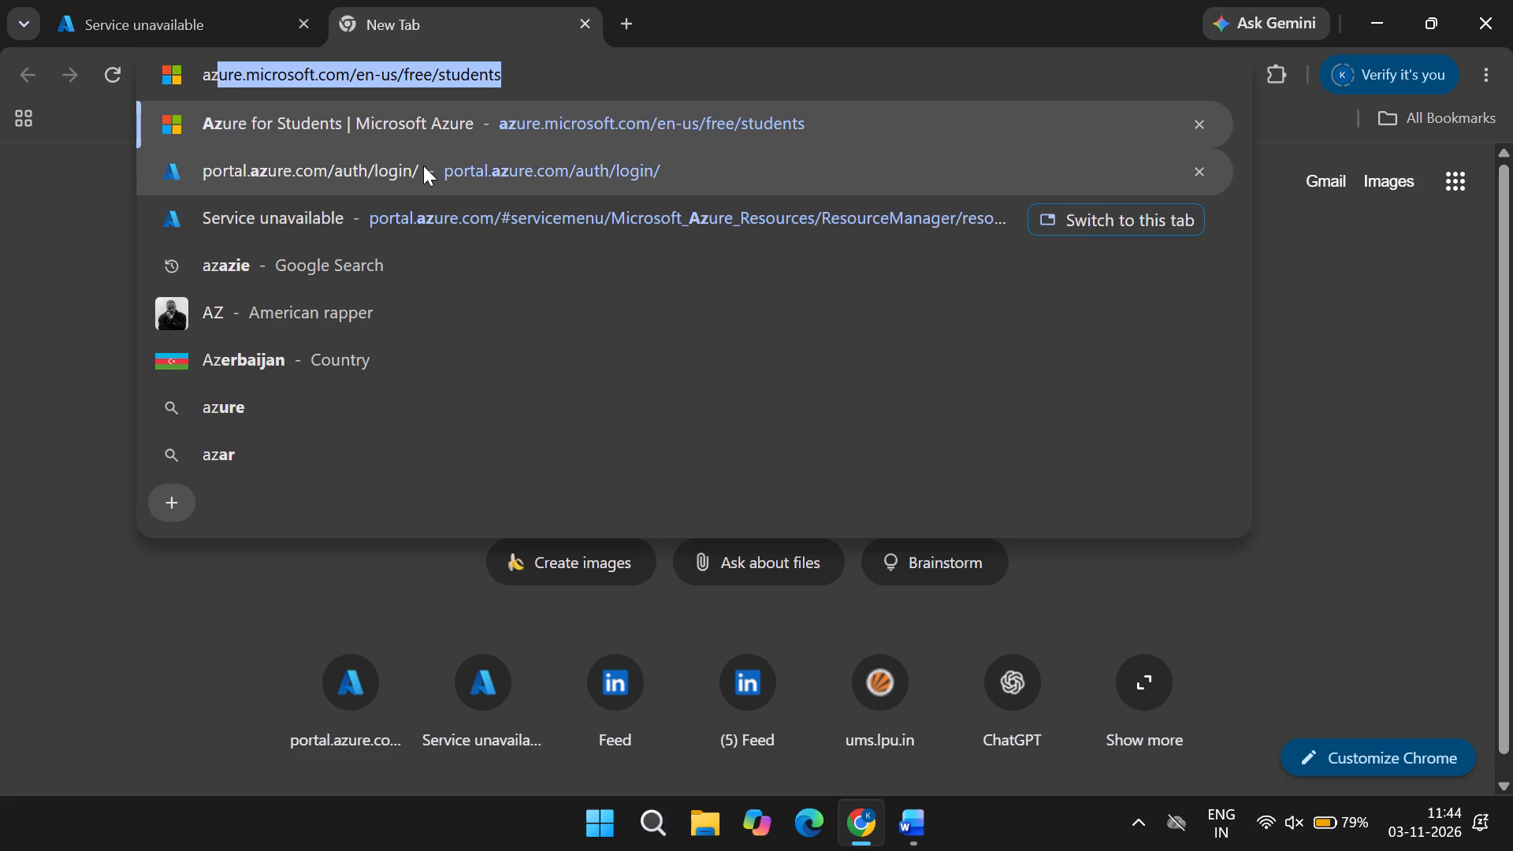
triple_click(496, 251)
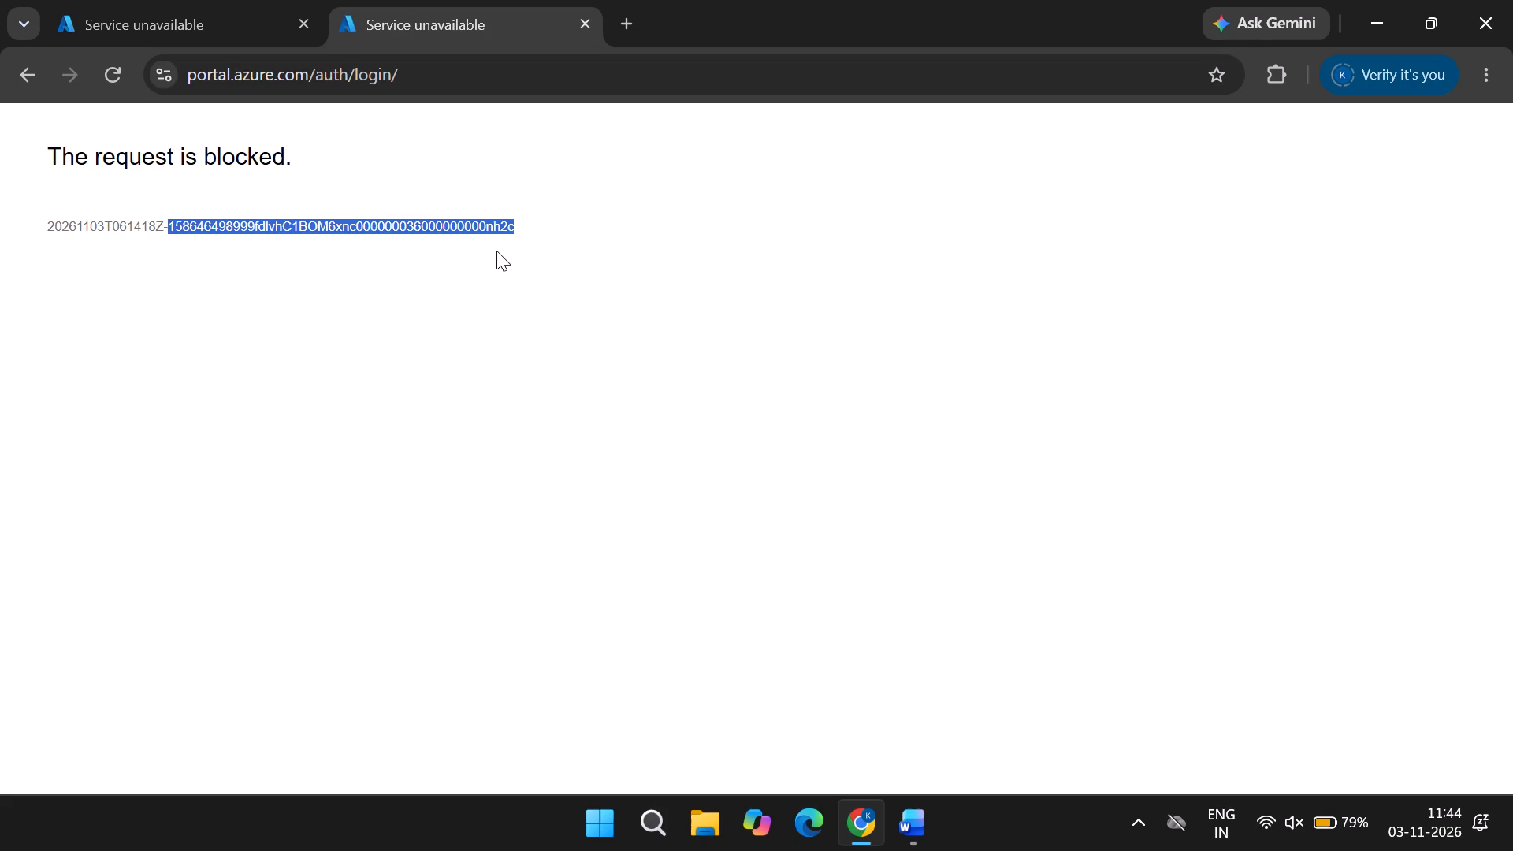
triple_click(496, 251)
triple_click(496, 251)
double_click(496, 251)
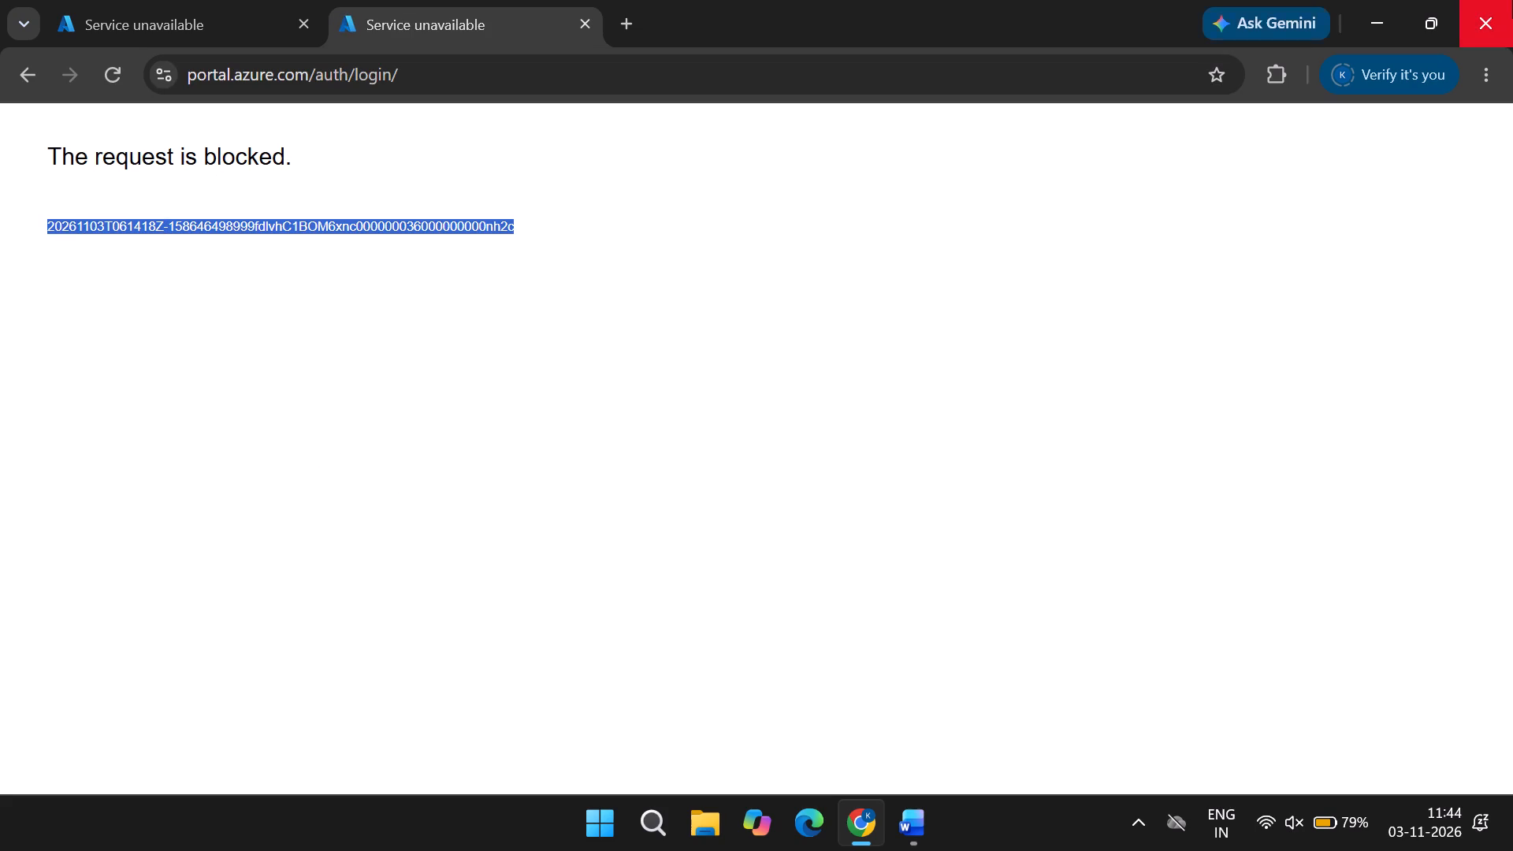
Close the browser window and relaunch Google Chrome with the Person 1 profile.
left_click(1512, 0)
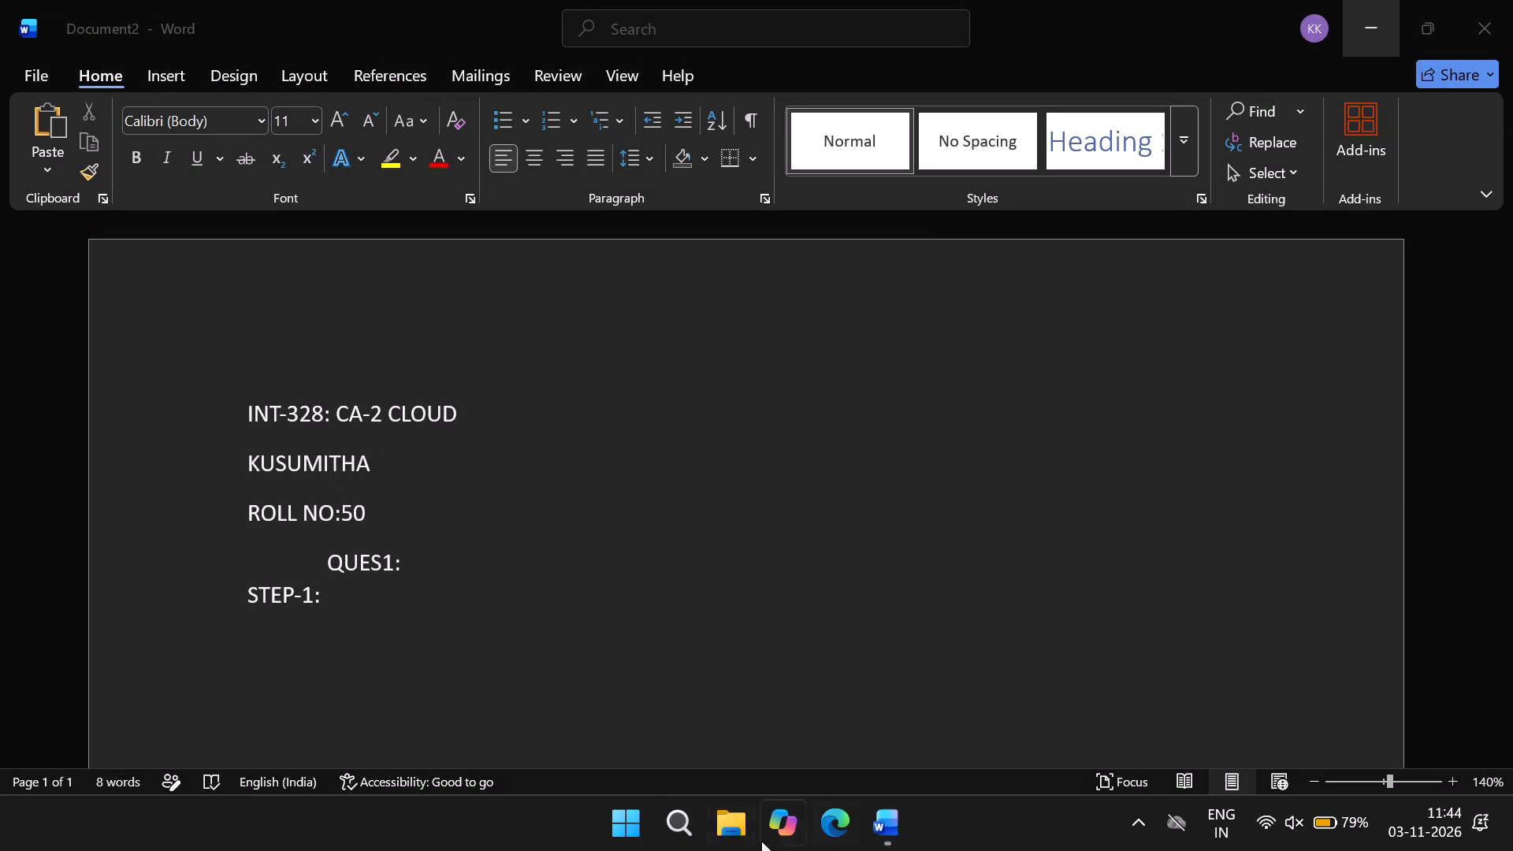
left_click(683, 816)
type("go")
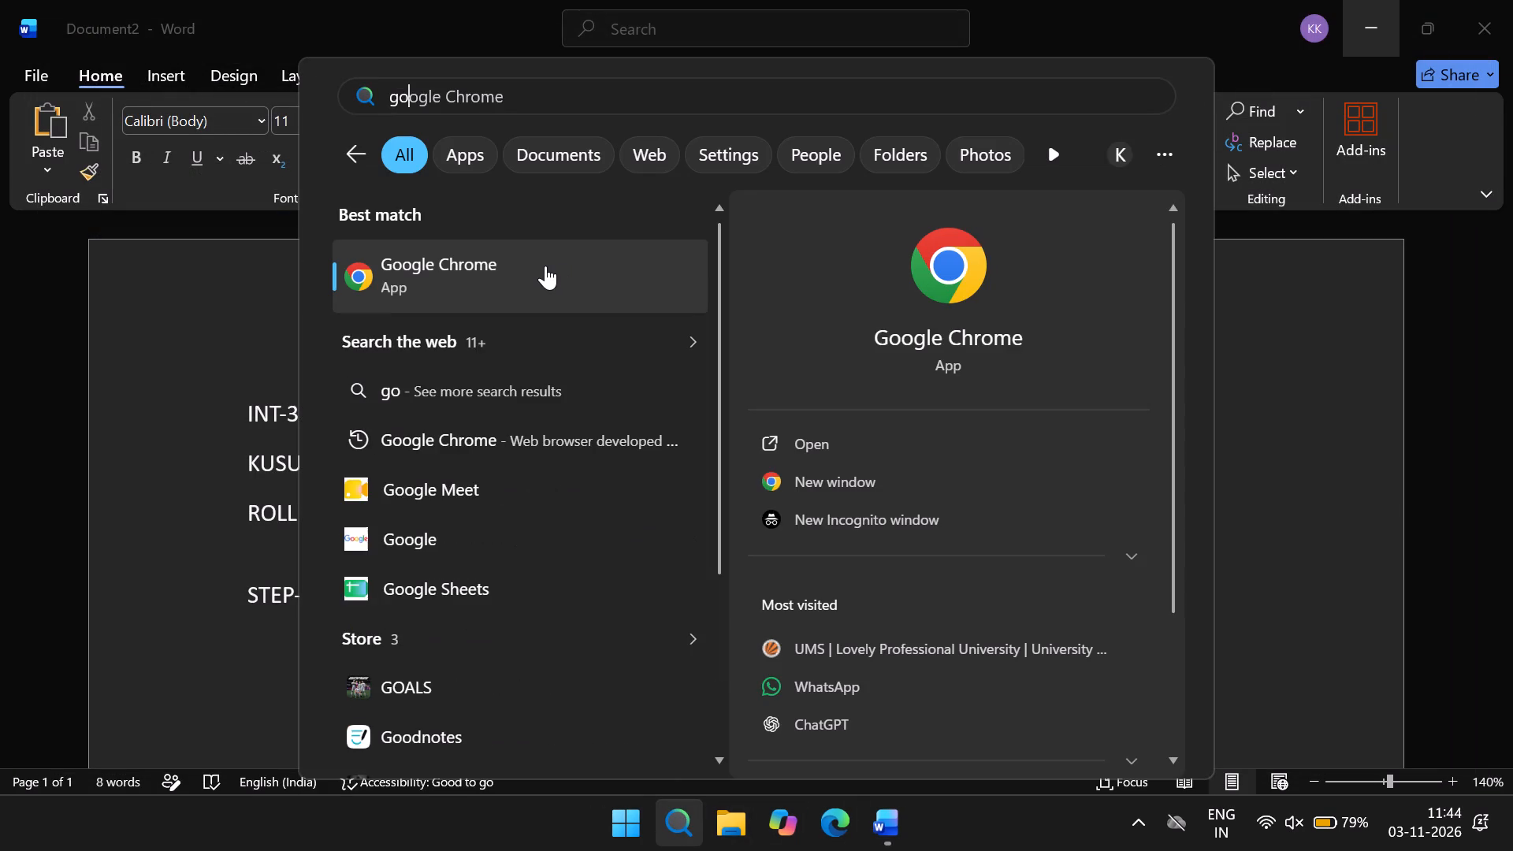
left_click(545, 266)
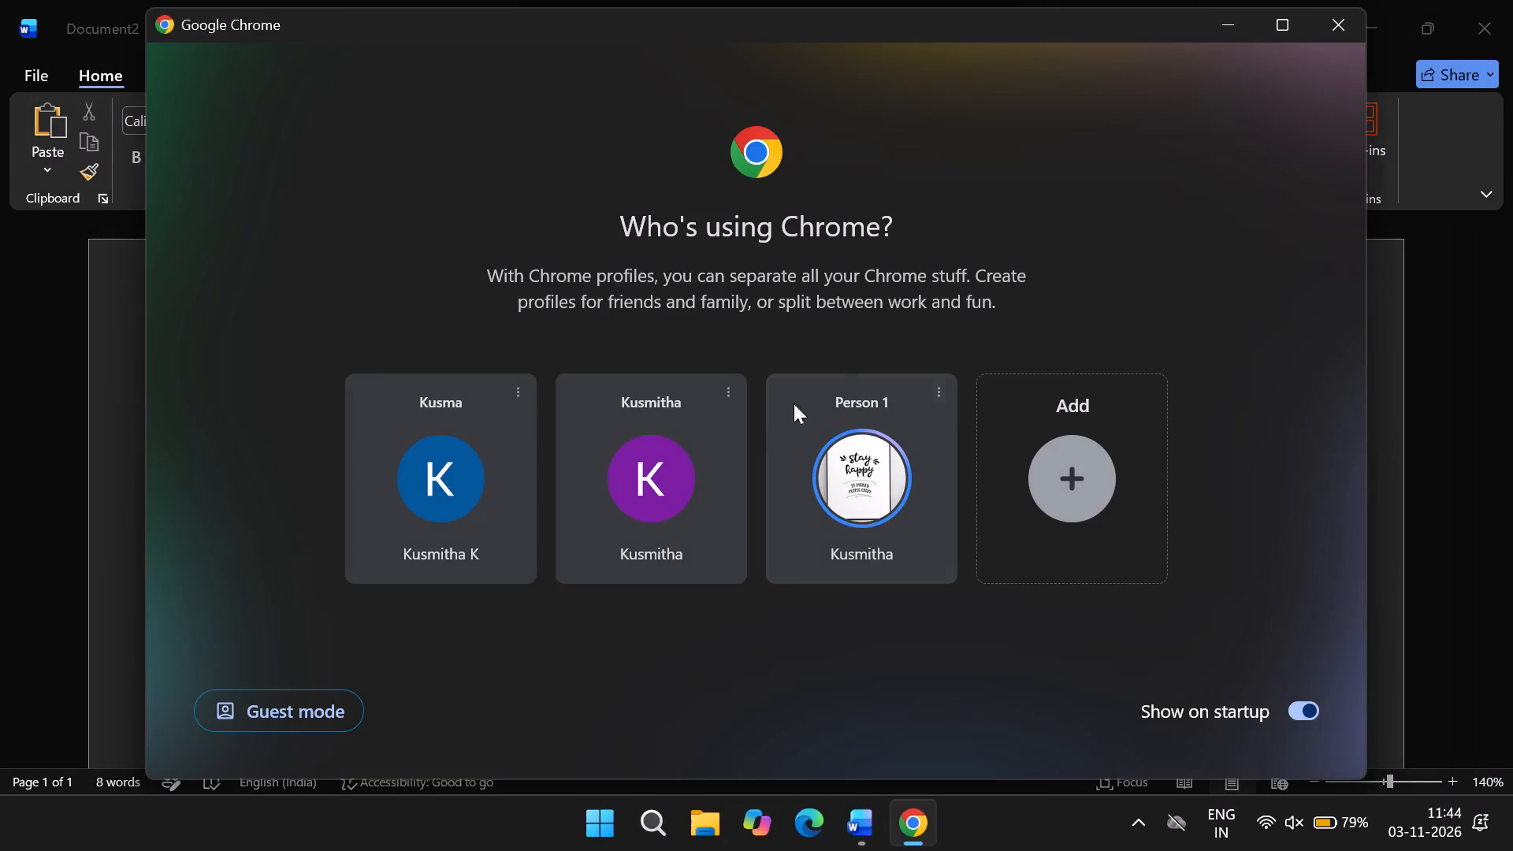
left_click(832, 481)
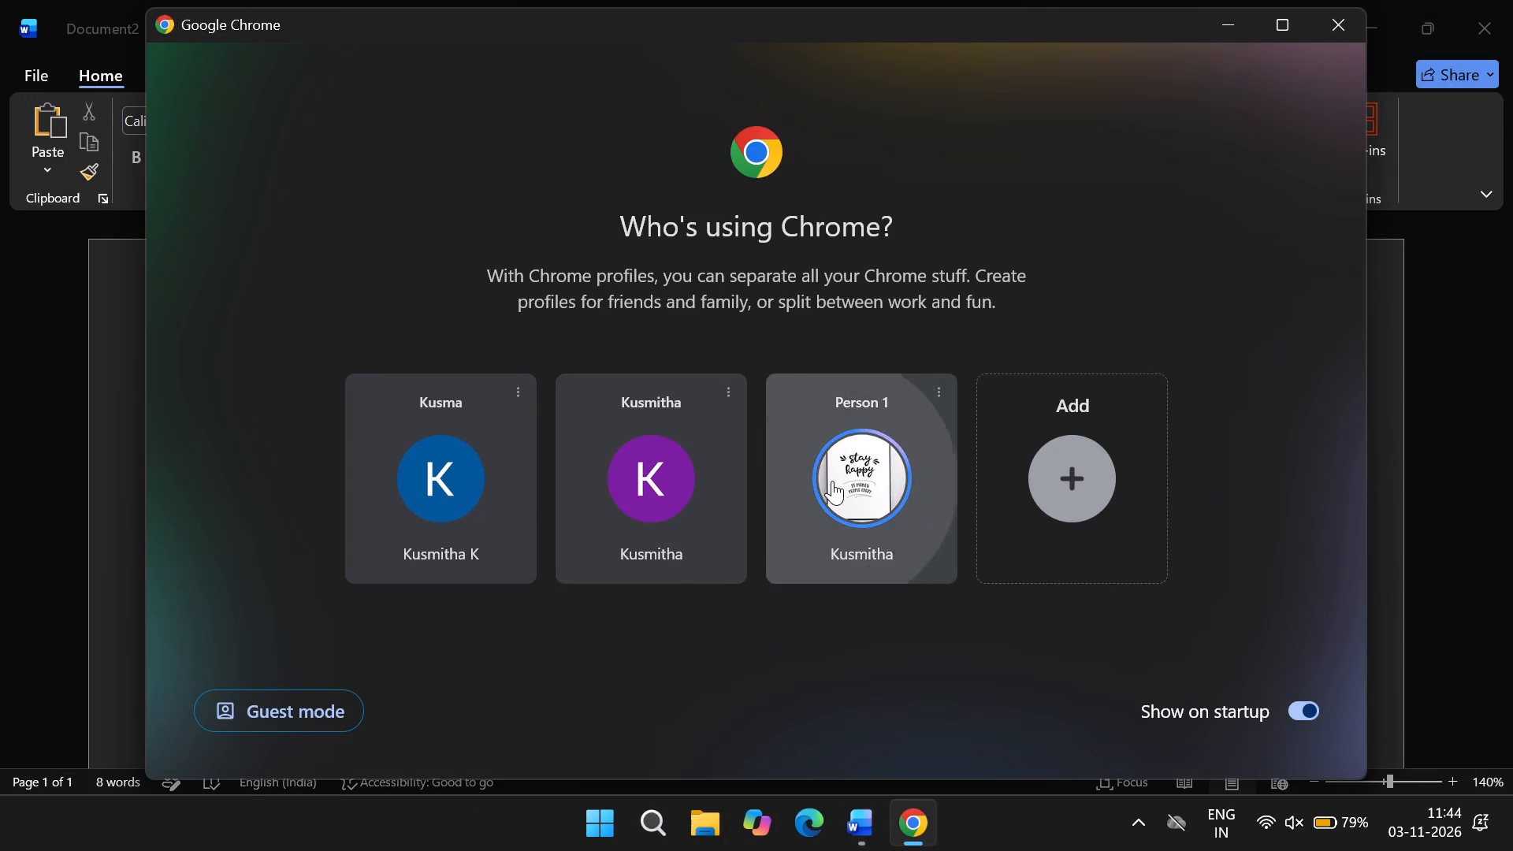
left_click(1348, 87)
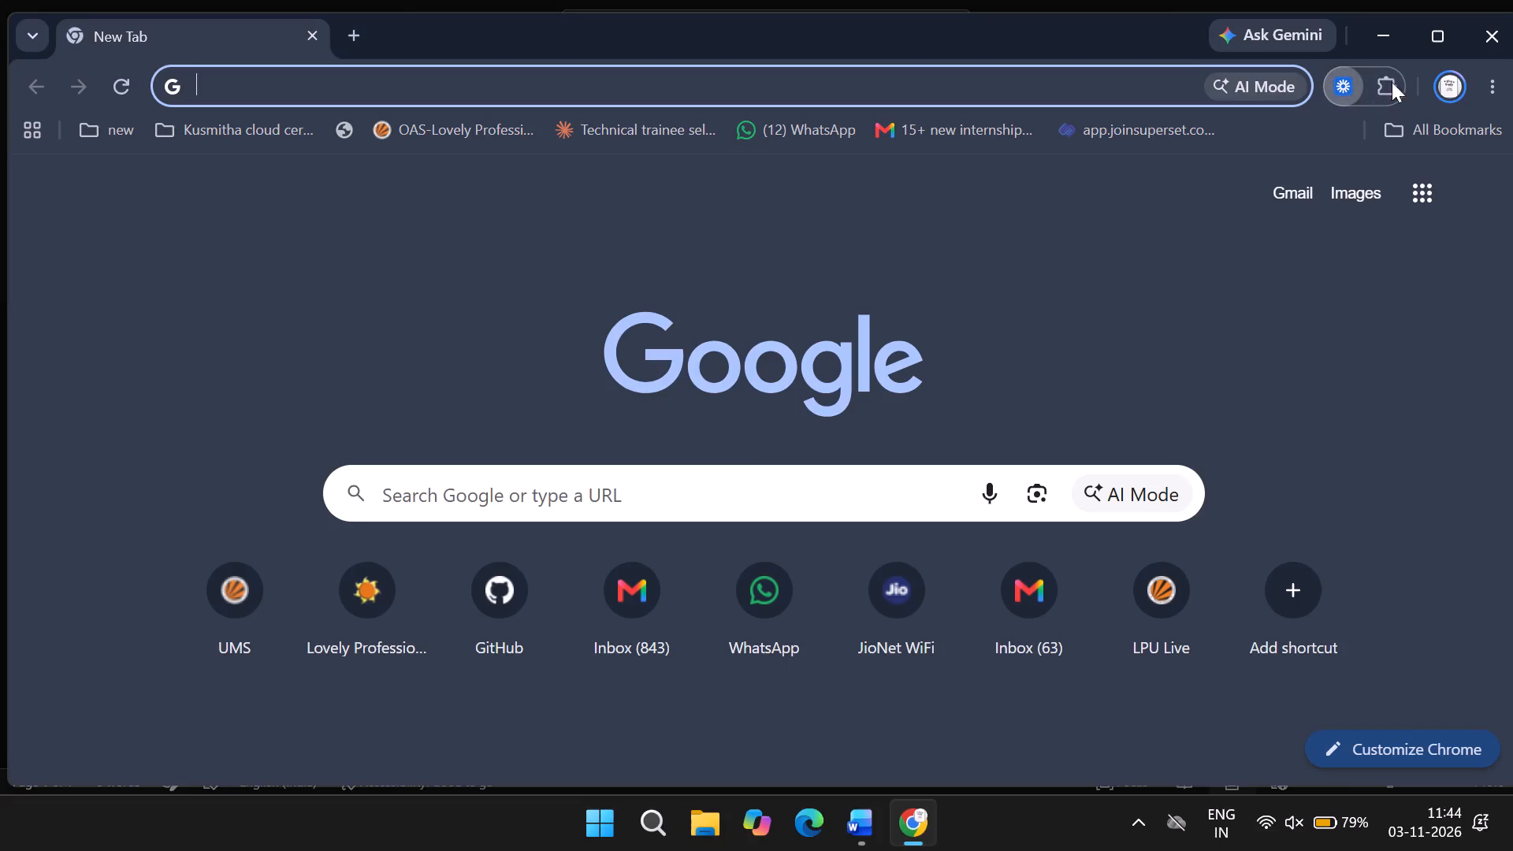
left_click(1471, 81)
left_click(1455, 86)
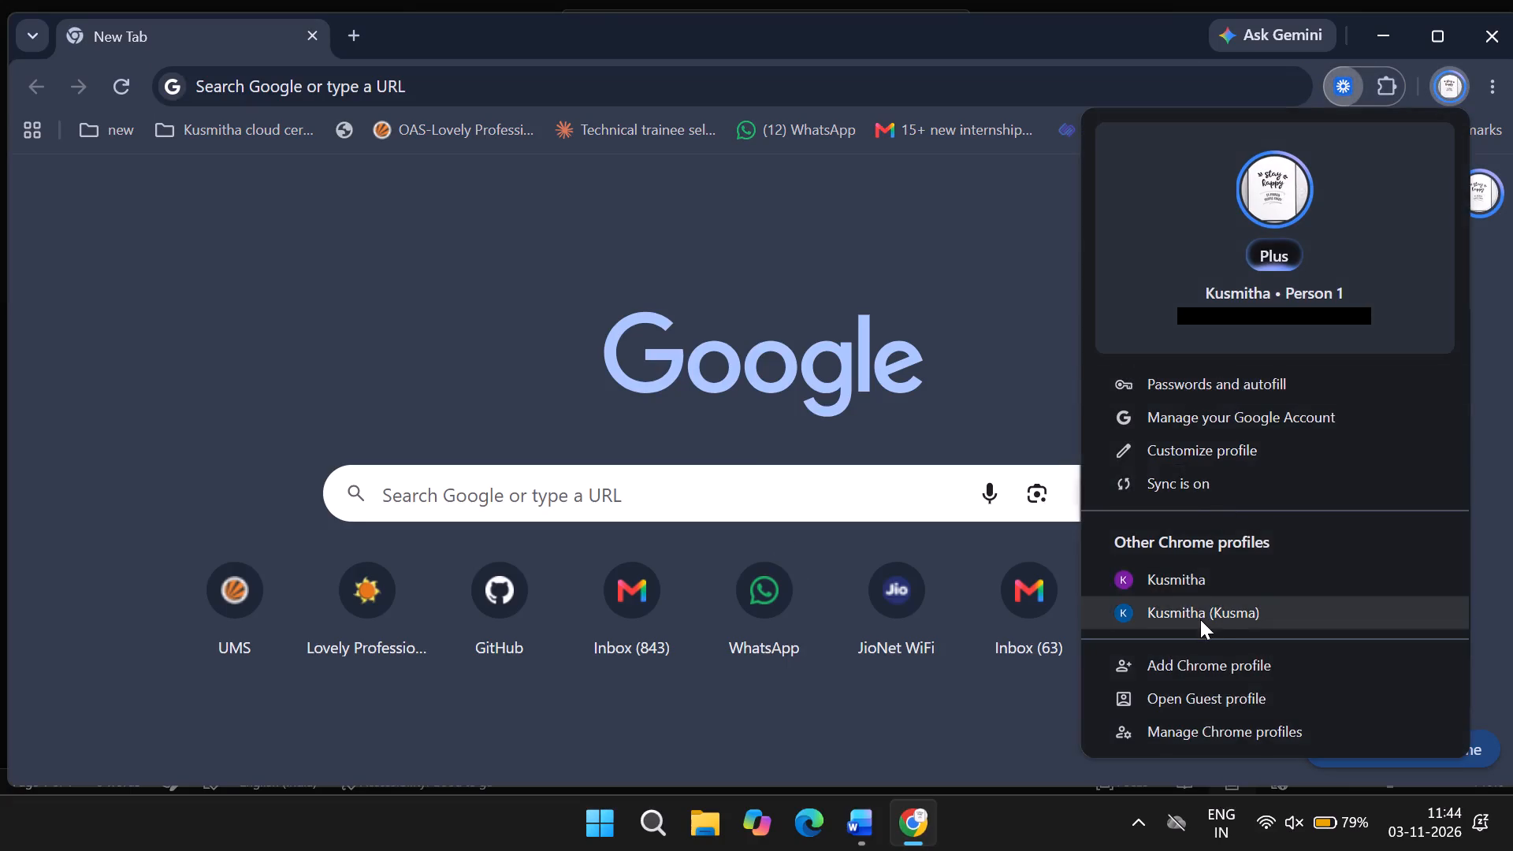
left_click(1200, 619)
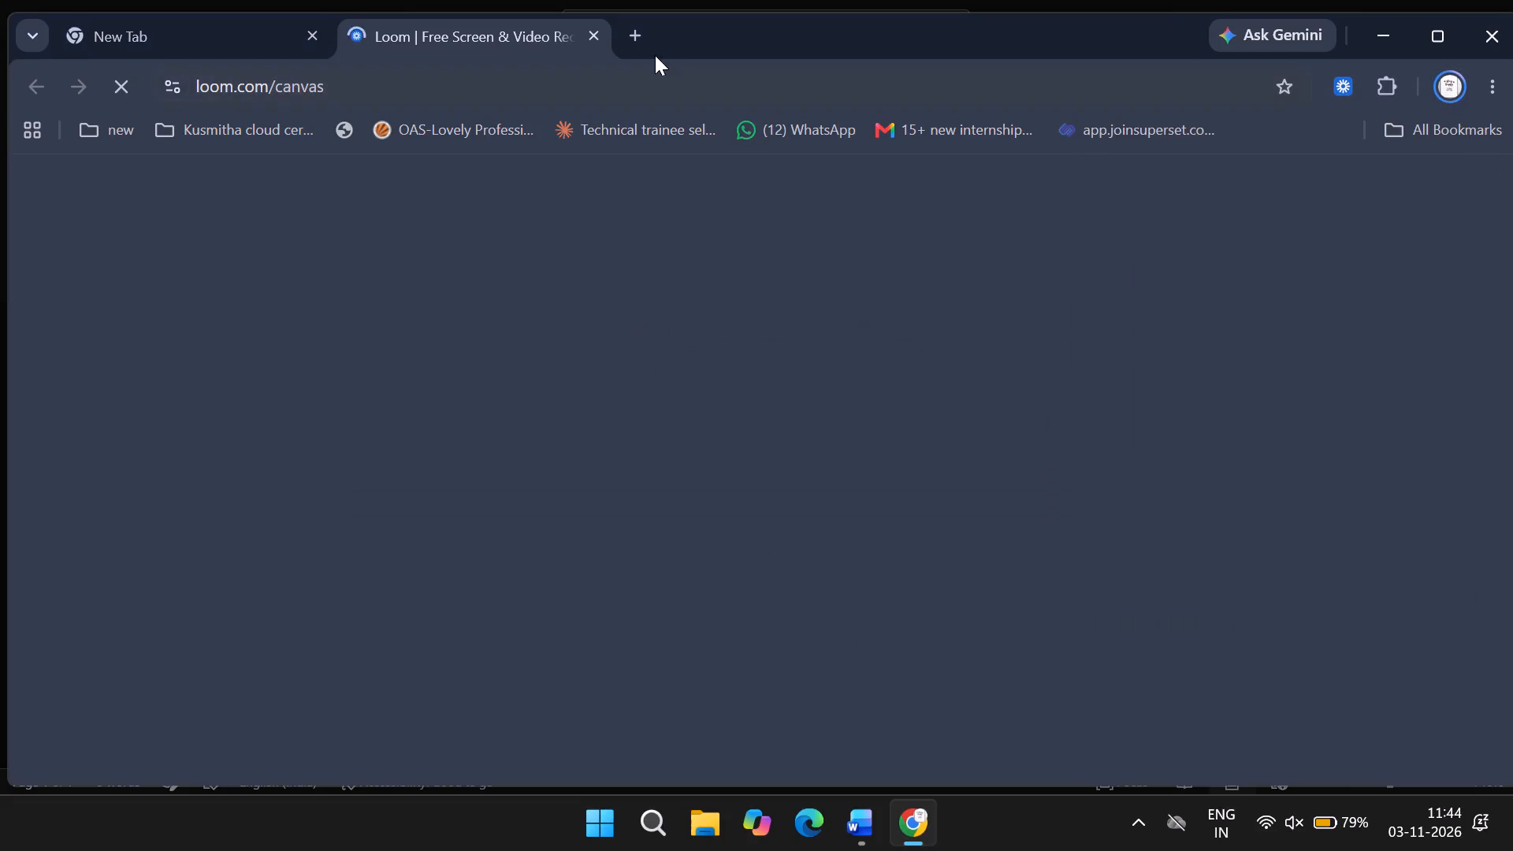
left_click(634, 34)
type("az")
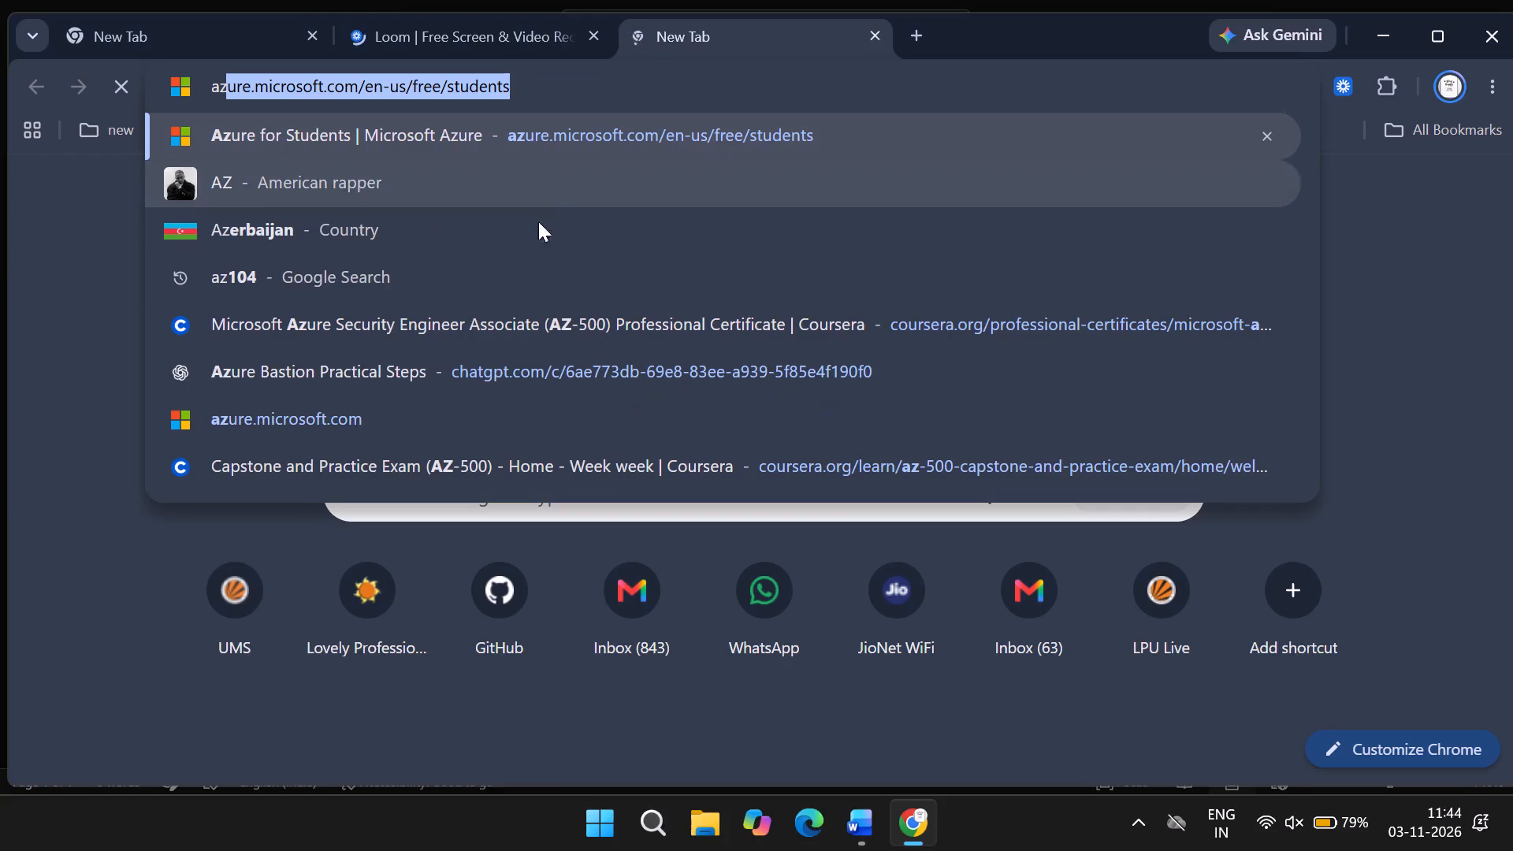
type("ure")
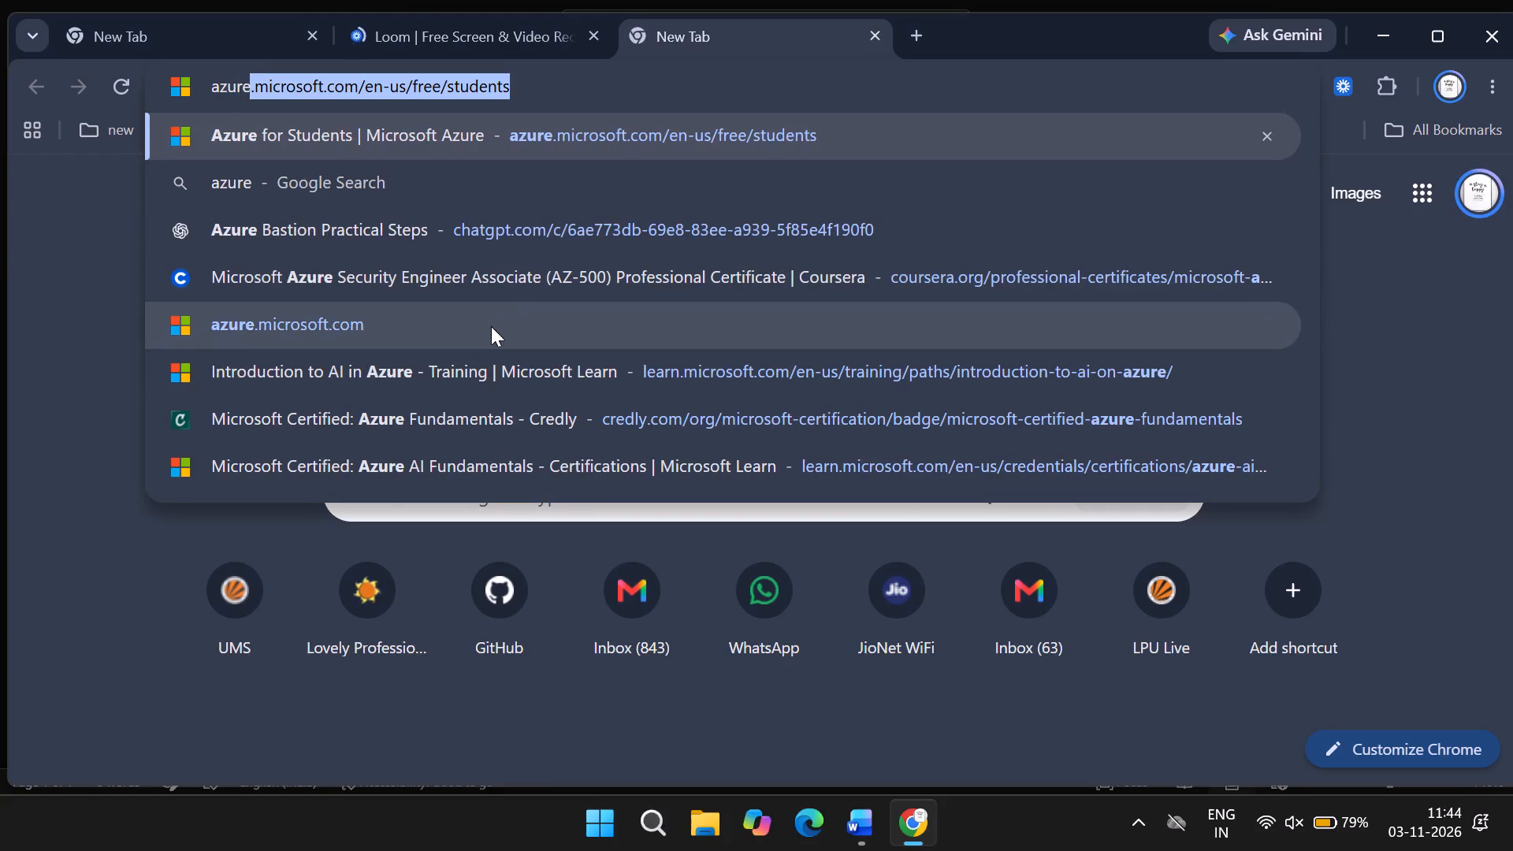
Switch to the Chrome profile labelled Kusma in its own browser window.
left_click(1441, 85)
left_click(1154, 606)
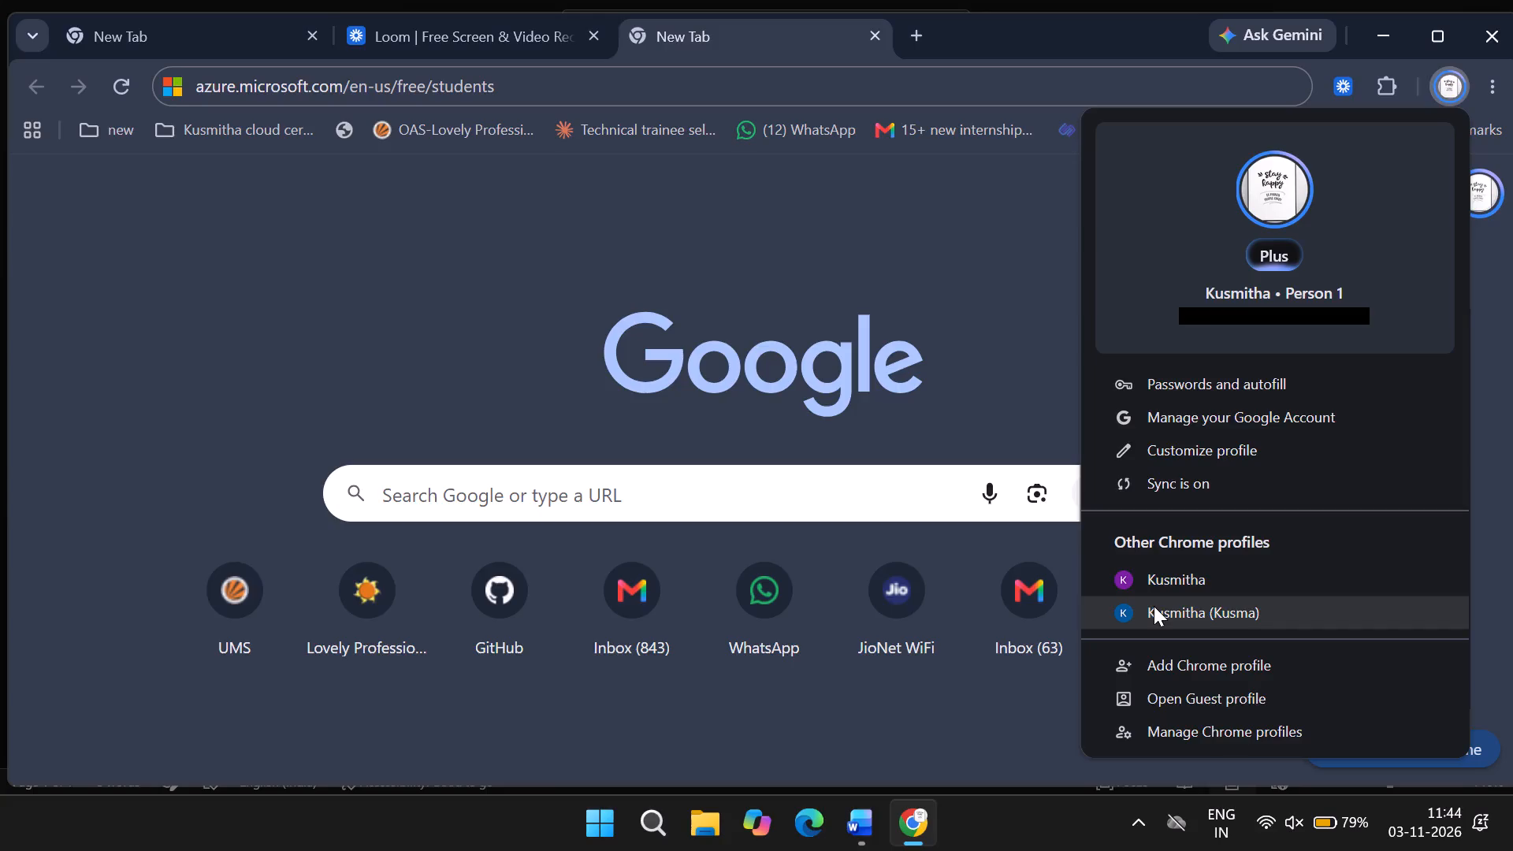
Try to open the Azure sign-in page at portal.azure.com/auth/login/ from the Kusma profile's new tab.
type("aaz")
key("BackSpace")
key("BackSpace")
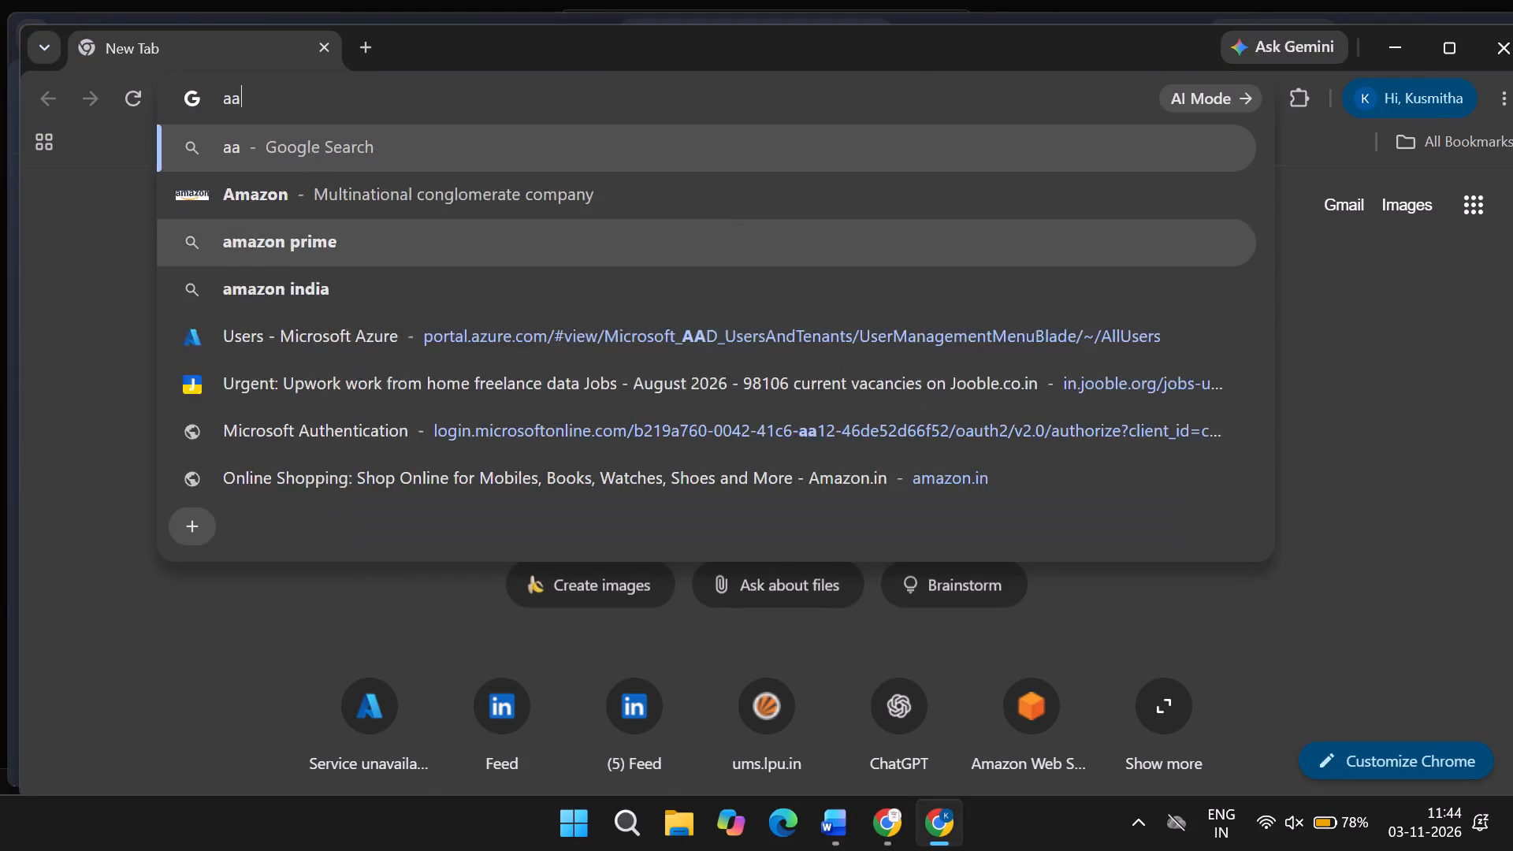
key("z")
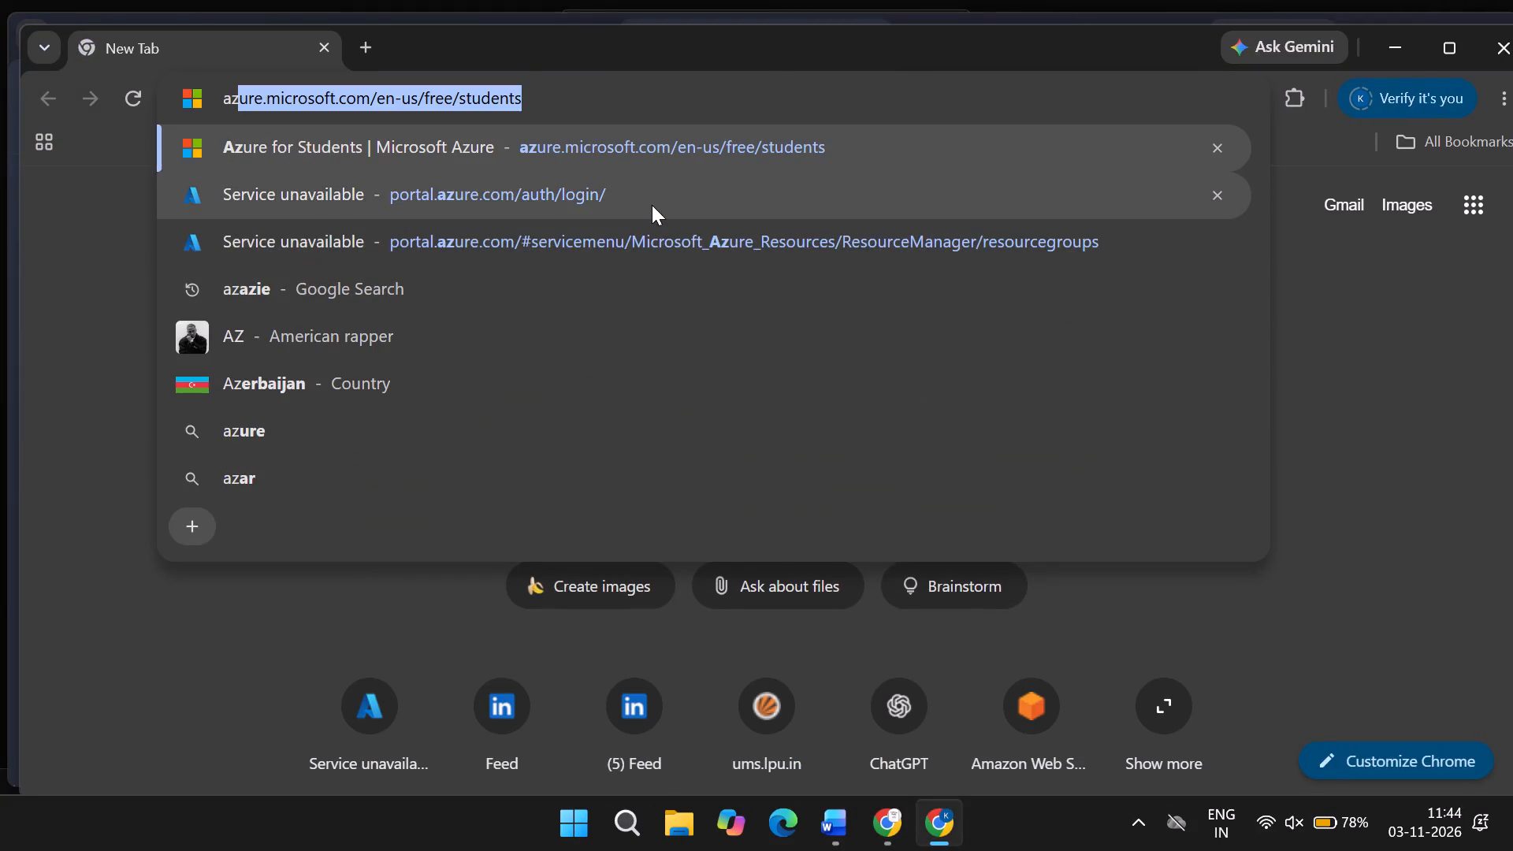
left_click(652, 205)
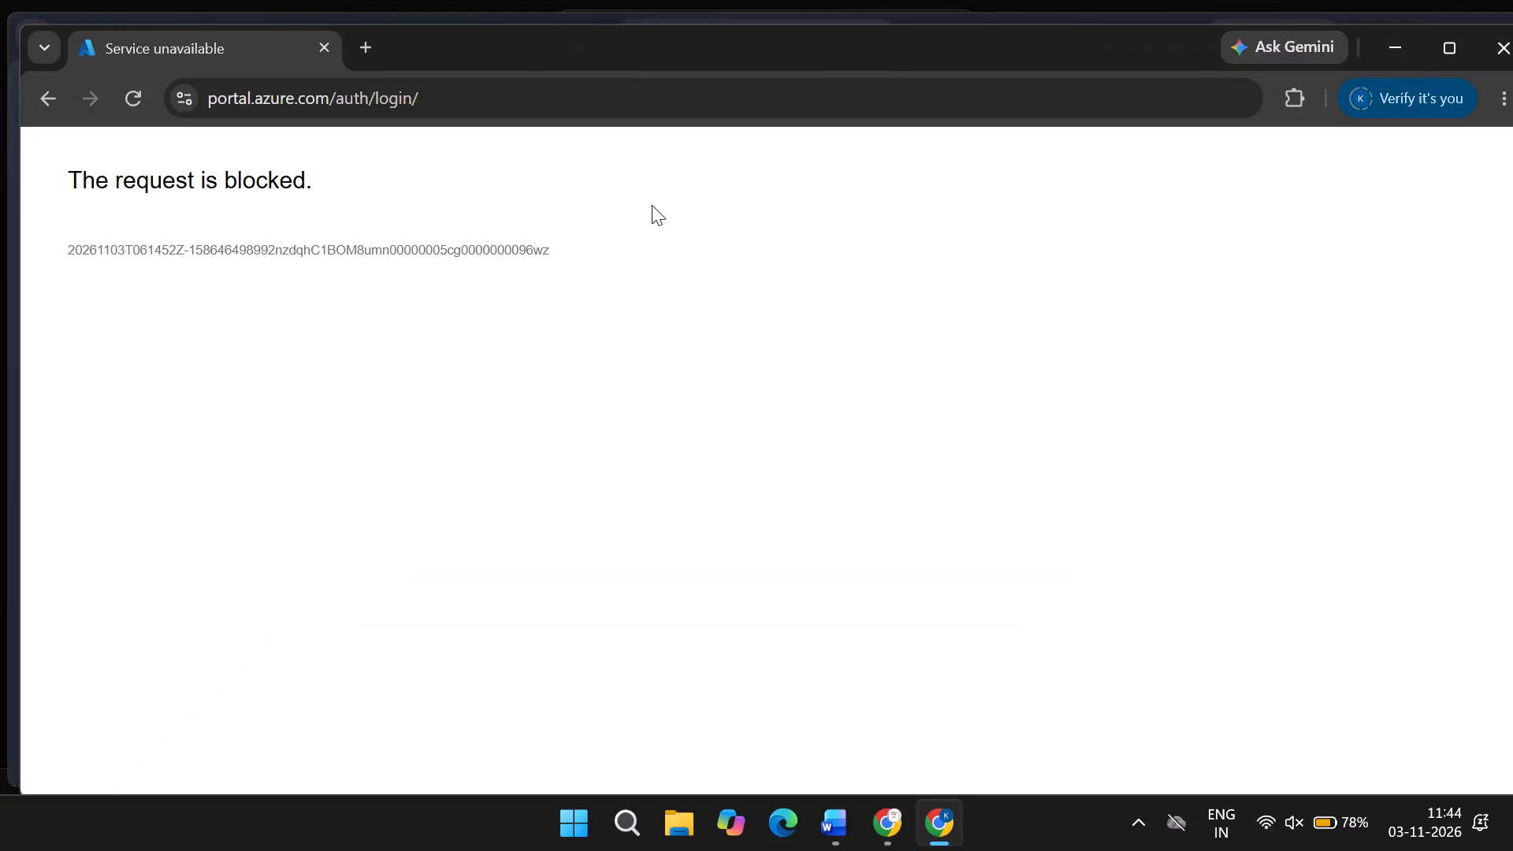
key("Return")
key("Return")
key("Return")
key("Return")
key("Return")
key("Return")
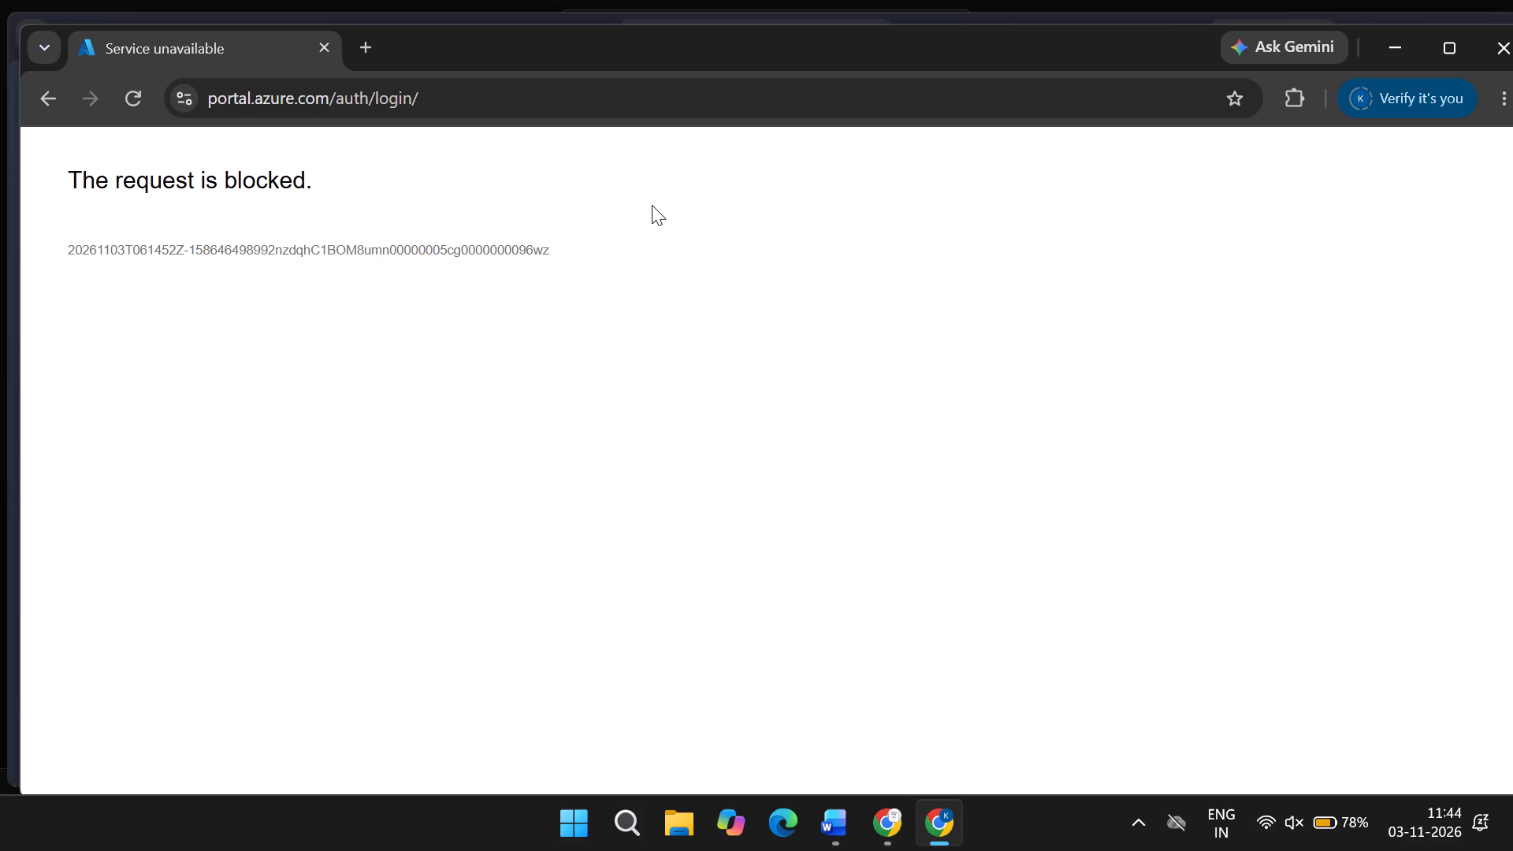
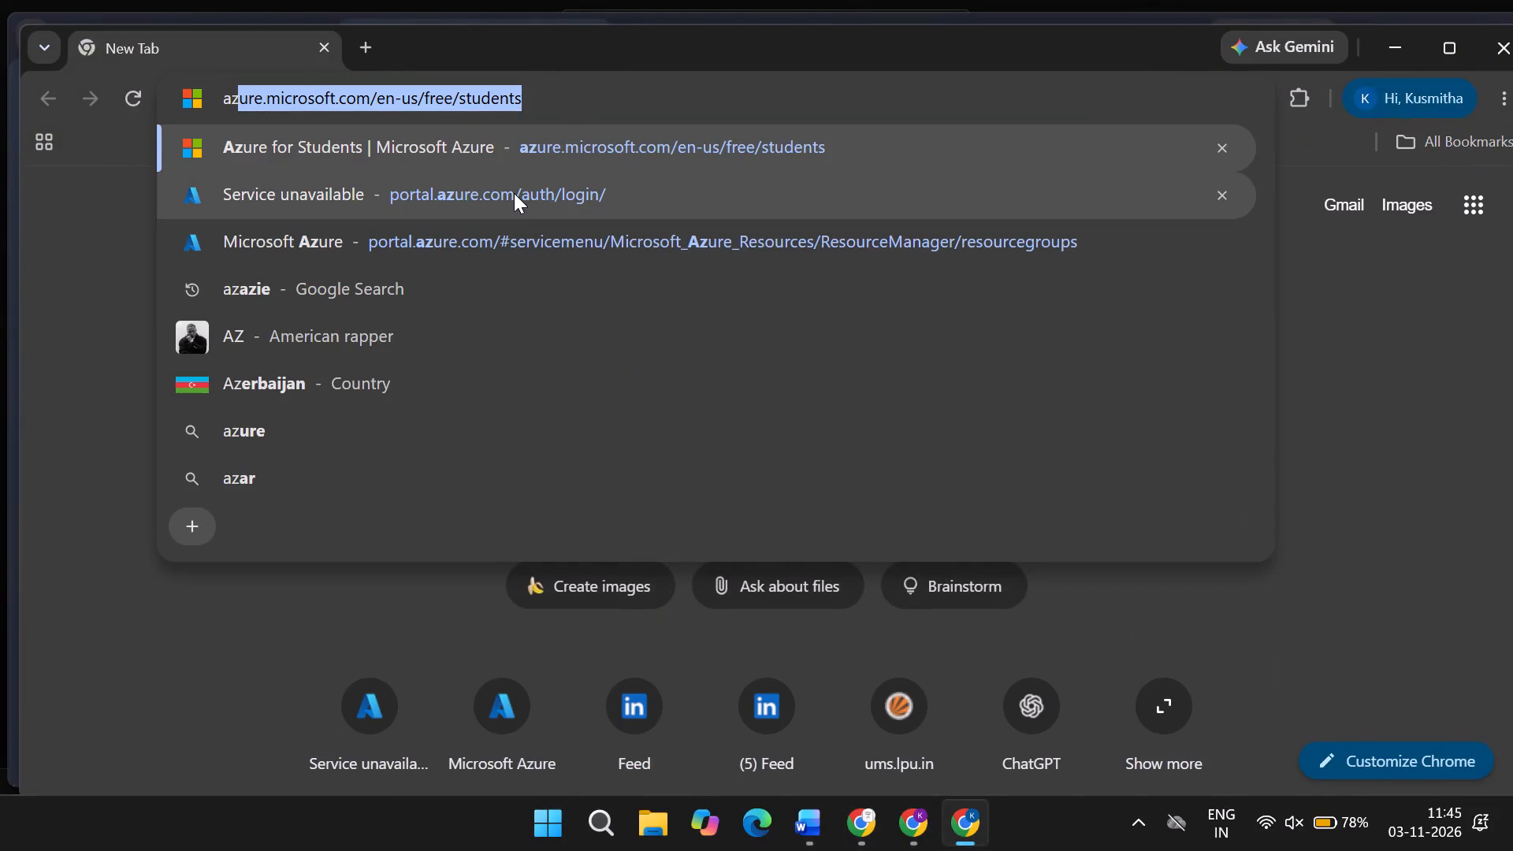
Open the Azure portal's resource groups page at portal.azure.com from the address suggestions.
left_click(507, 250)
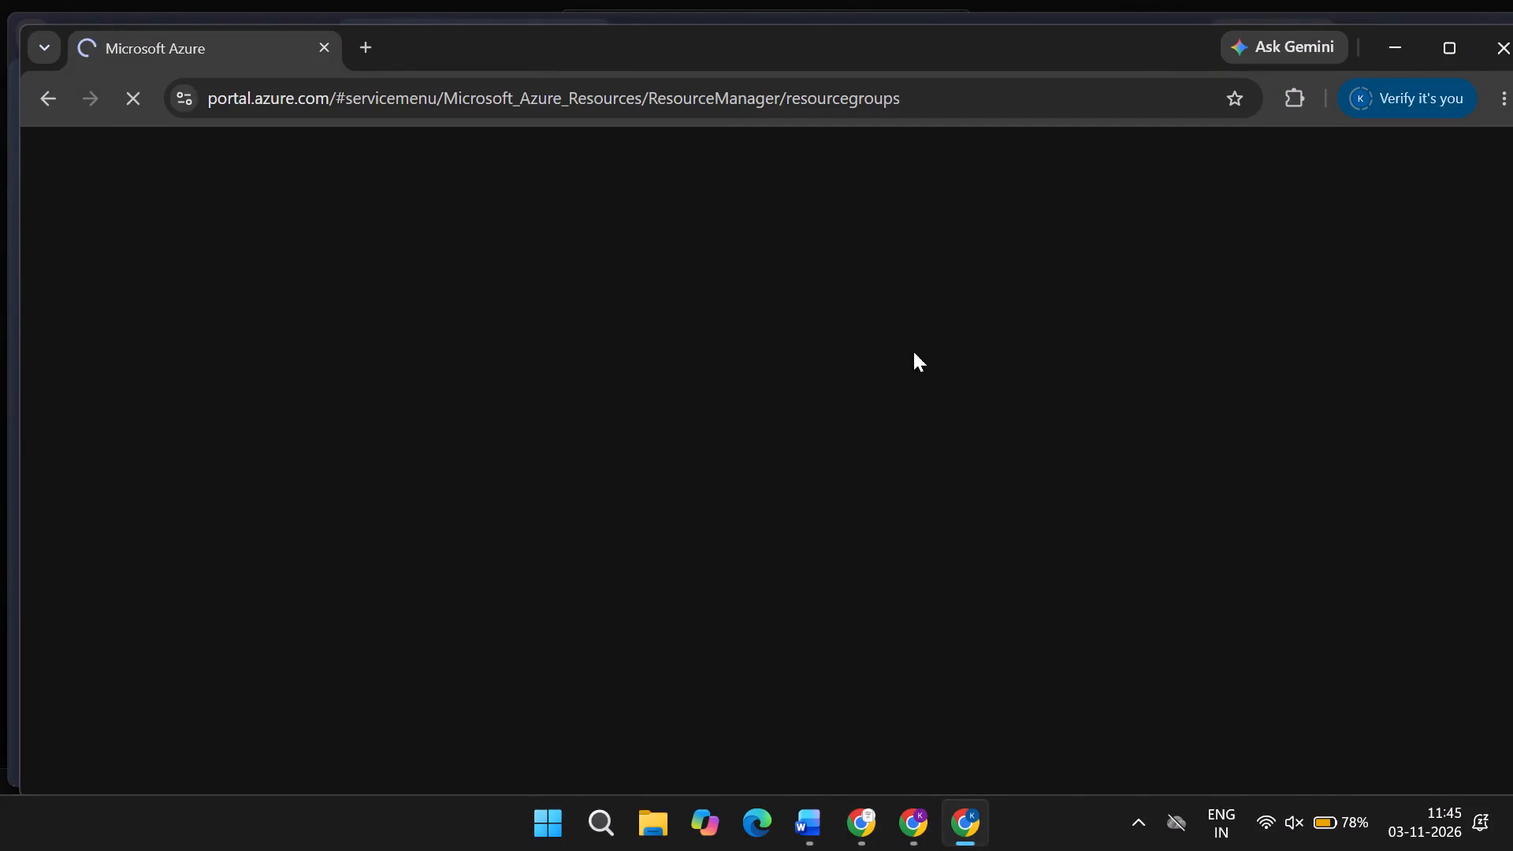
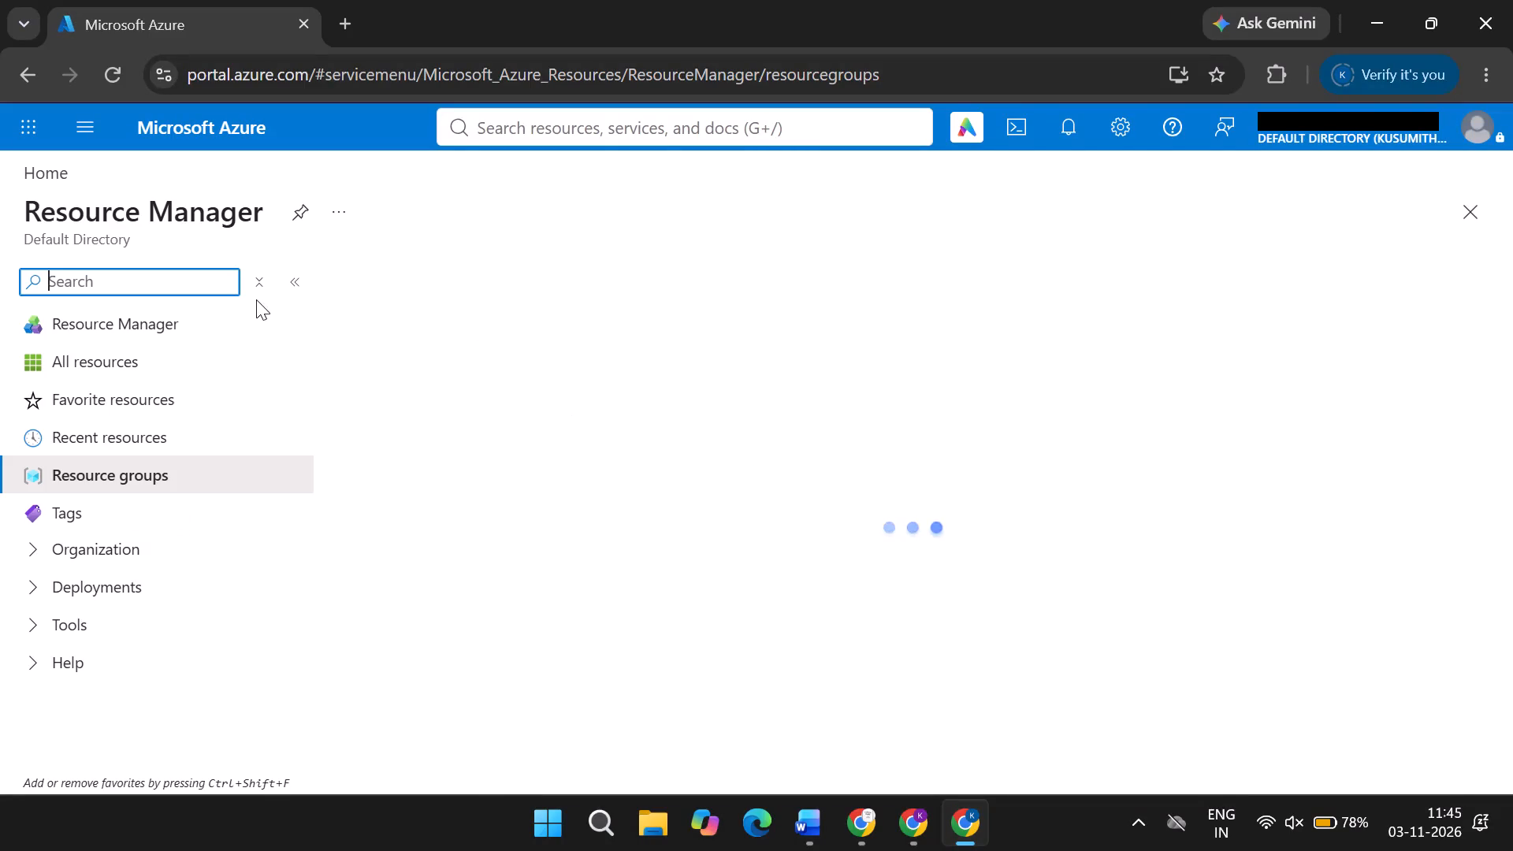
Open the Azure-Bastion resource group's overview and return to the resource groups list.
left_click(154, 474)
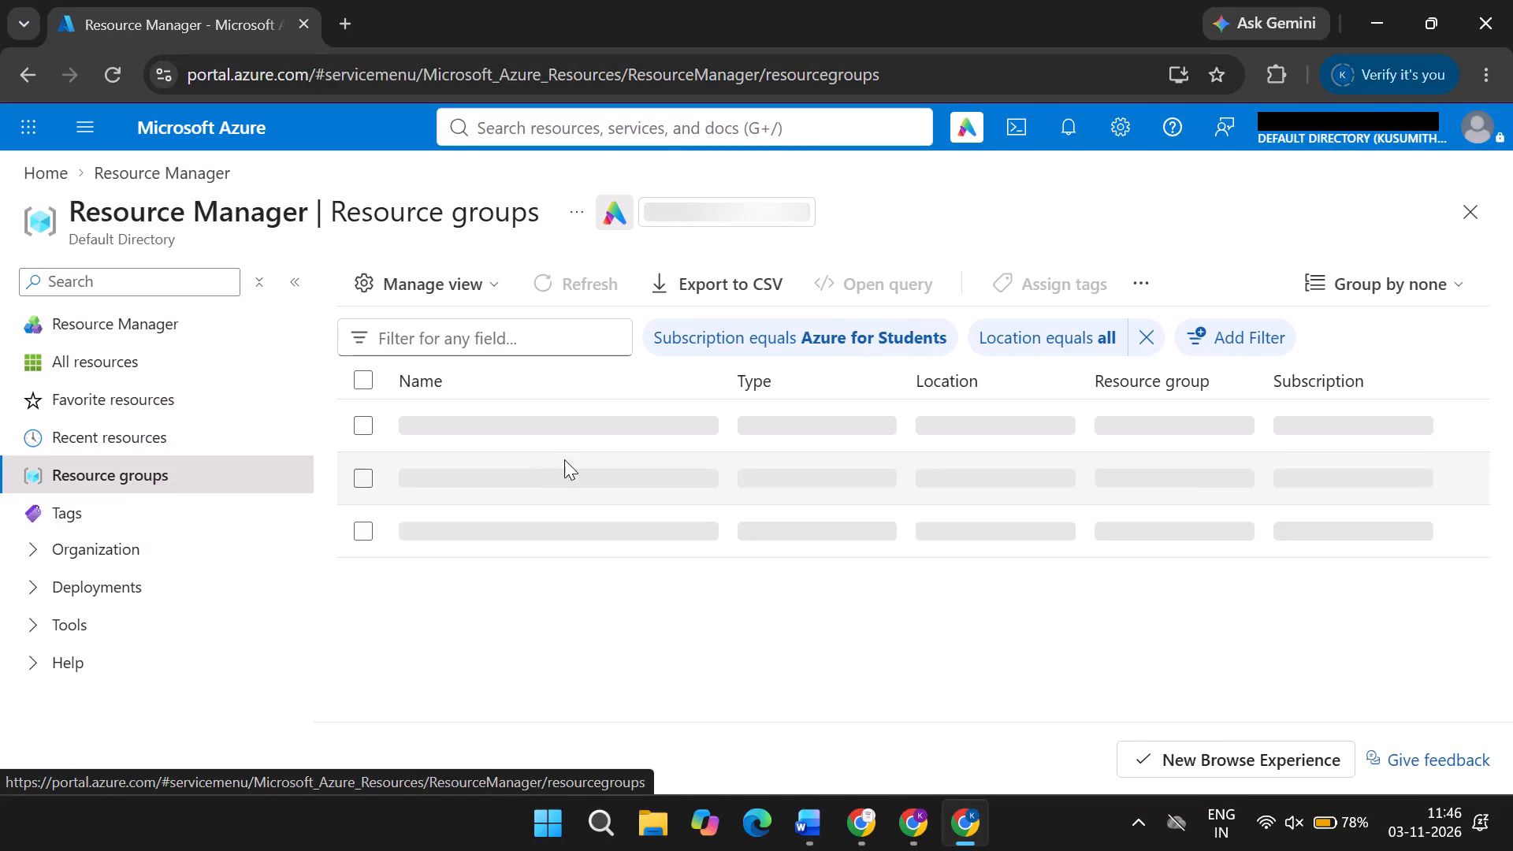
left_click(493, 430)
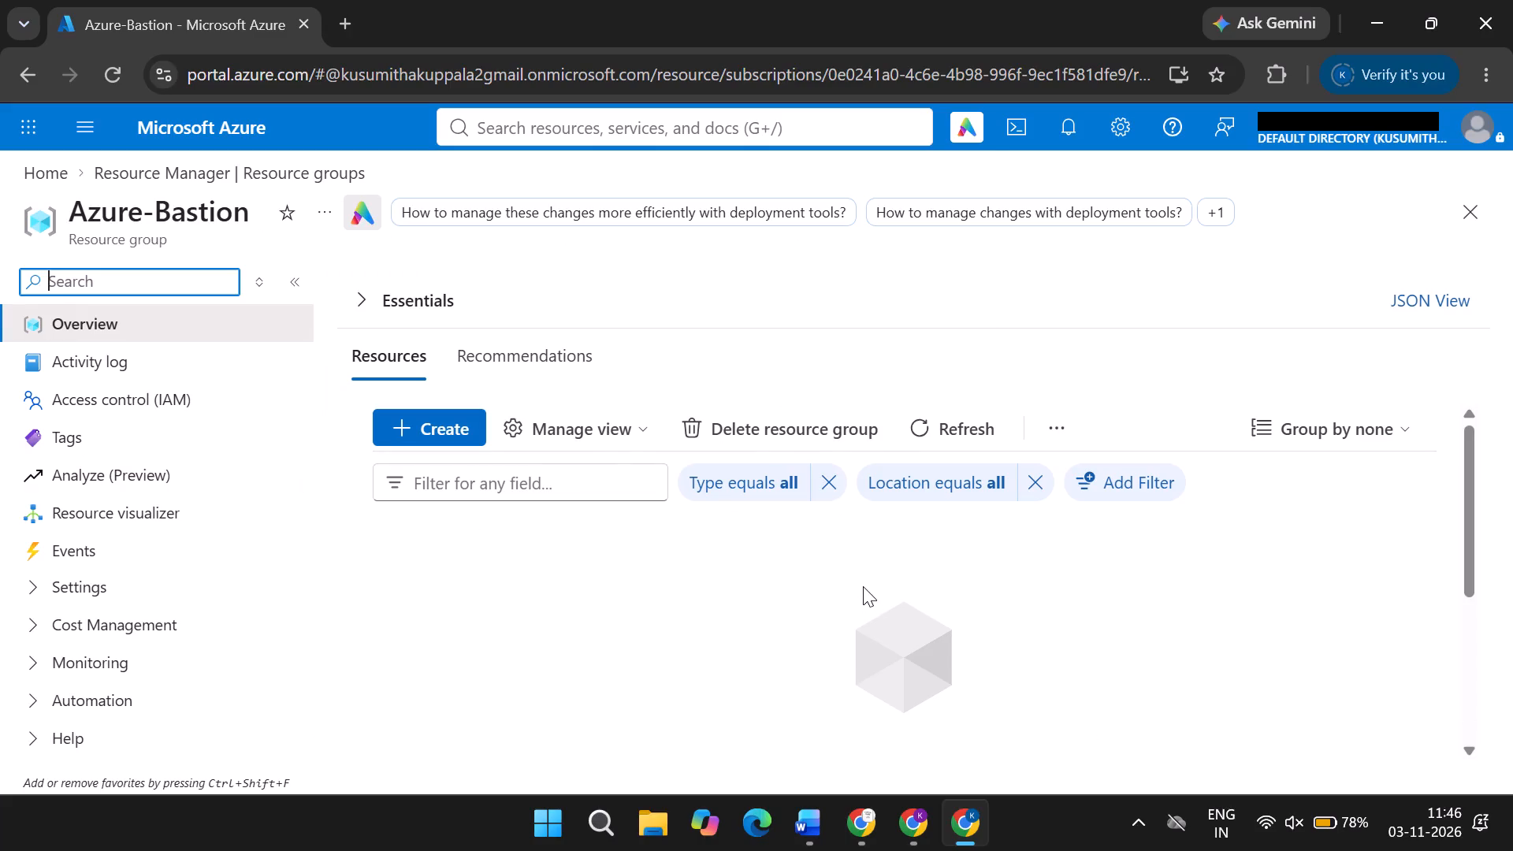
left_click(9, 68)
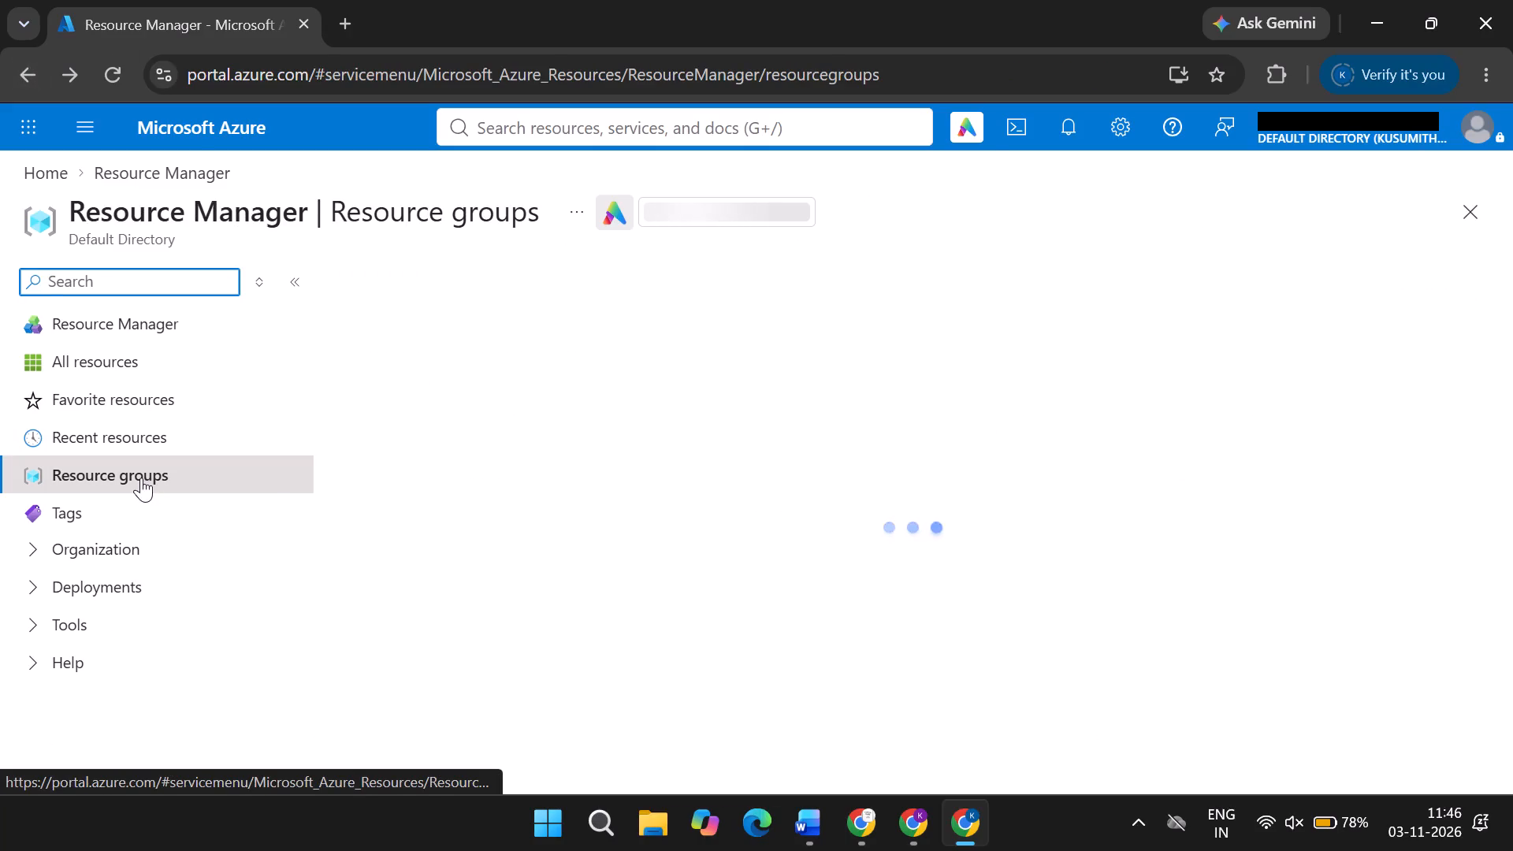
Capture the portal page listing the resource groups and paste the image under STEP-1 in the Word report.
key("Print")
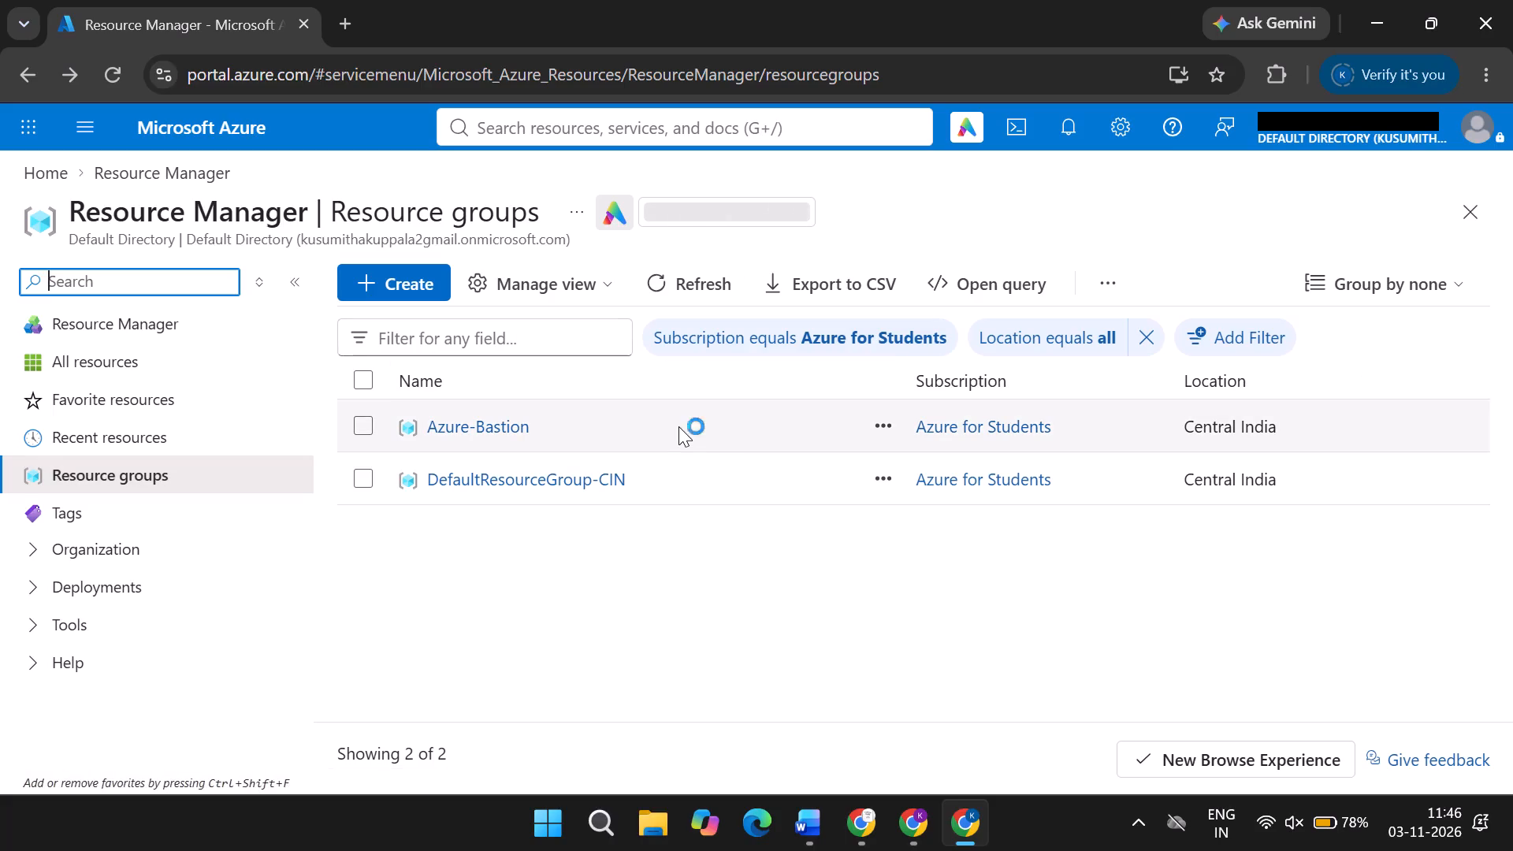
left_click_drag(6, 102, 1507, 794)
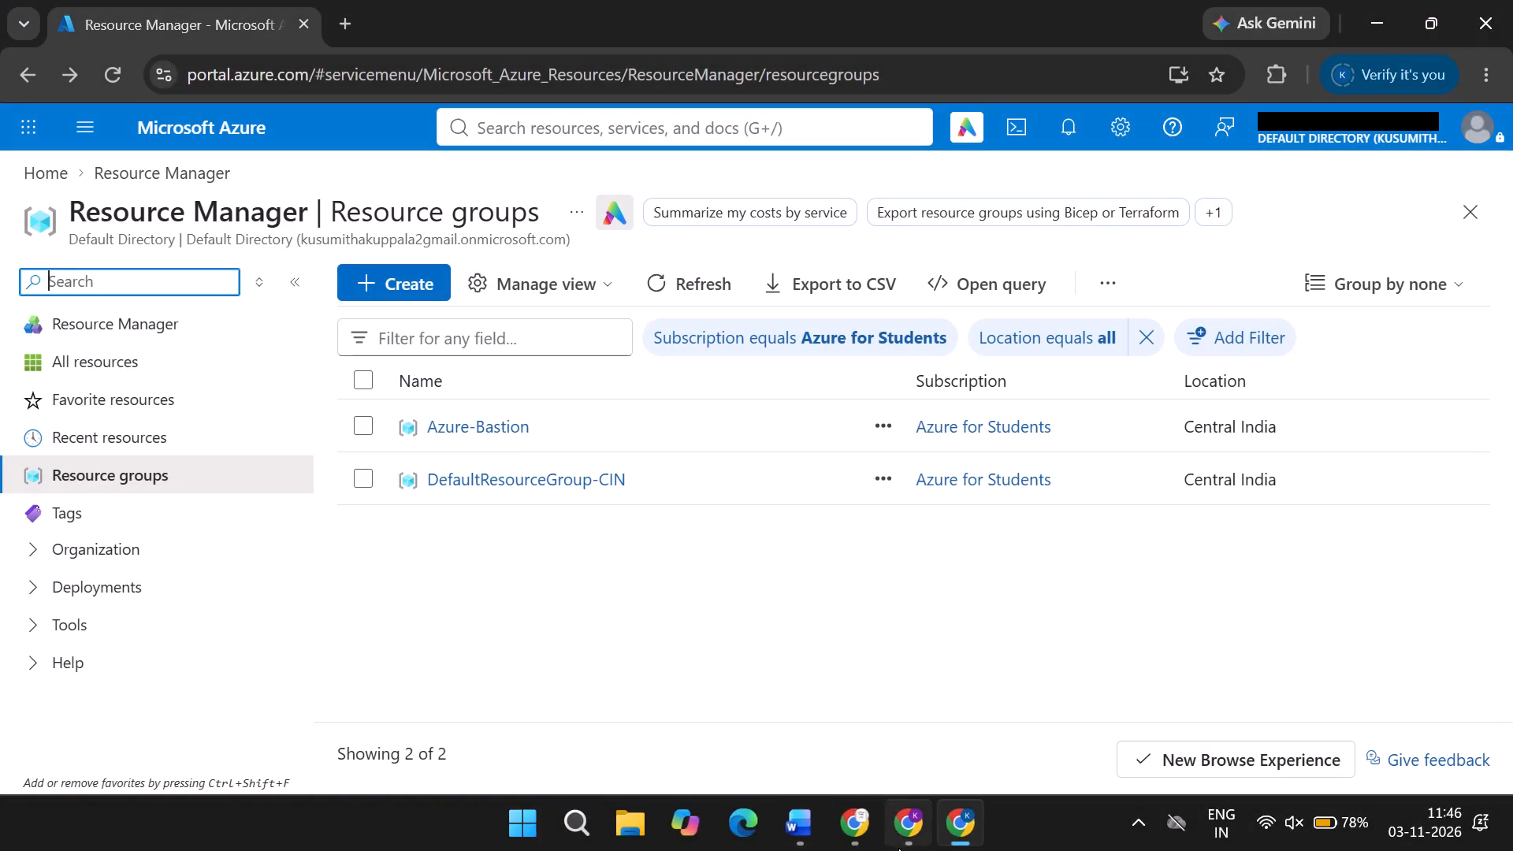
left_click(805, 828)
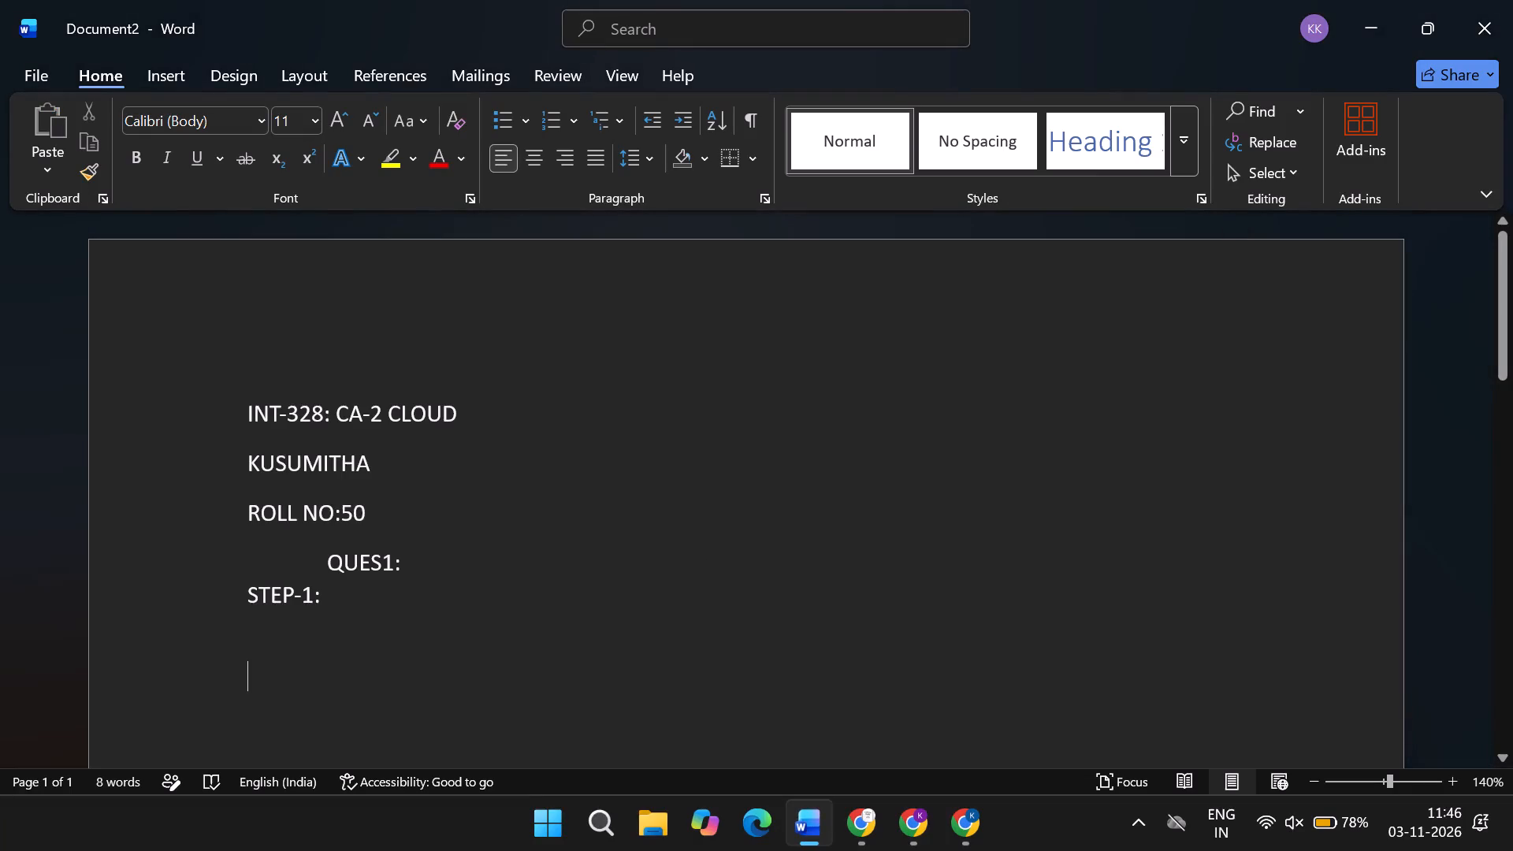
key("ctrl+v")
Add the heading "Step-2:" below the pasted resource groups screenshot, with a new line under it.
key("Return")
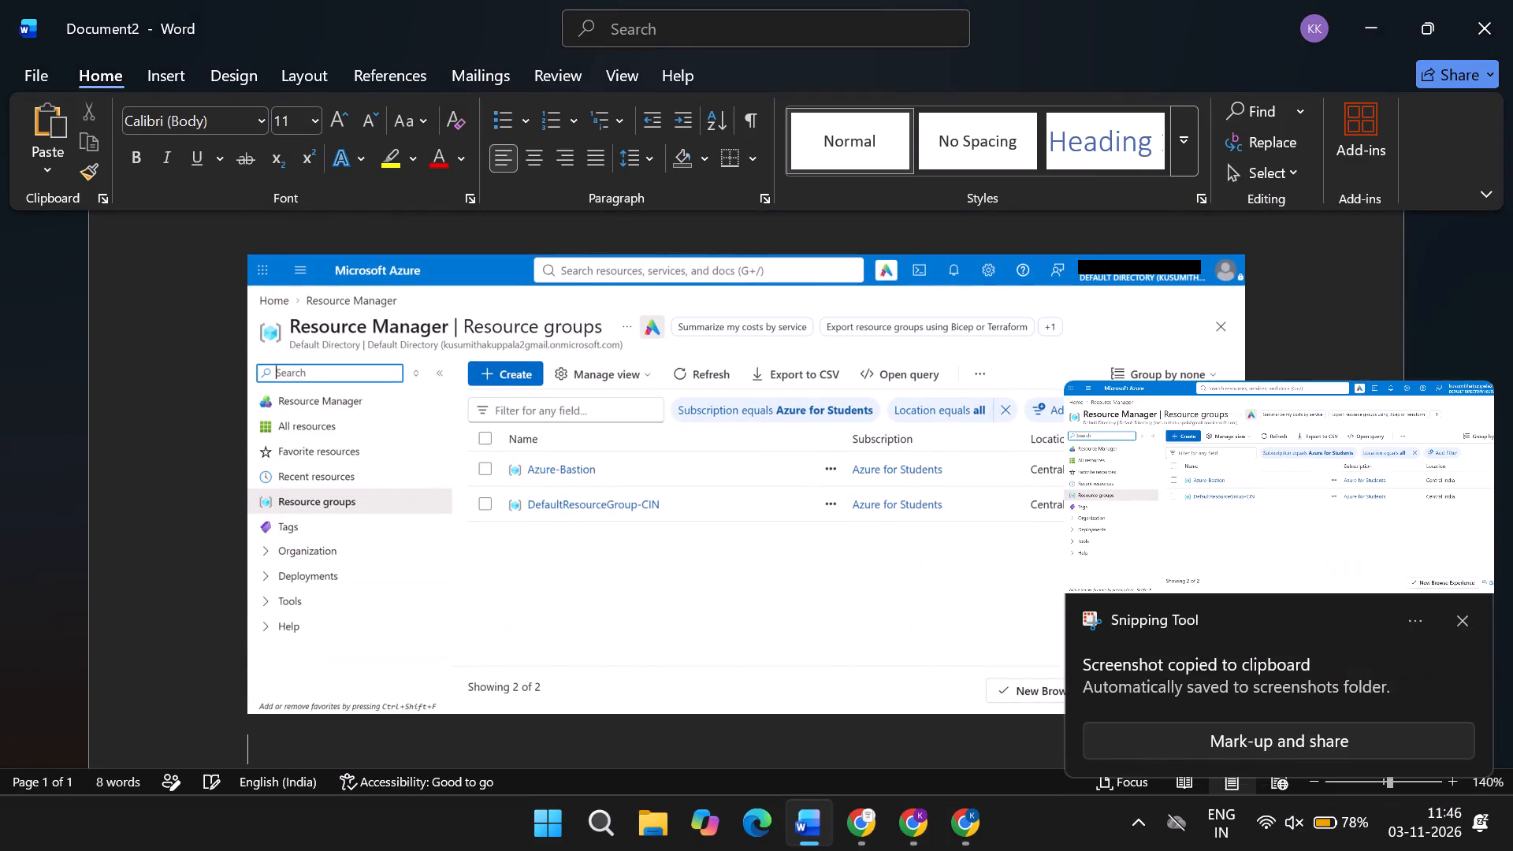
type("step=")
key("BackSpace")
type("-2:")
key("shift+Return")
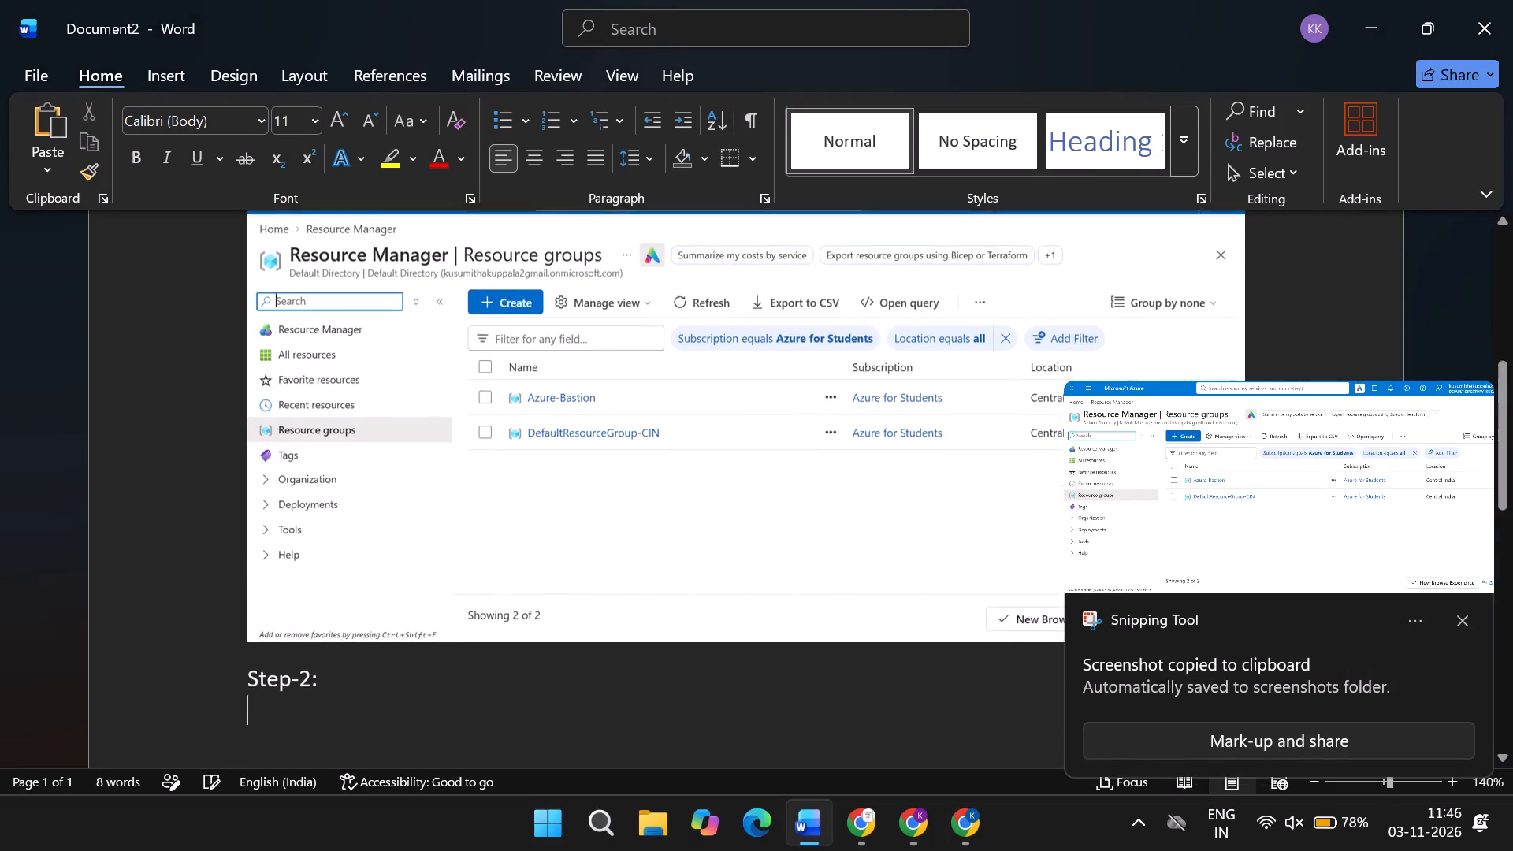
scroll(615, 561, "down", 1)
Close the extra Chrome window that shows only a blank new tab, keeping the Word report open.
left_click(916, 830)
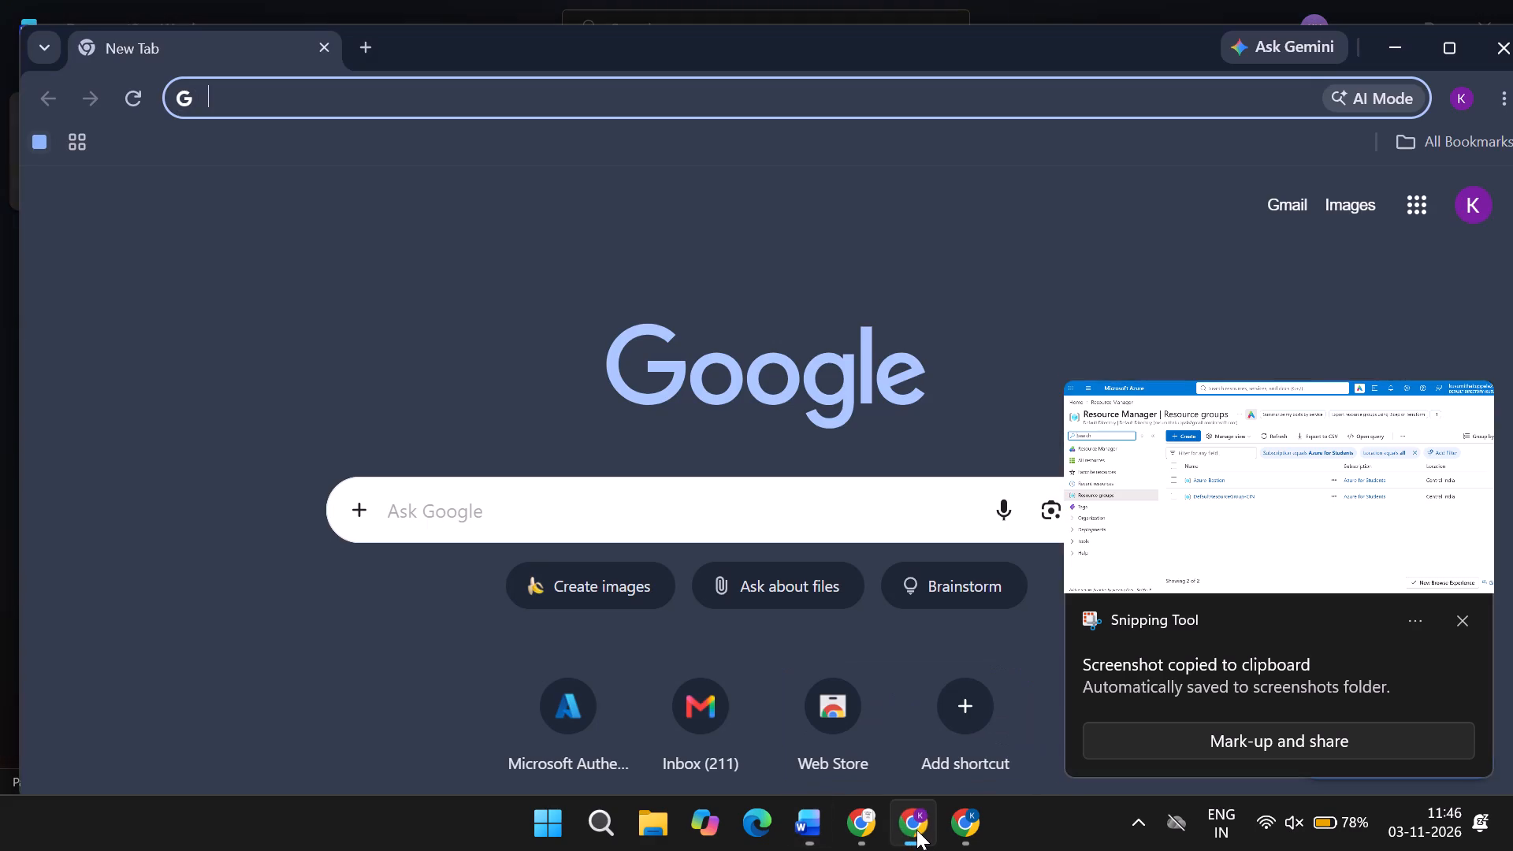
scroll(903, 567, "down", 1)
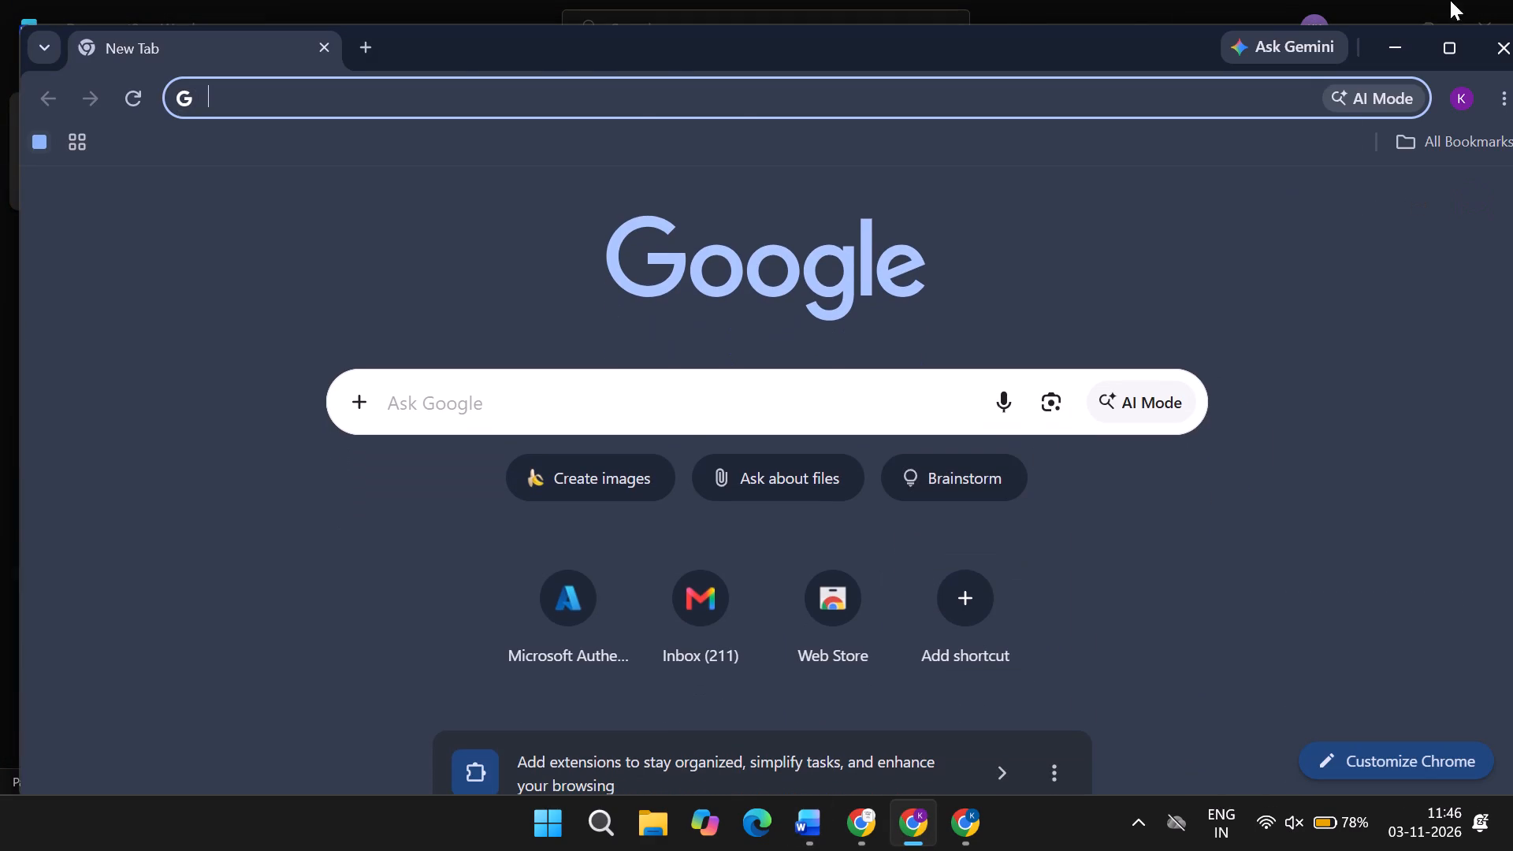
left_click(1512, 2)
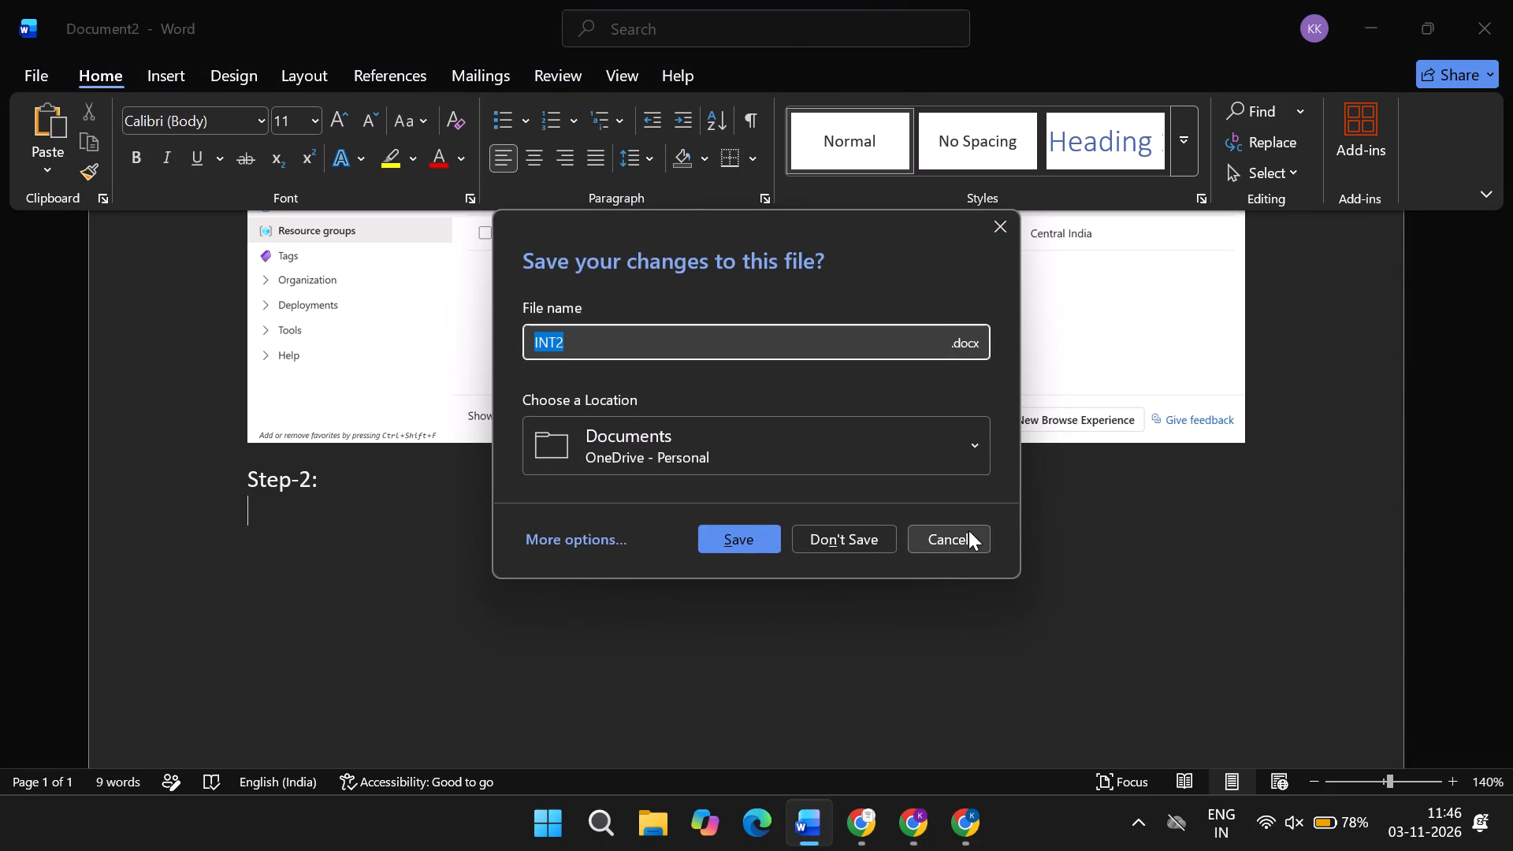
left_click(974, 526)
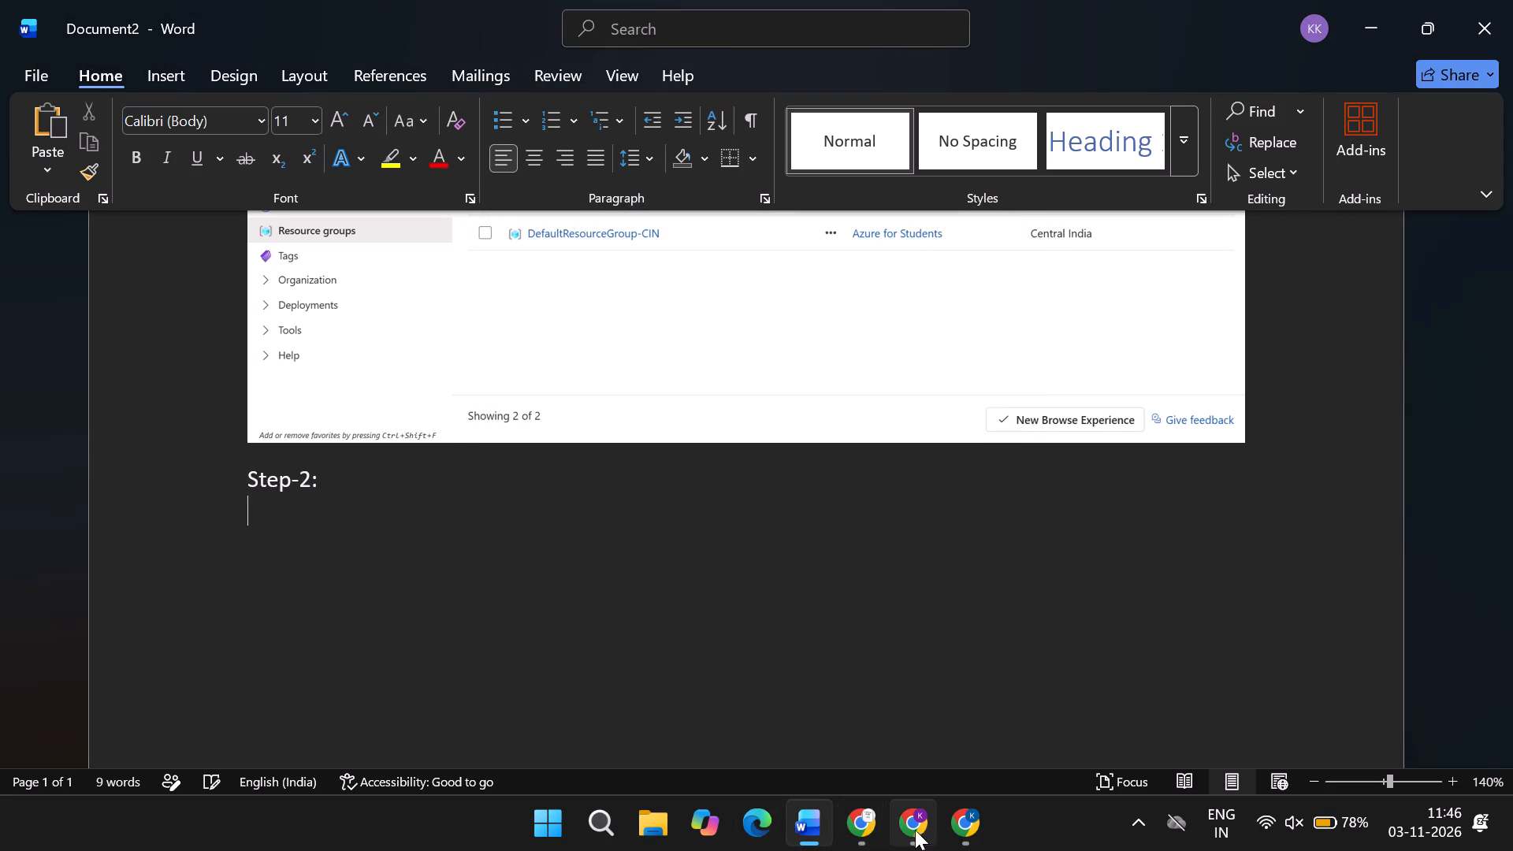
left_click(916, 829)
left_click(1504, 65)
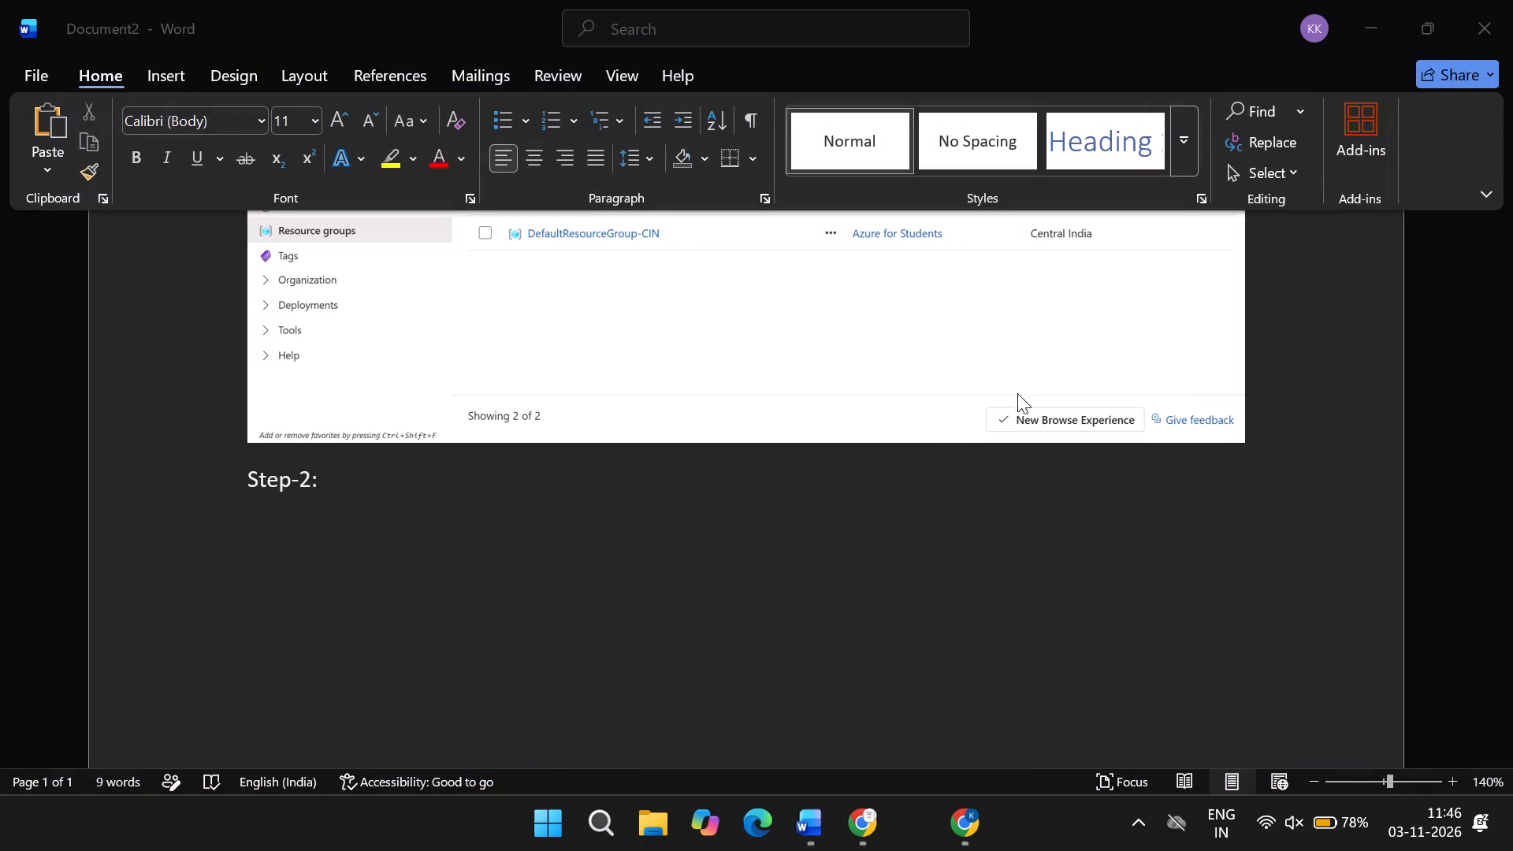
Save the report in the Downloads folder as a Word document named int-328.
key("ctrl+s")
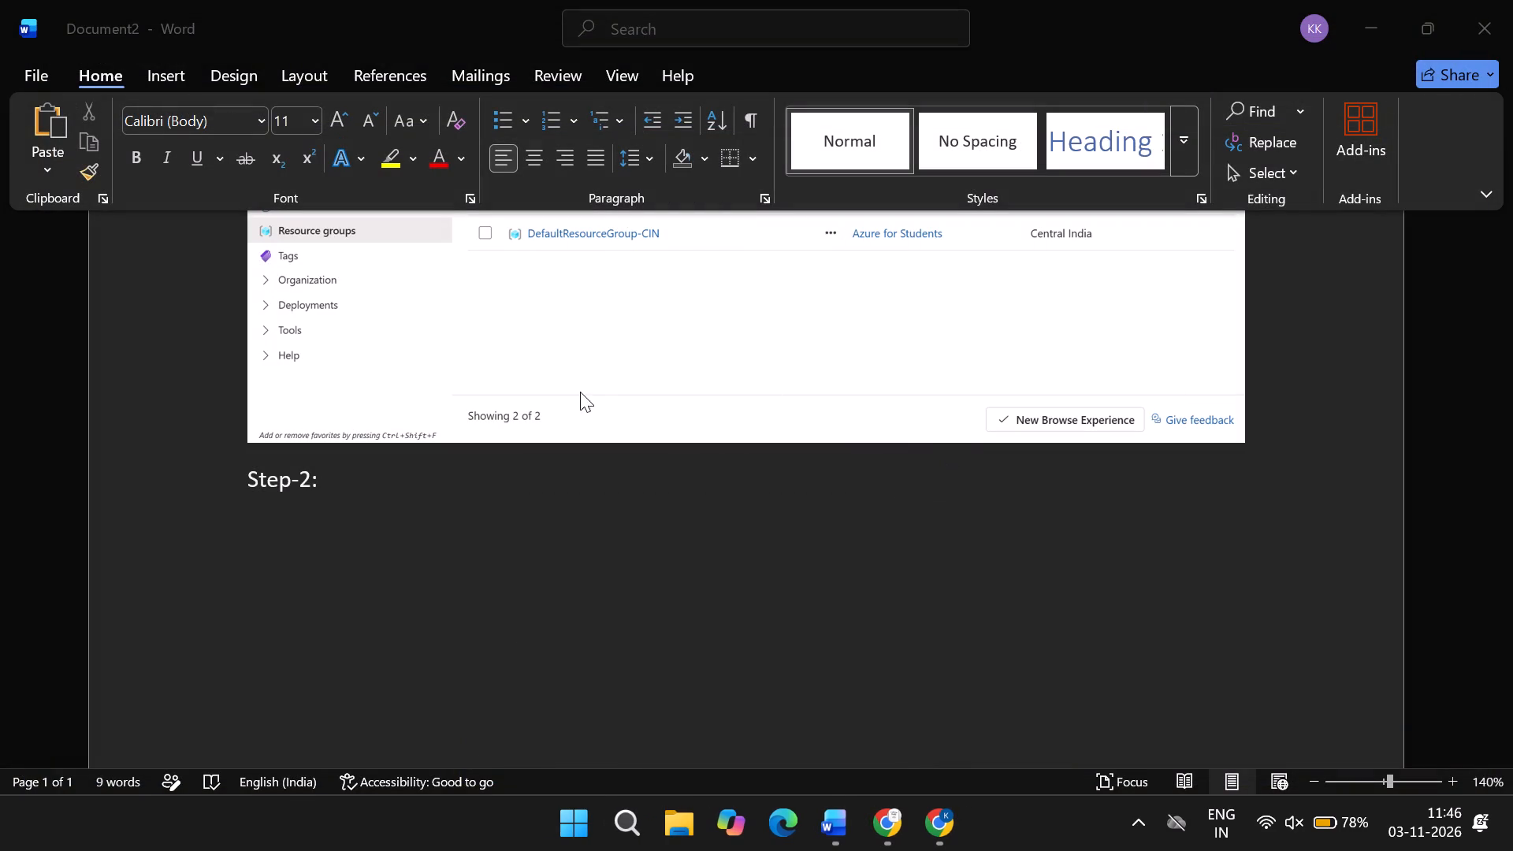
left_click(34, 72)
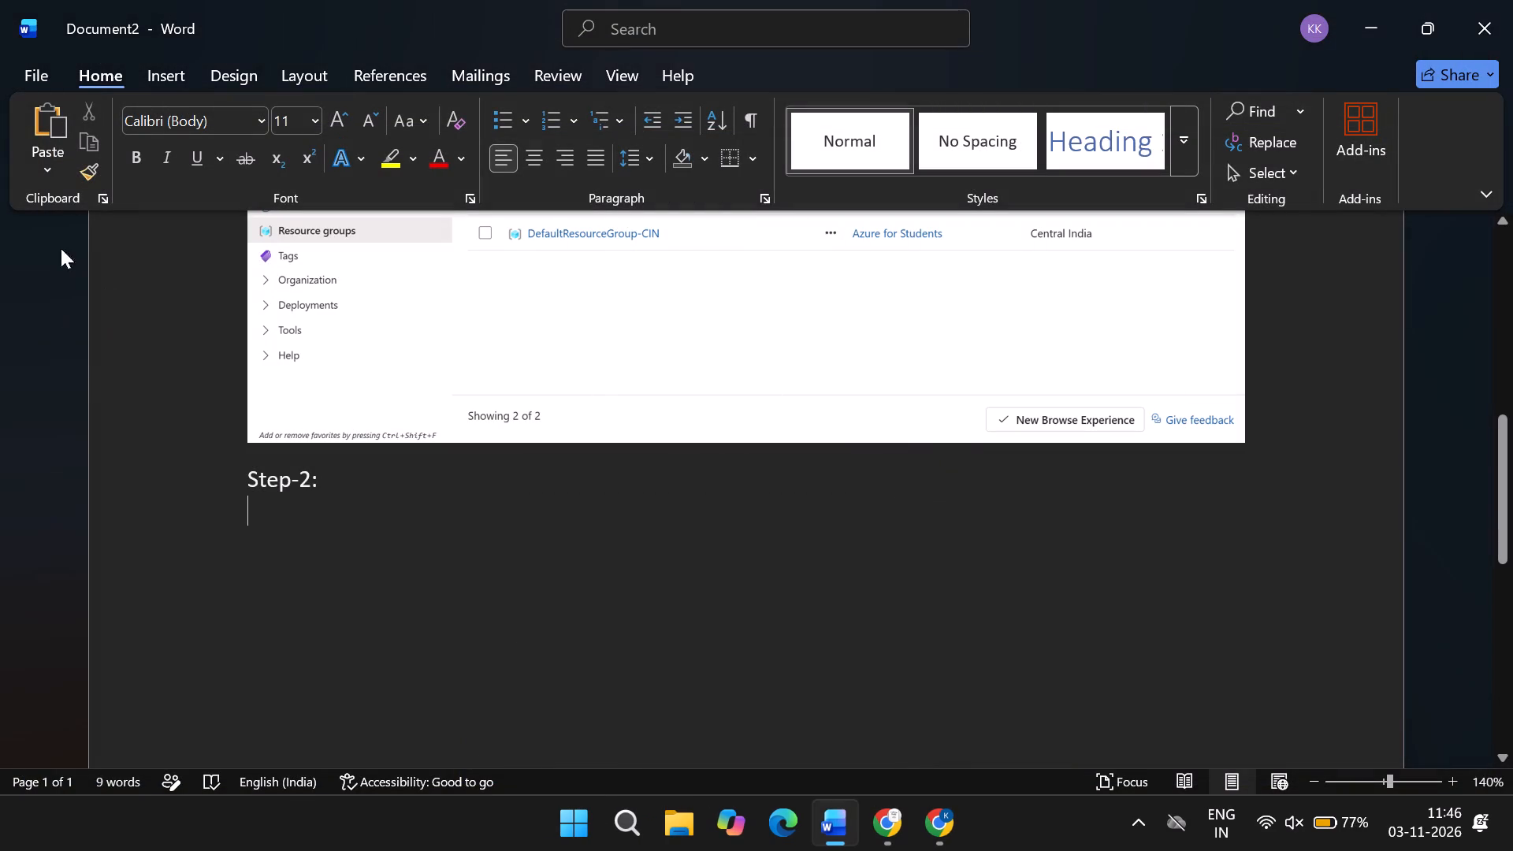
left_click(46, 76)
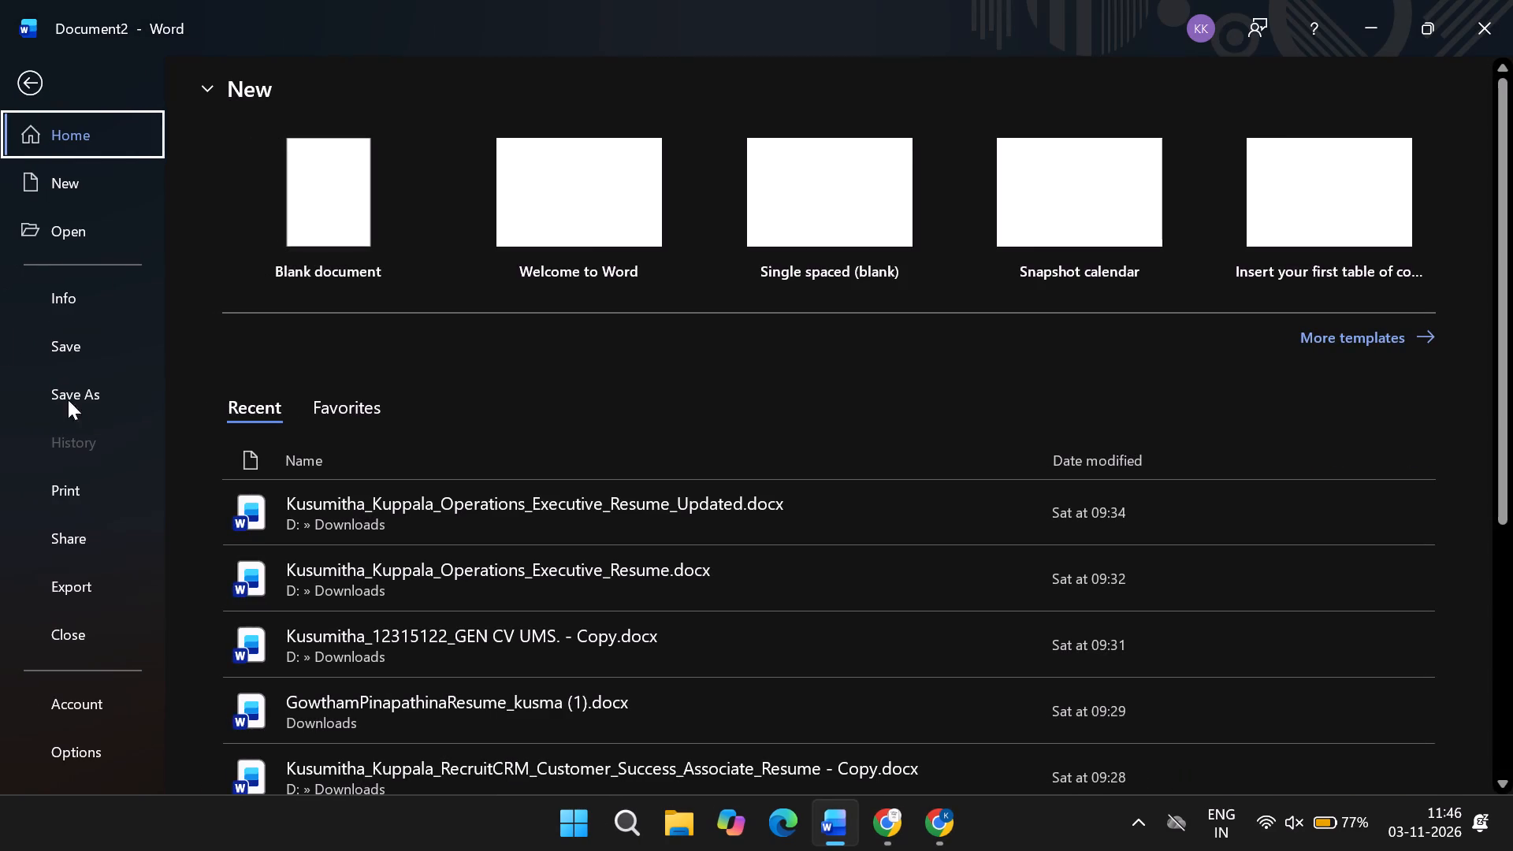
left_click(80, 417)
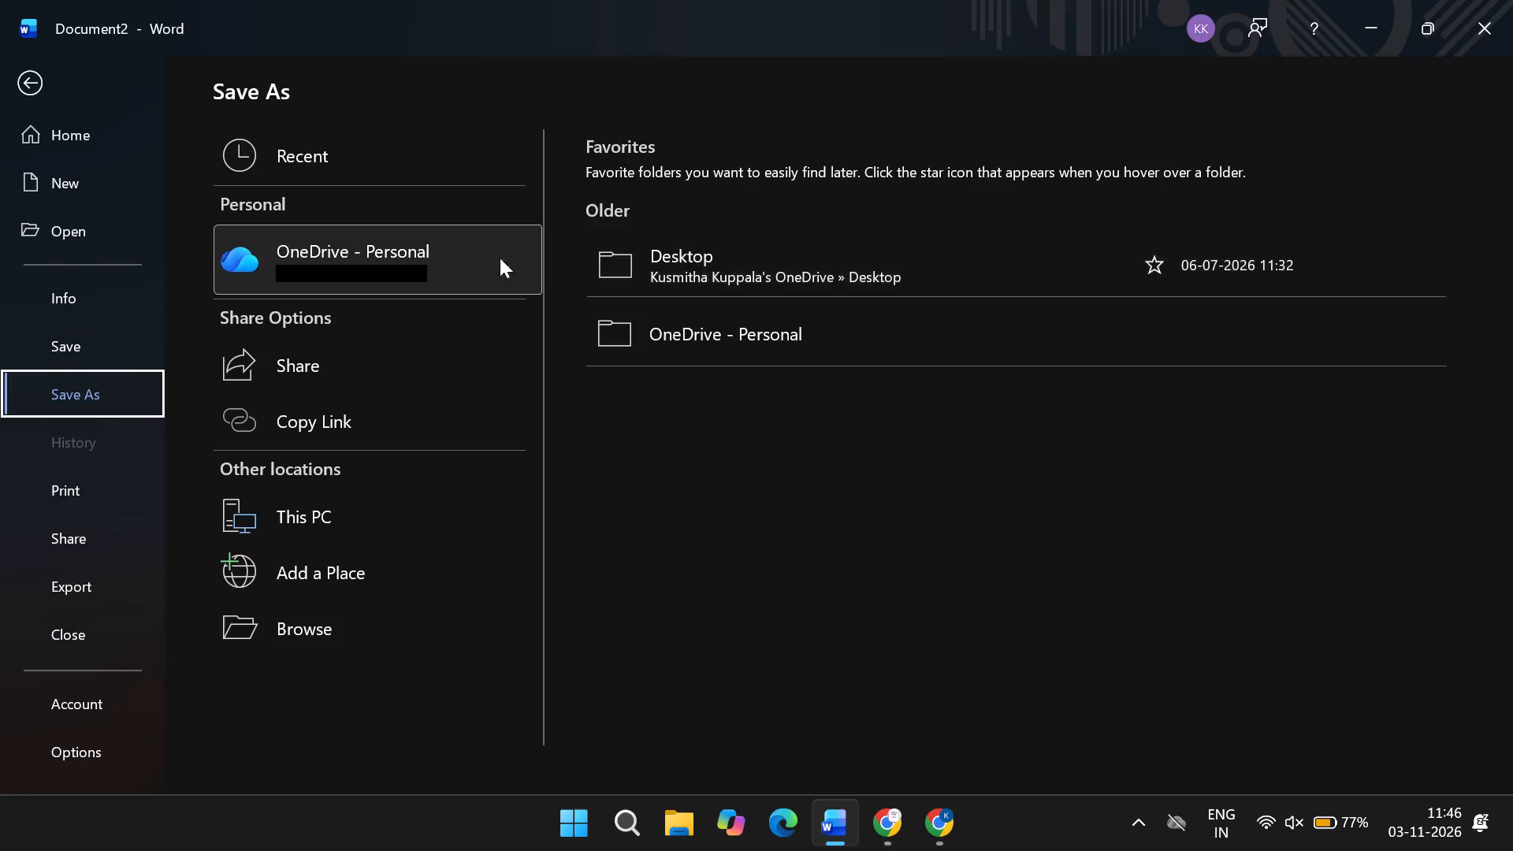
left_click(688, 278)
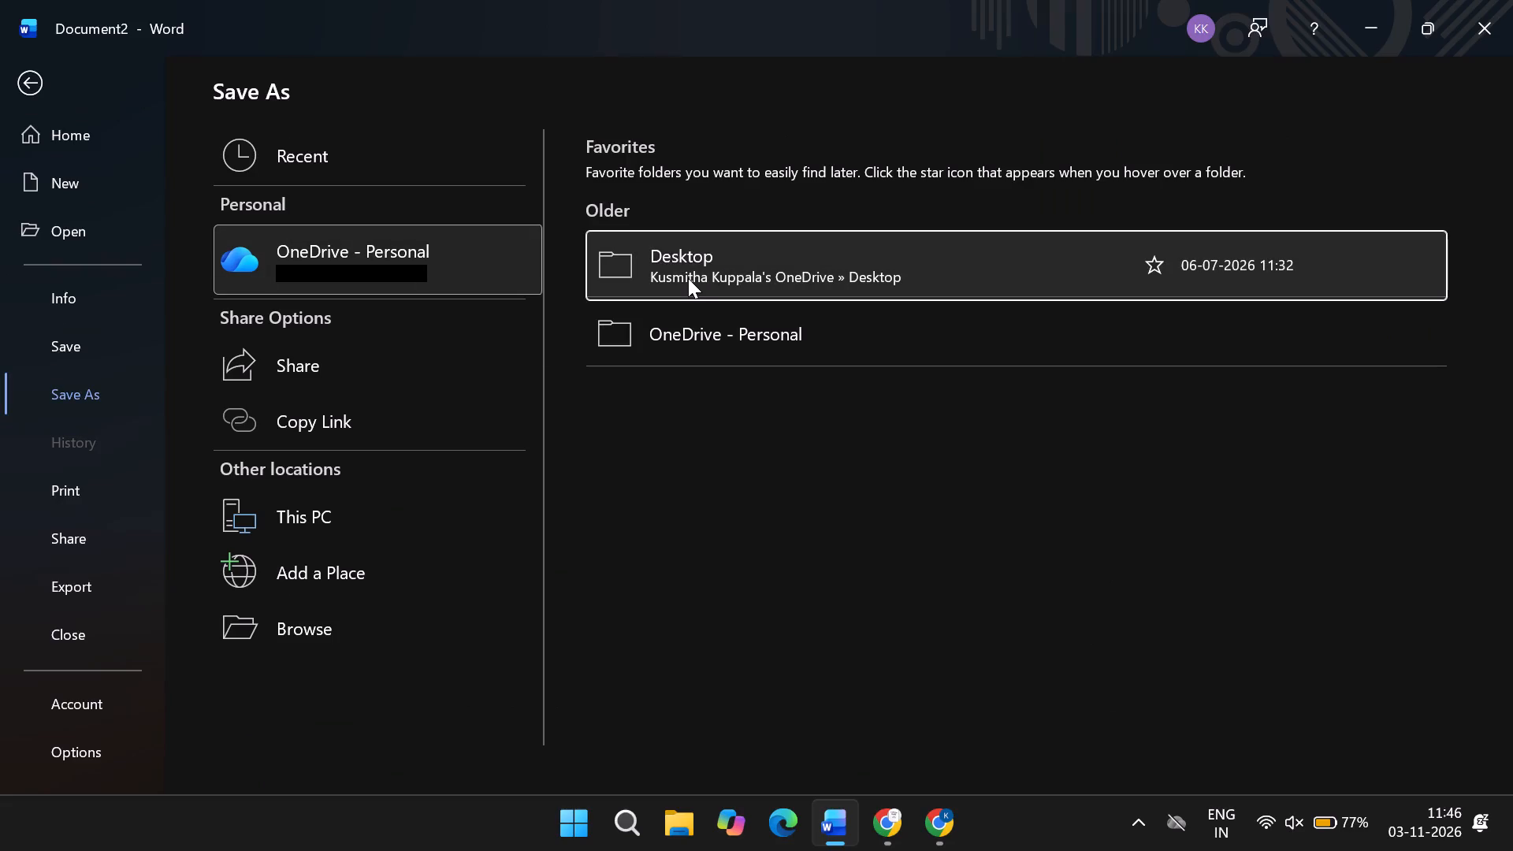
left_click(769, 271)
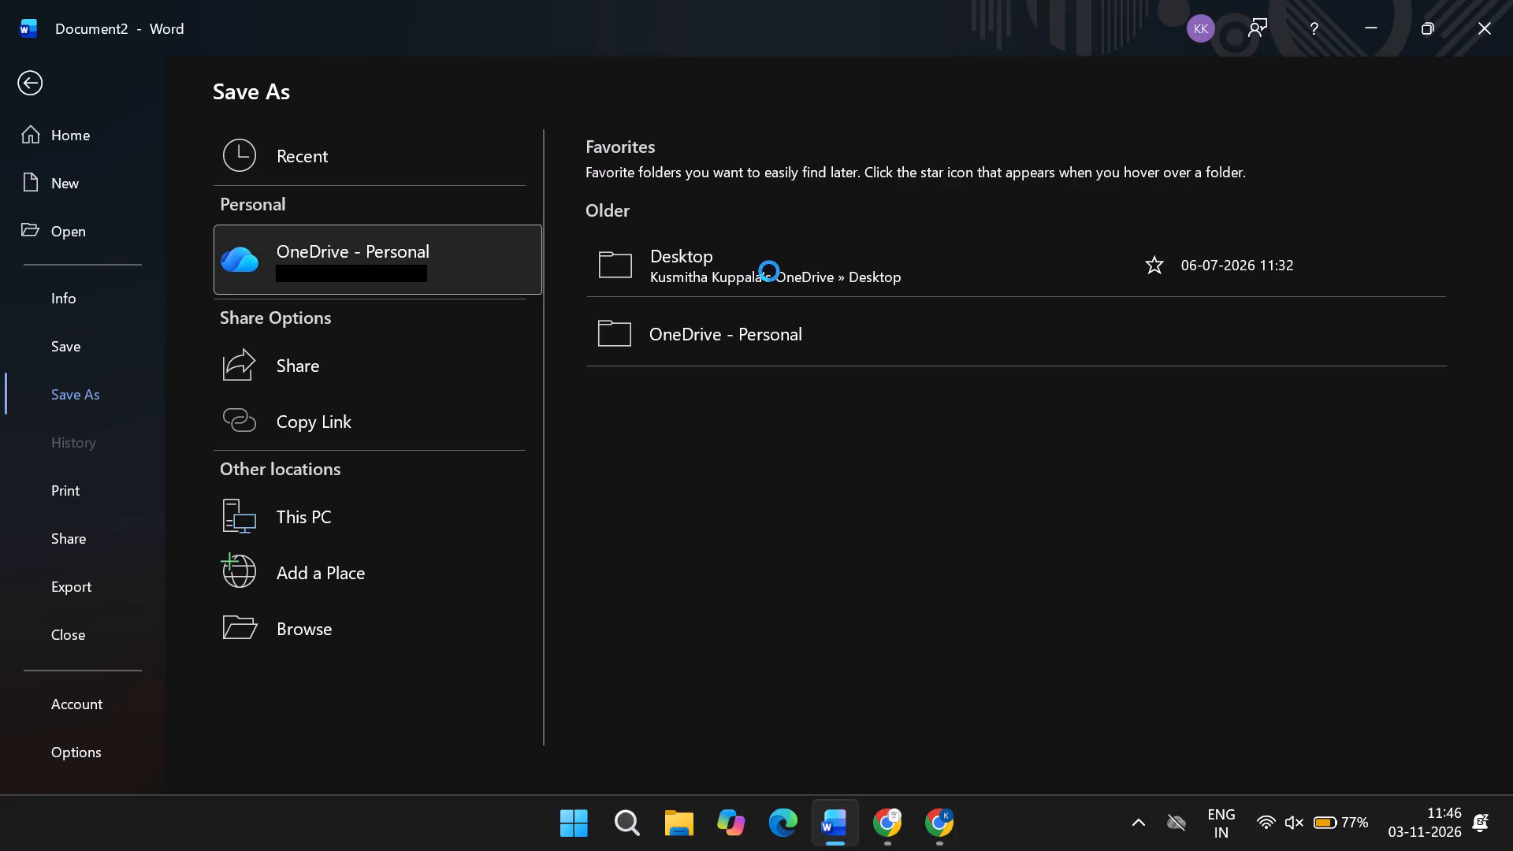
scroll(95, 228, "up", 1)
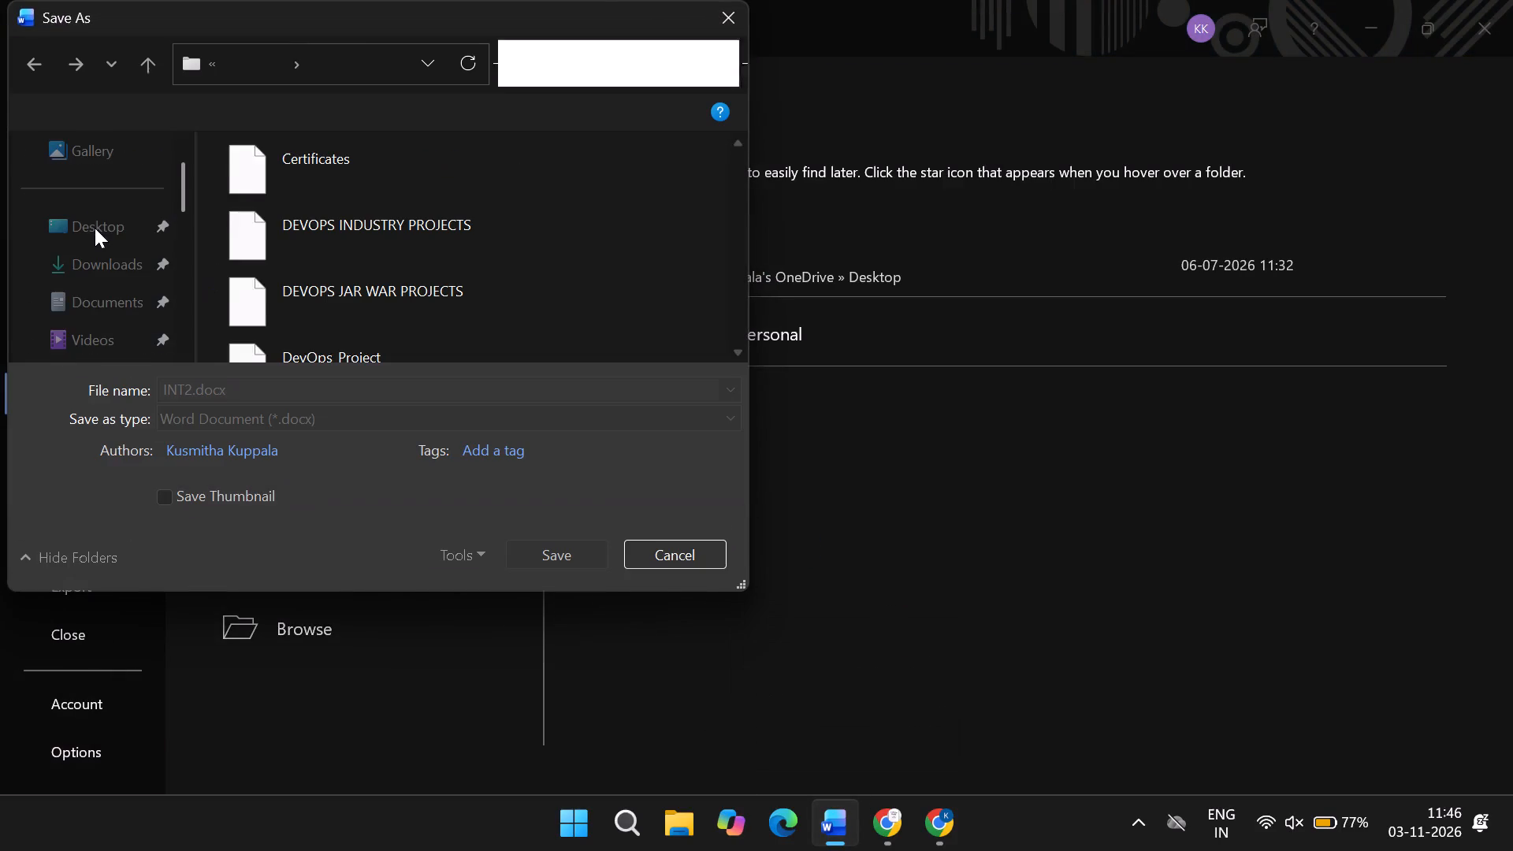
scroll(95, 228, "up", 2)
left_click(109, 272)
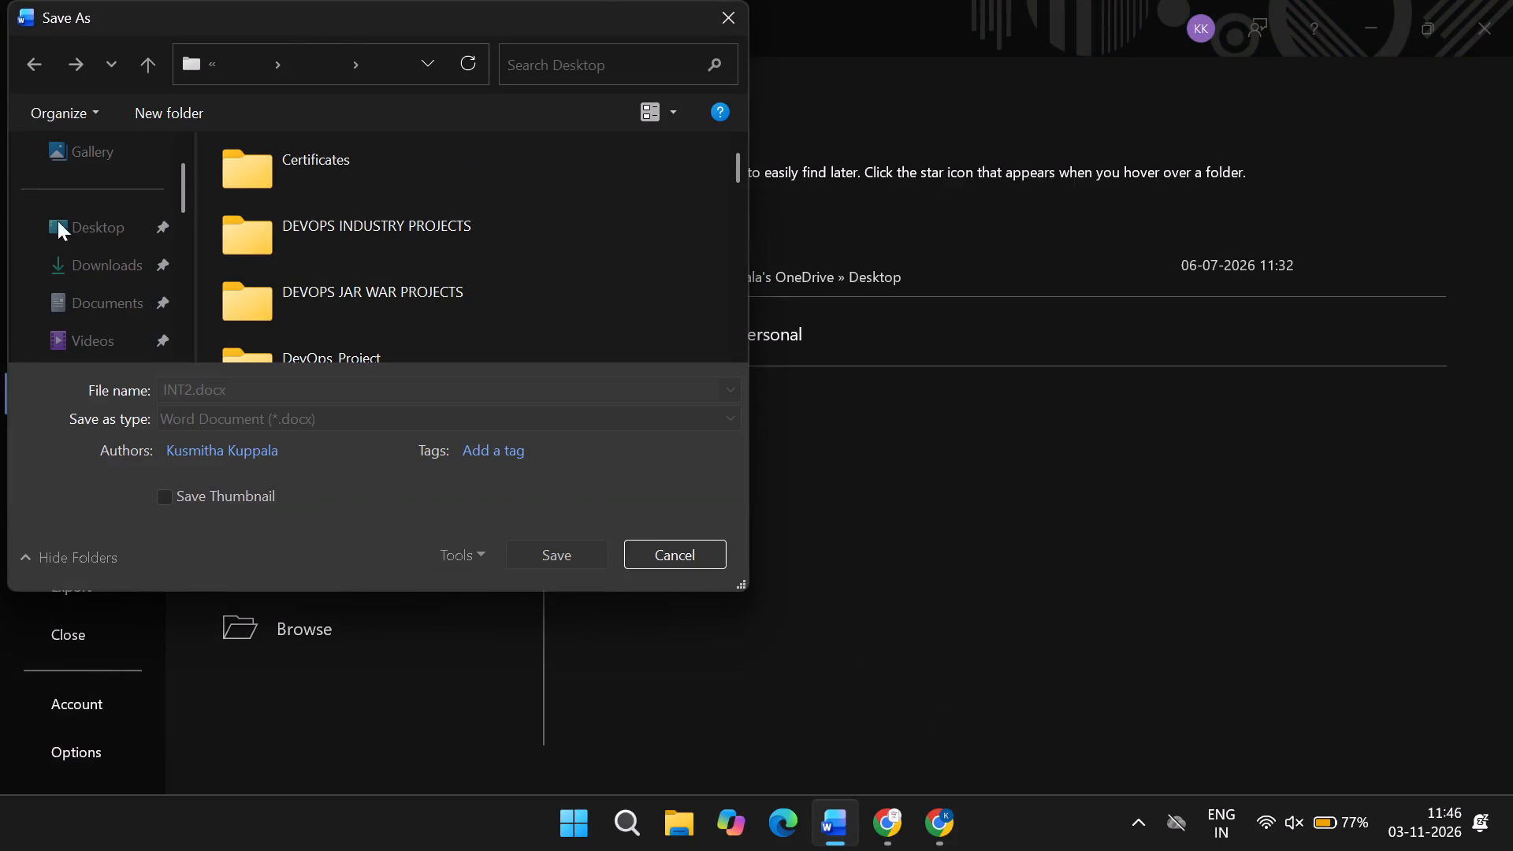
double_click(84, 217)
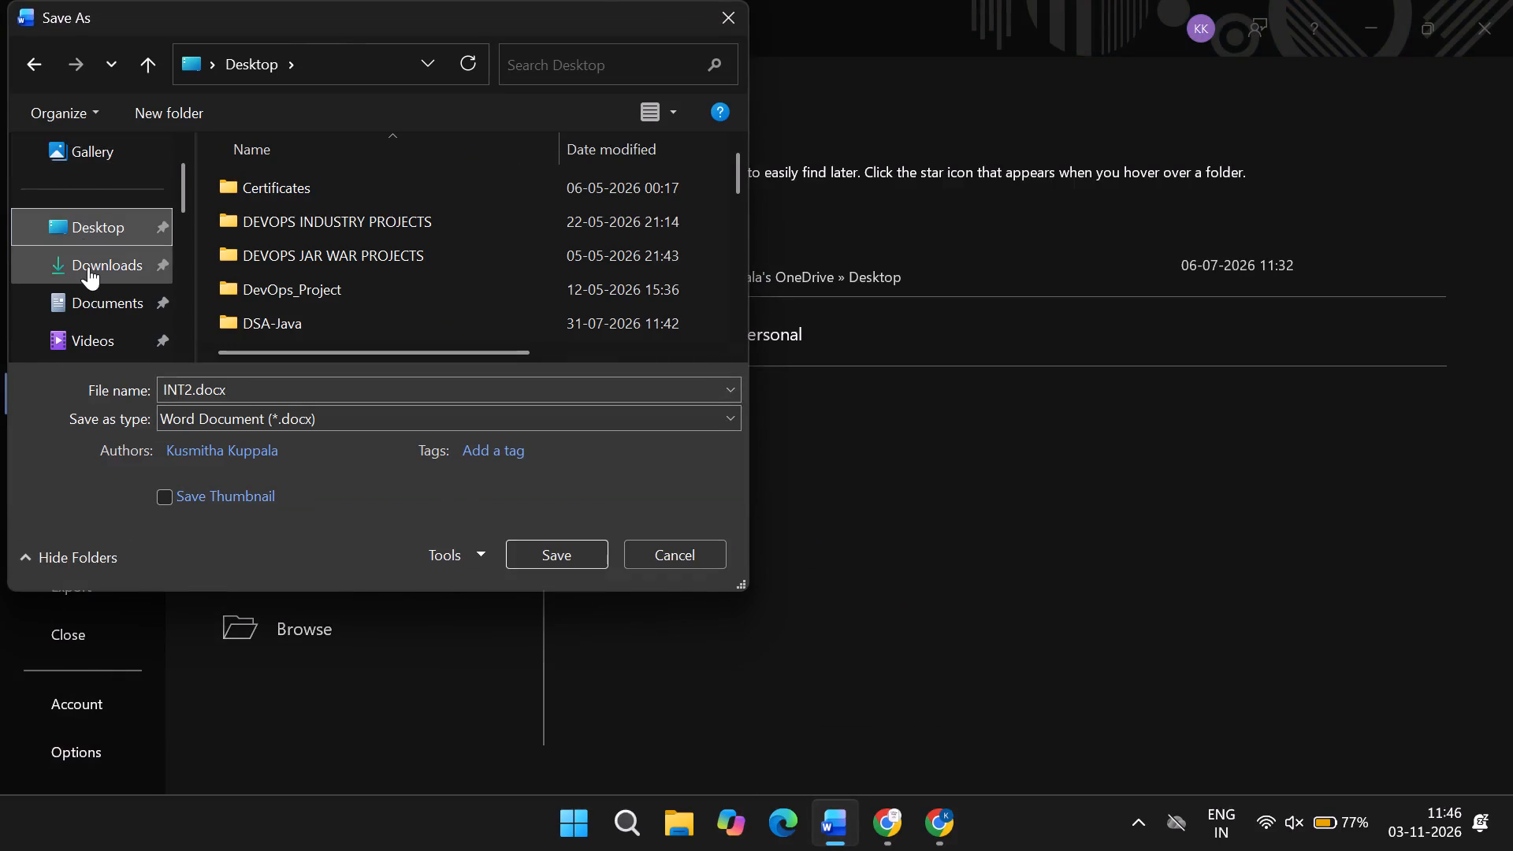
left_click(88, 266)
left_click(255, 389)
key("BackSpace")
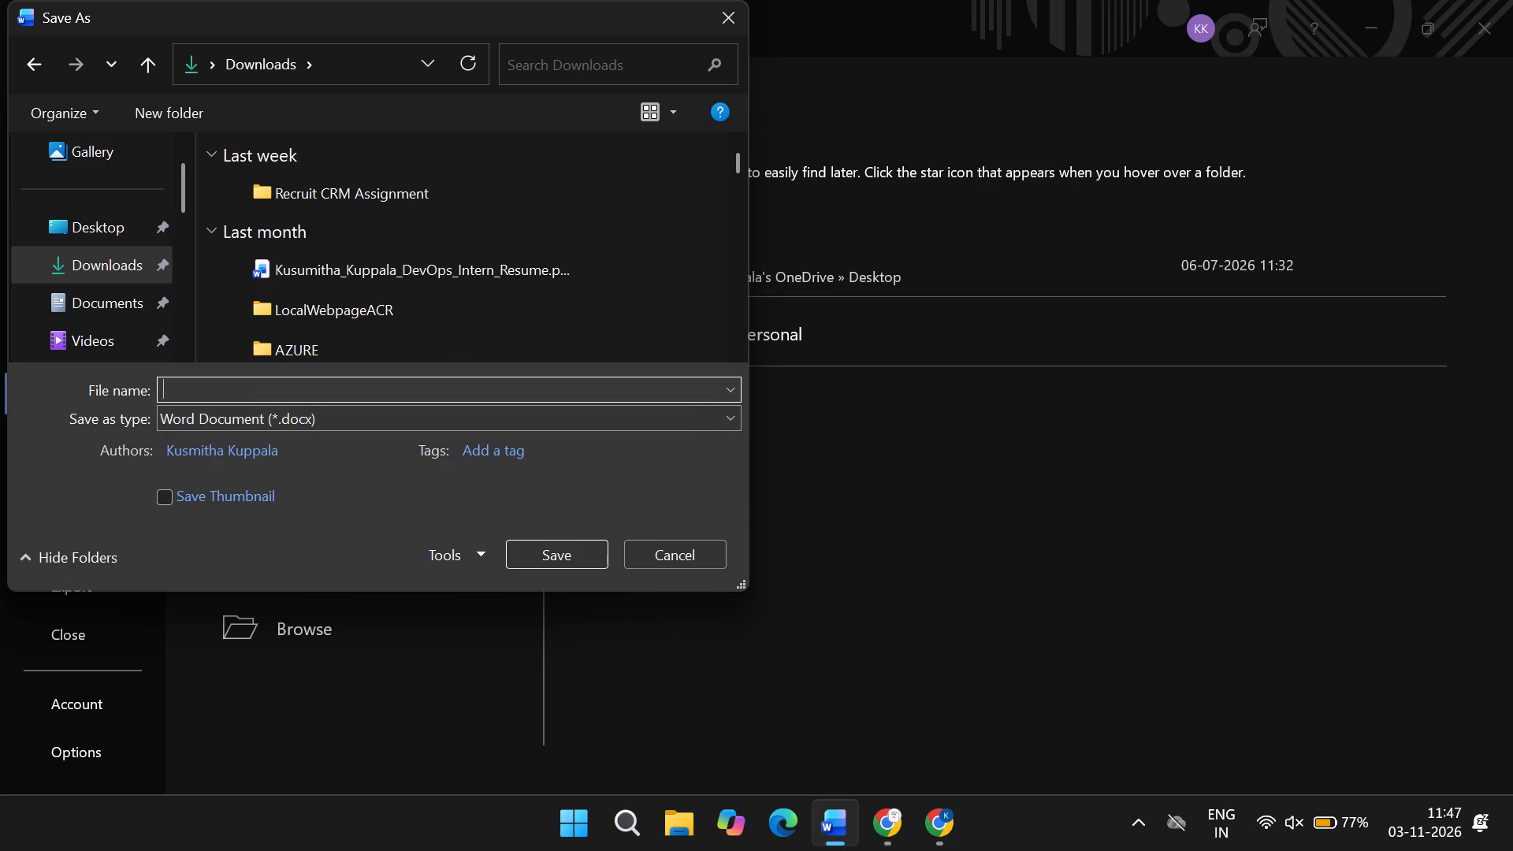
type("iny")
key("BackSpace")
type("t-2")
key("BackSpace")
type("348")
key("BackSpace")
key("BackSpace")
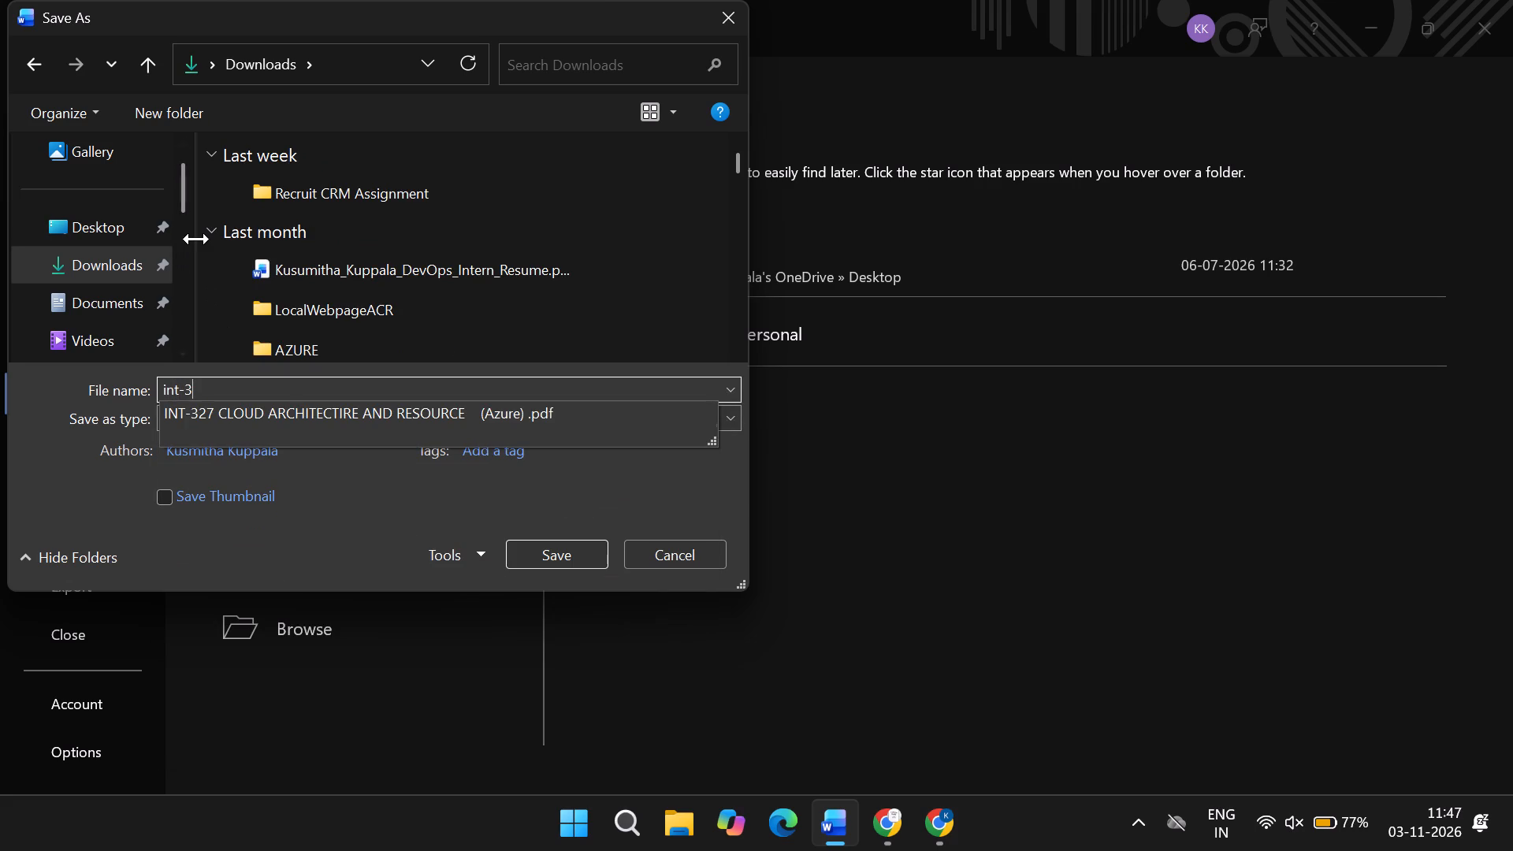
type("28")
left_click(532, 555)
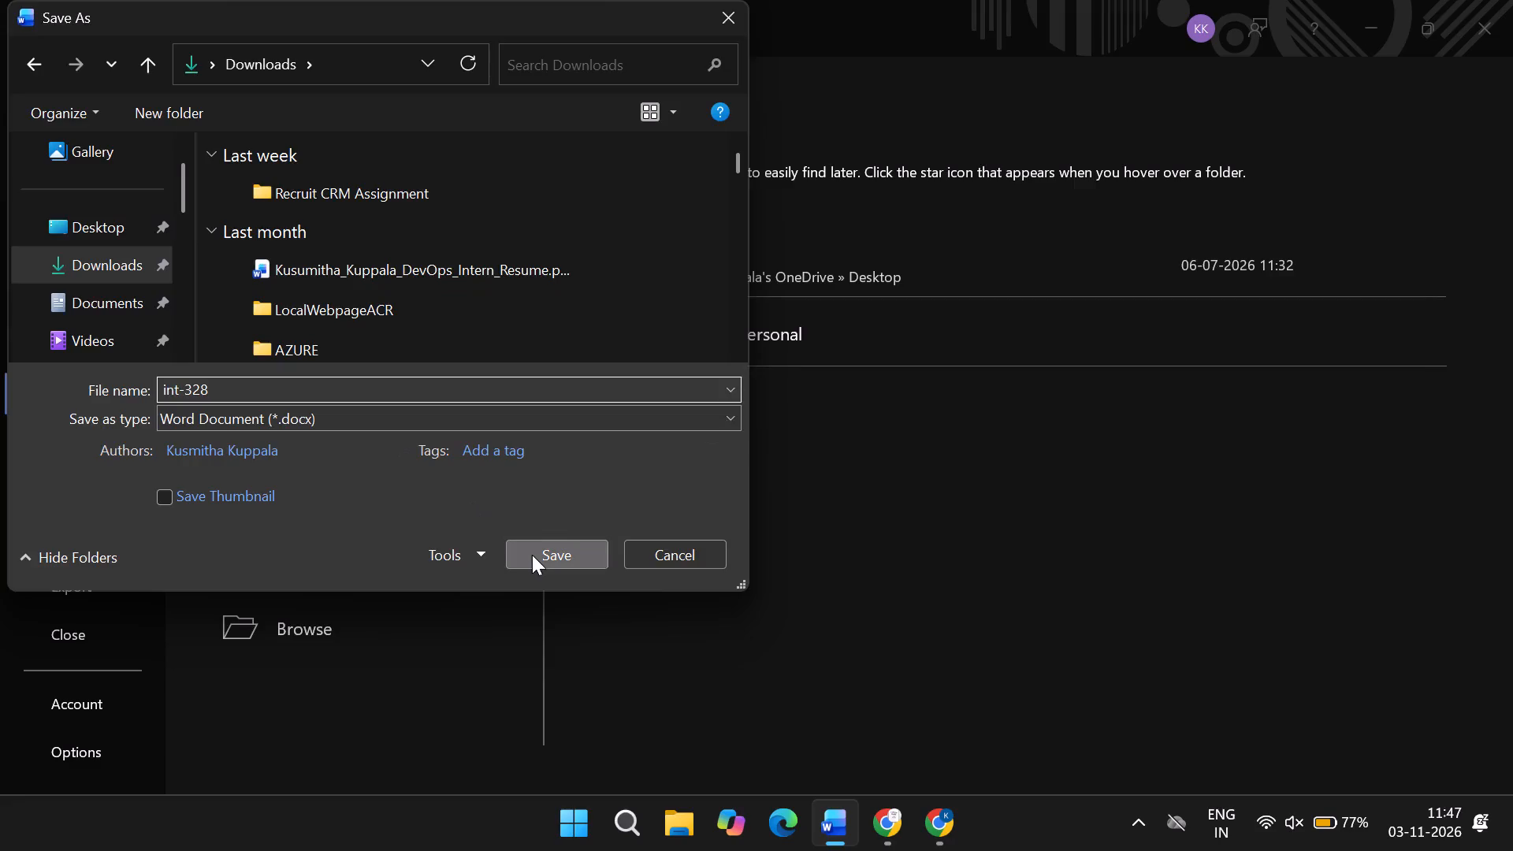
Begin the description under the Step-2 heading with the text "A company rrceives address 192.168.0.0/24".
scroll(790, 543, "up", 3)
scroll(790, 543, "down", 2)
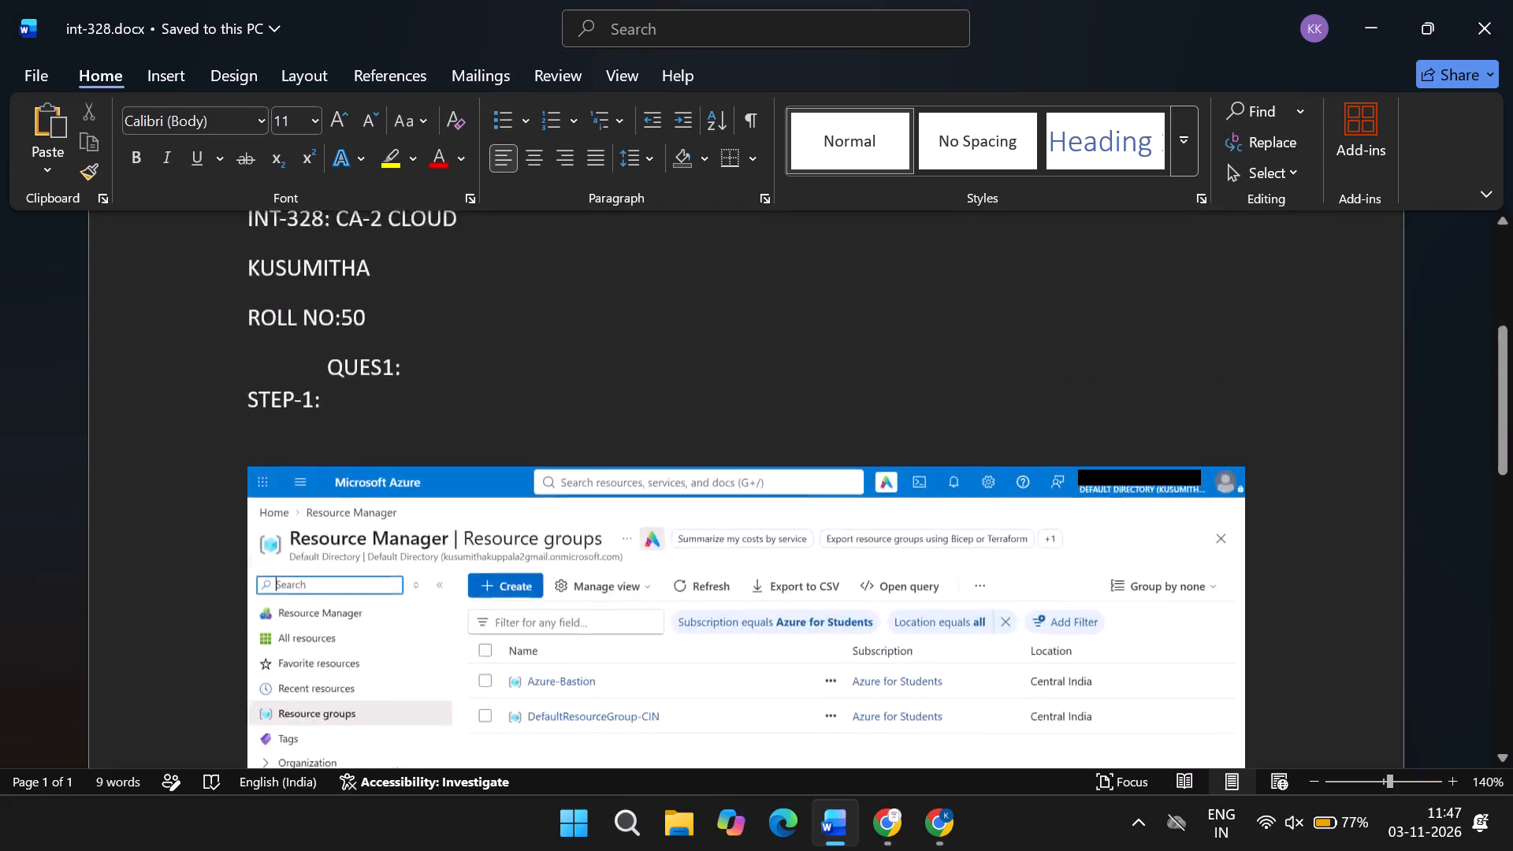
scroll(790, 543, "down", 2)
scroll(872, 651, "up", 1)
scroll(920, 793, "up", 1)
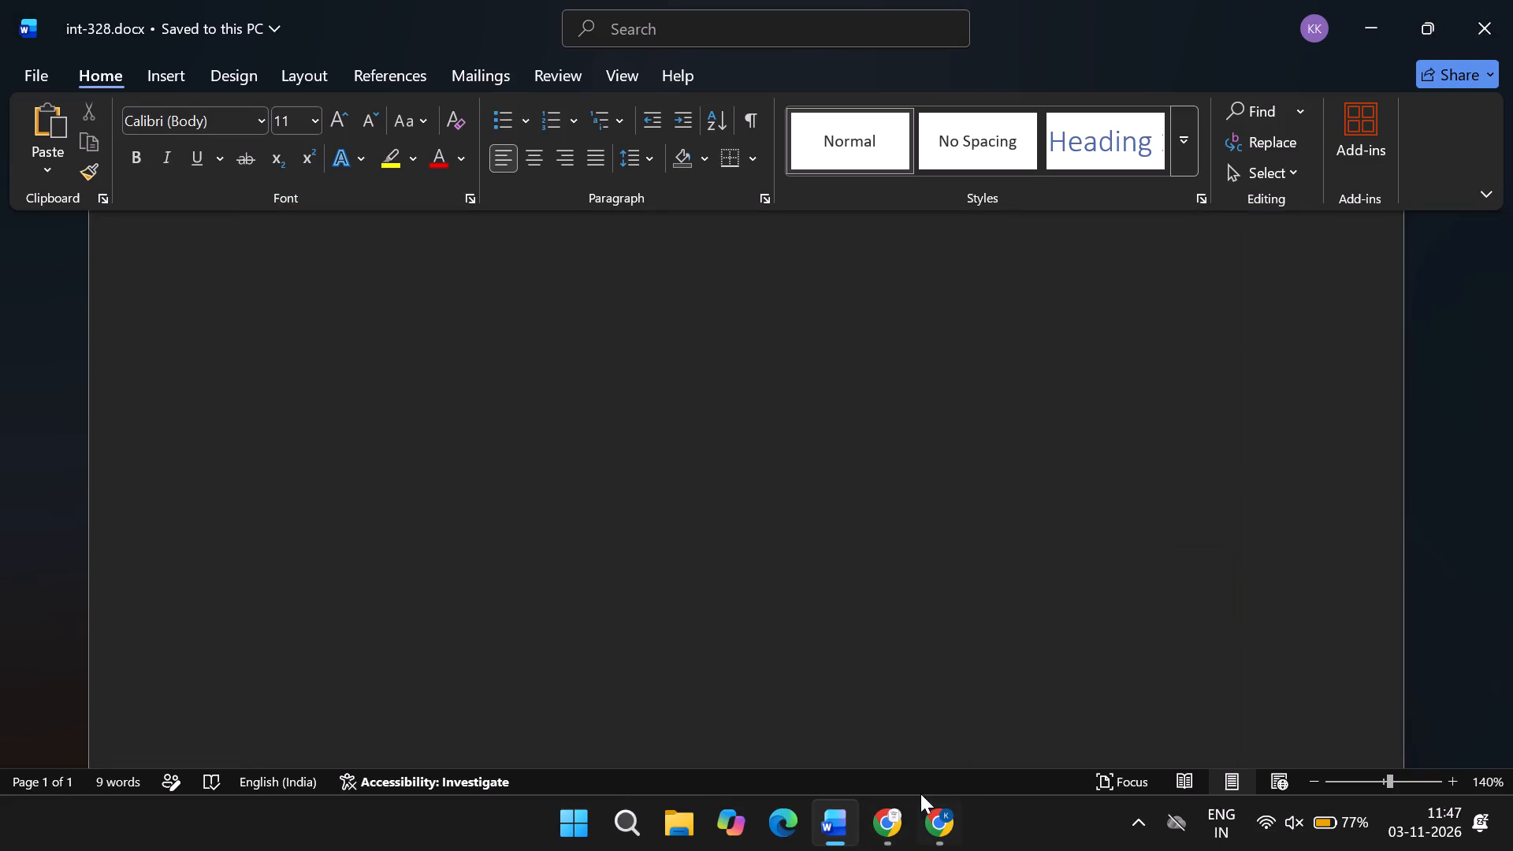
scroll(723, 660, "up", 3)
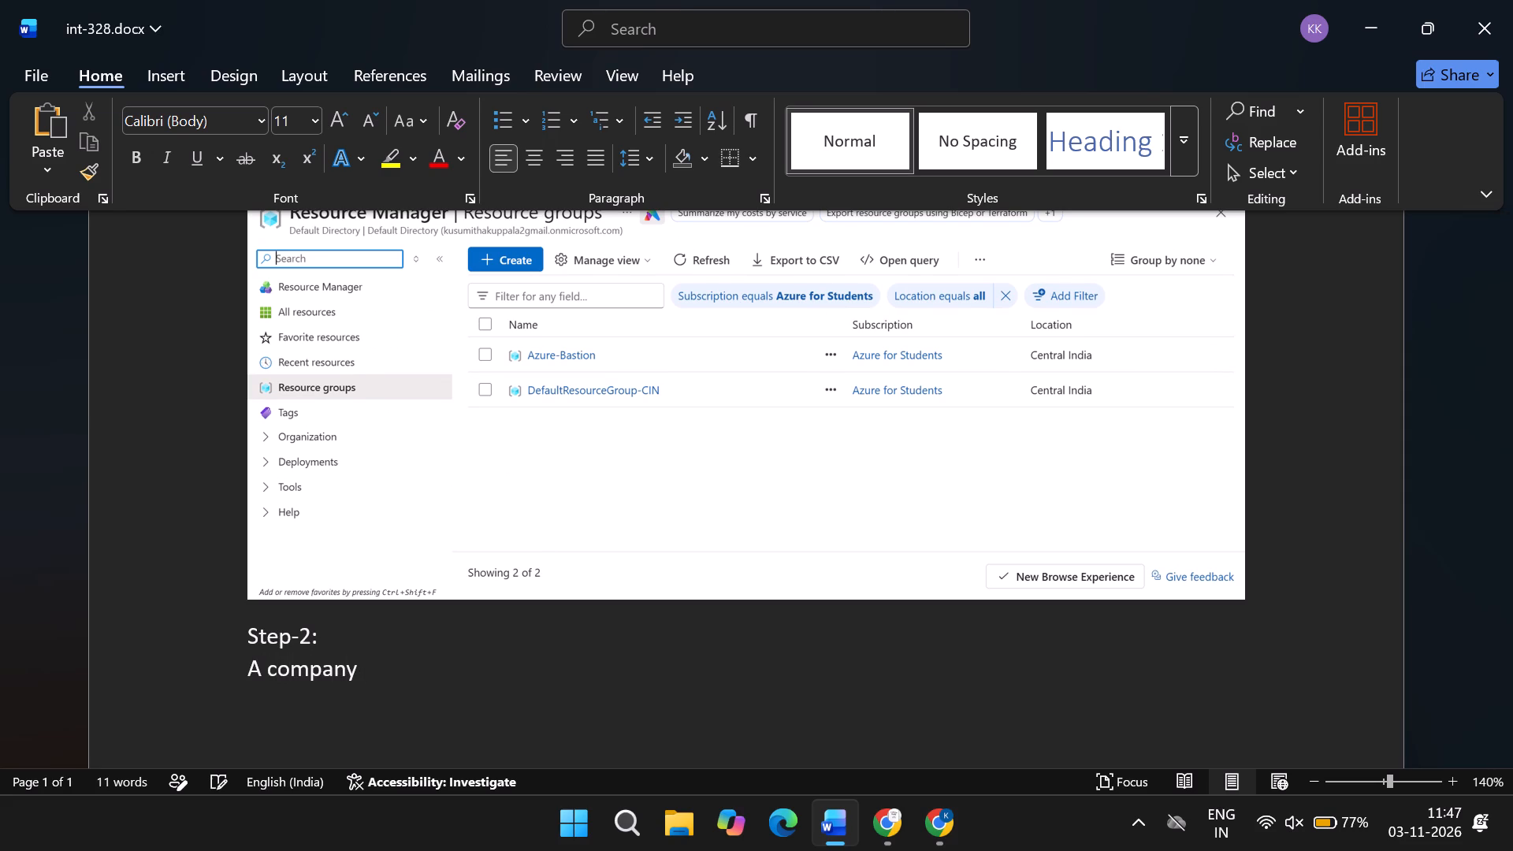
type("rrceives")
key("space")
key("i")
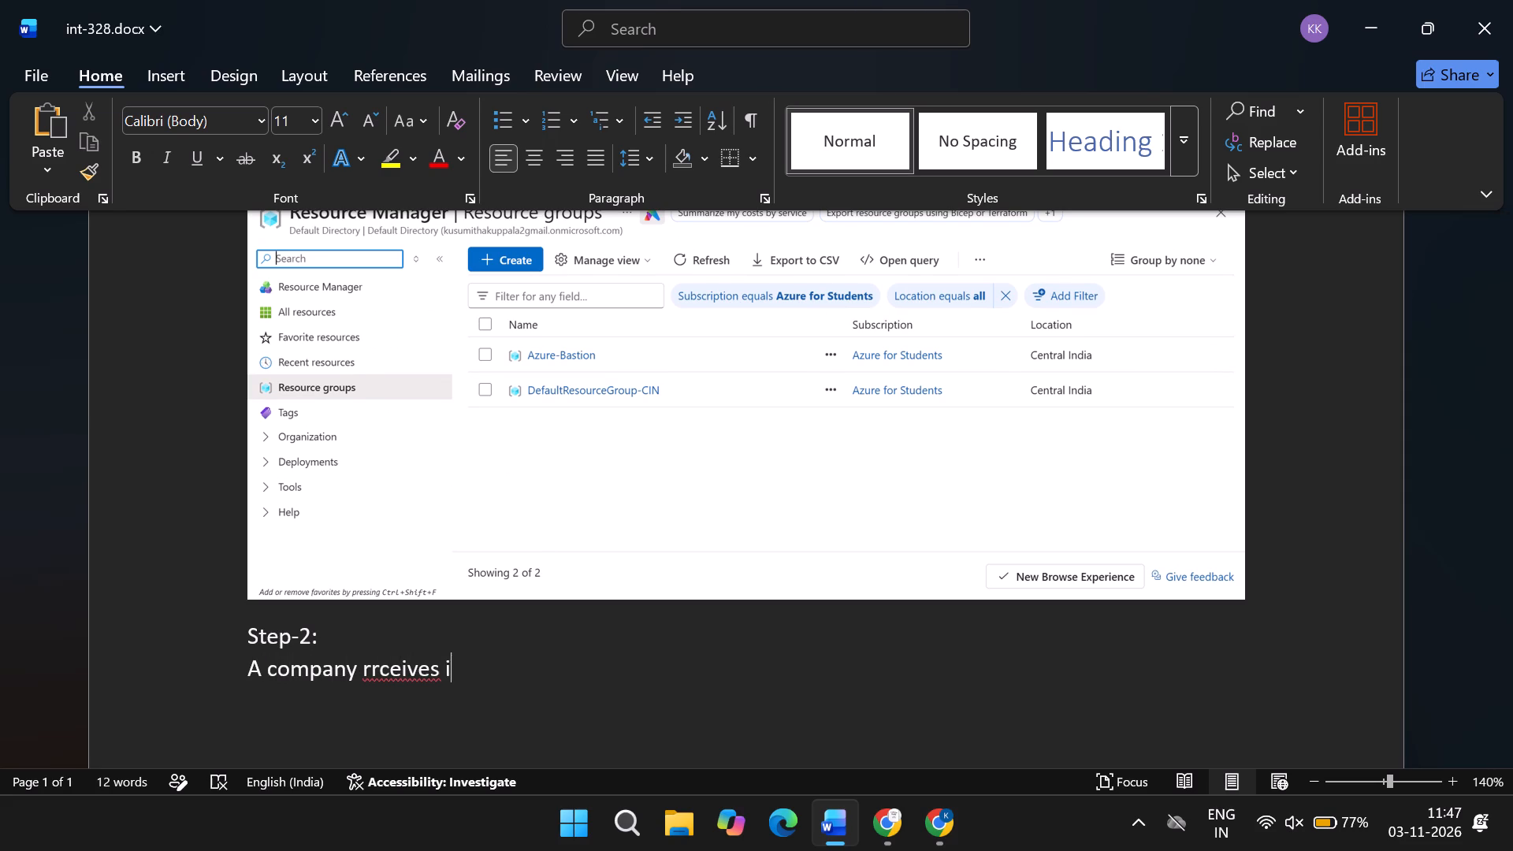
key("BackSpace")
key("i")
key("BackSpace")
type("adress 192")
type(".1")
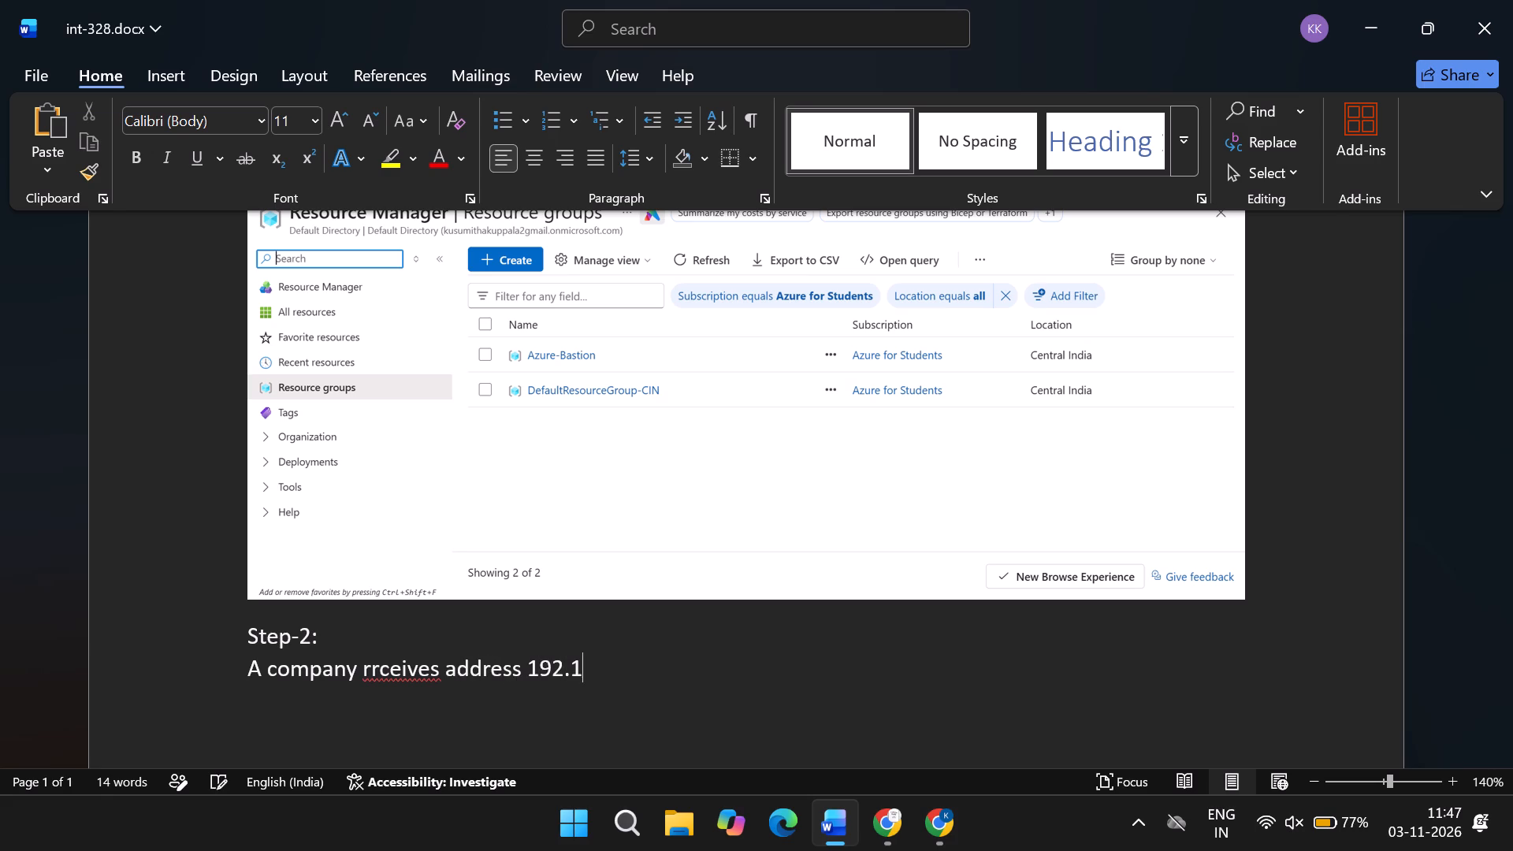
type("68.")
type("0.o0/24")
key("BackSpace")
key("BackSpace")
key("BackSpace")
key("BackSpace")
key("BackSpace")
type("0/24")
key("space")
Continue the Step-2 description with "for azire netwprk an ubuntu administration and no punlic ip".
type("for azire netwprk")
key("space")
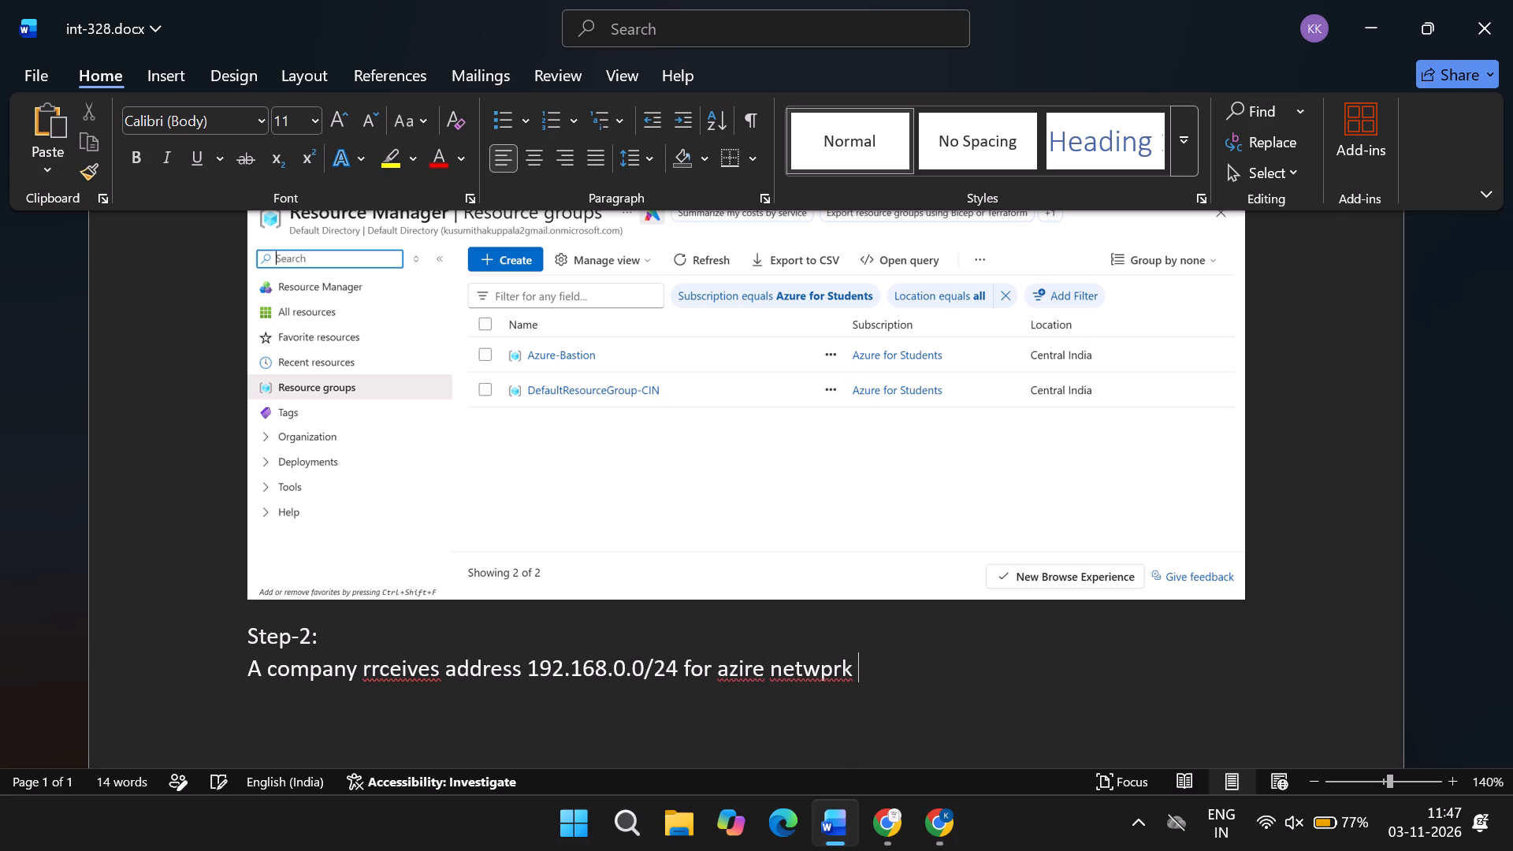
type("an ubuntu administration")
key("space")
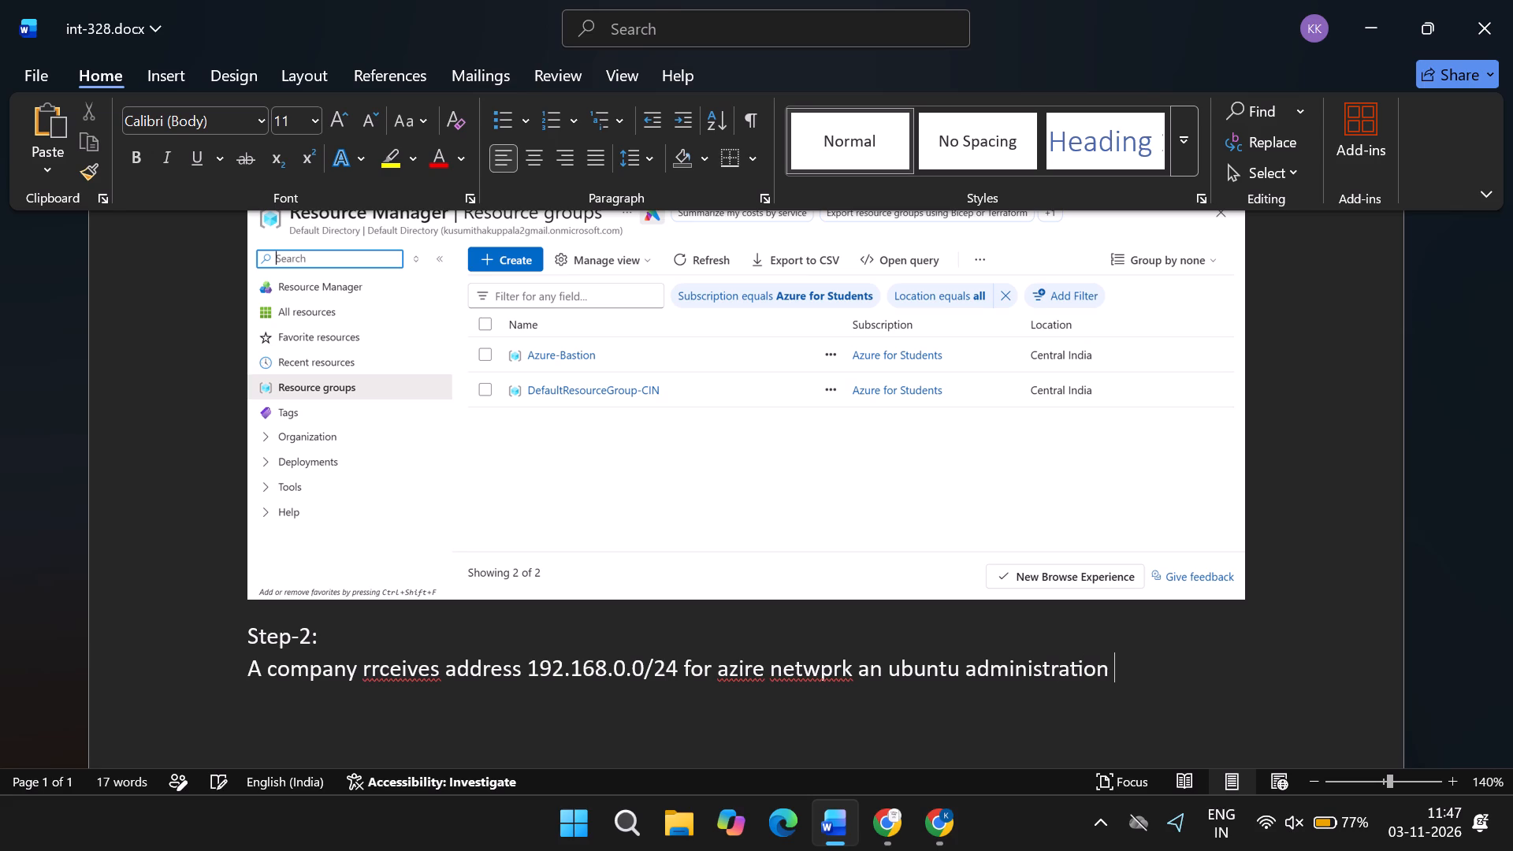
type("and no punlic ip")
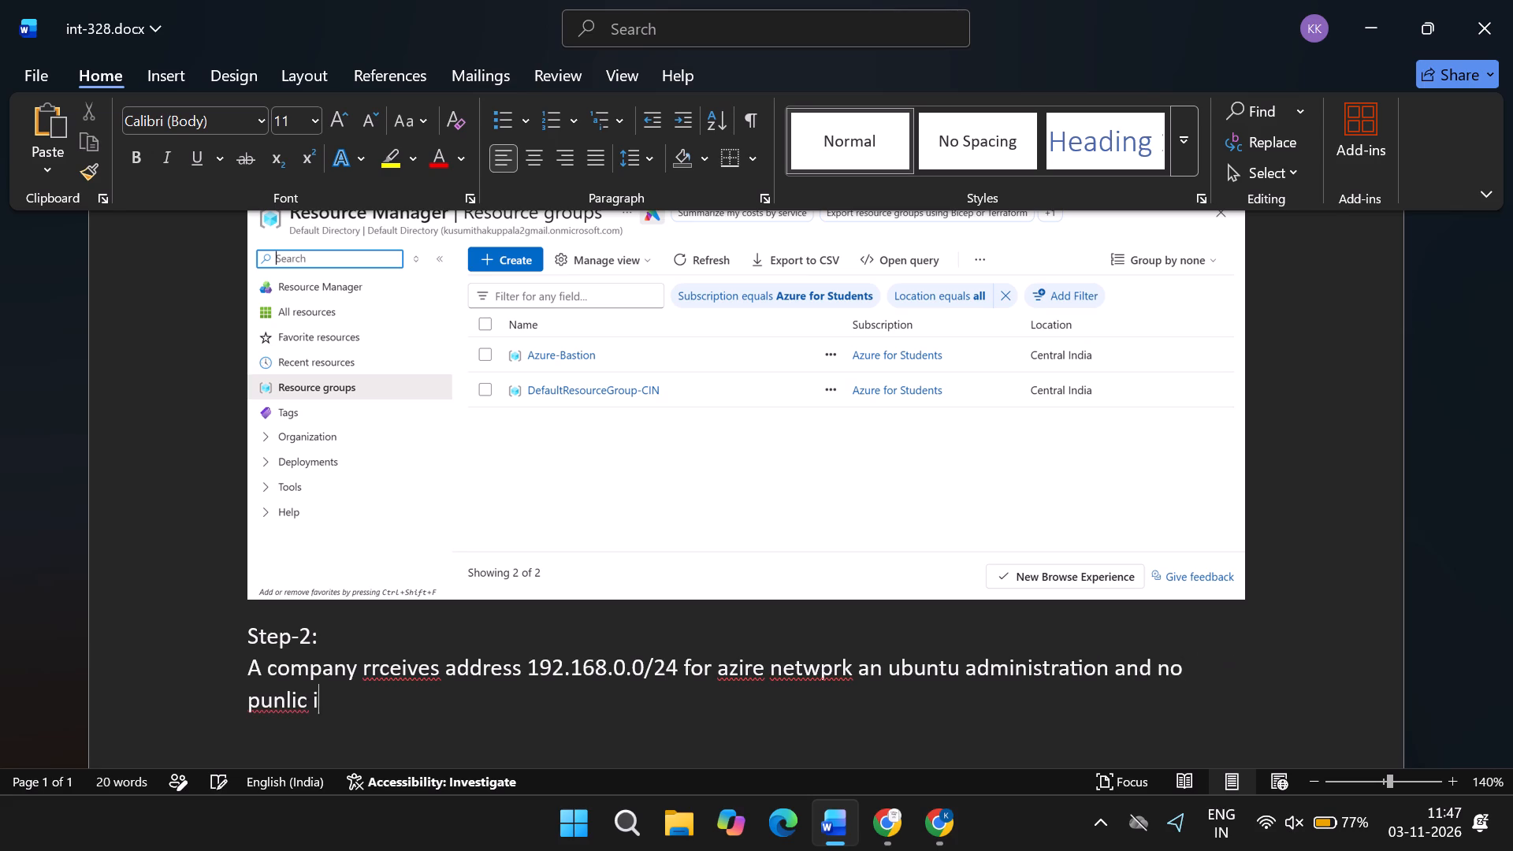
key("space")
key("BackSpace")
key("space")
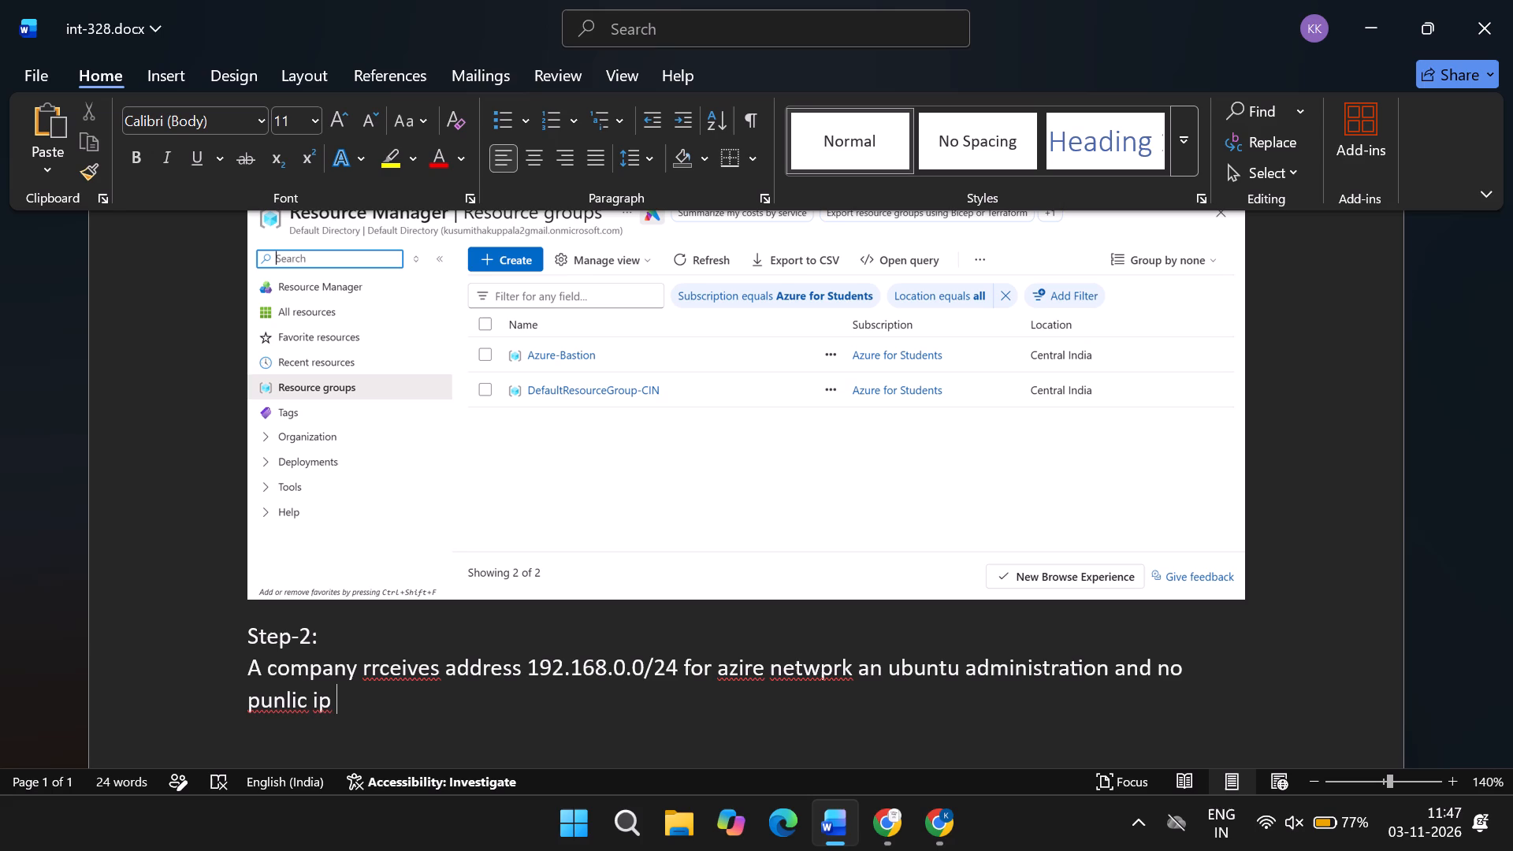
Extend the Step-2 description with "create sutiable for yhe vm and aess bastion", letting "cretae" autocorrect to "create".
type("cretae")
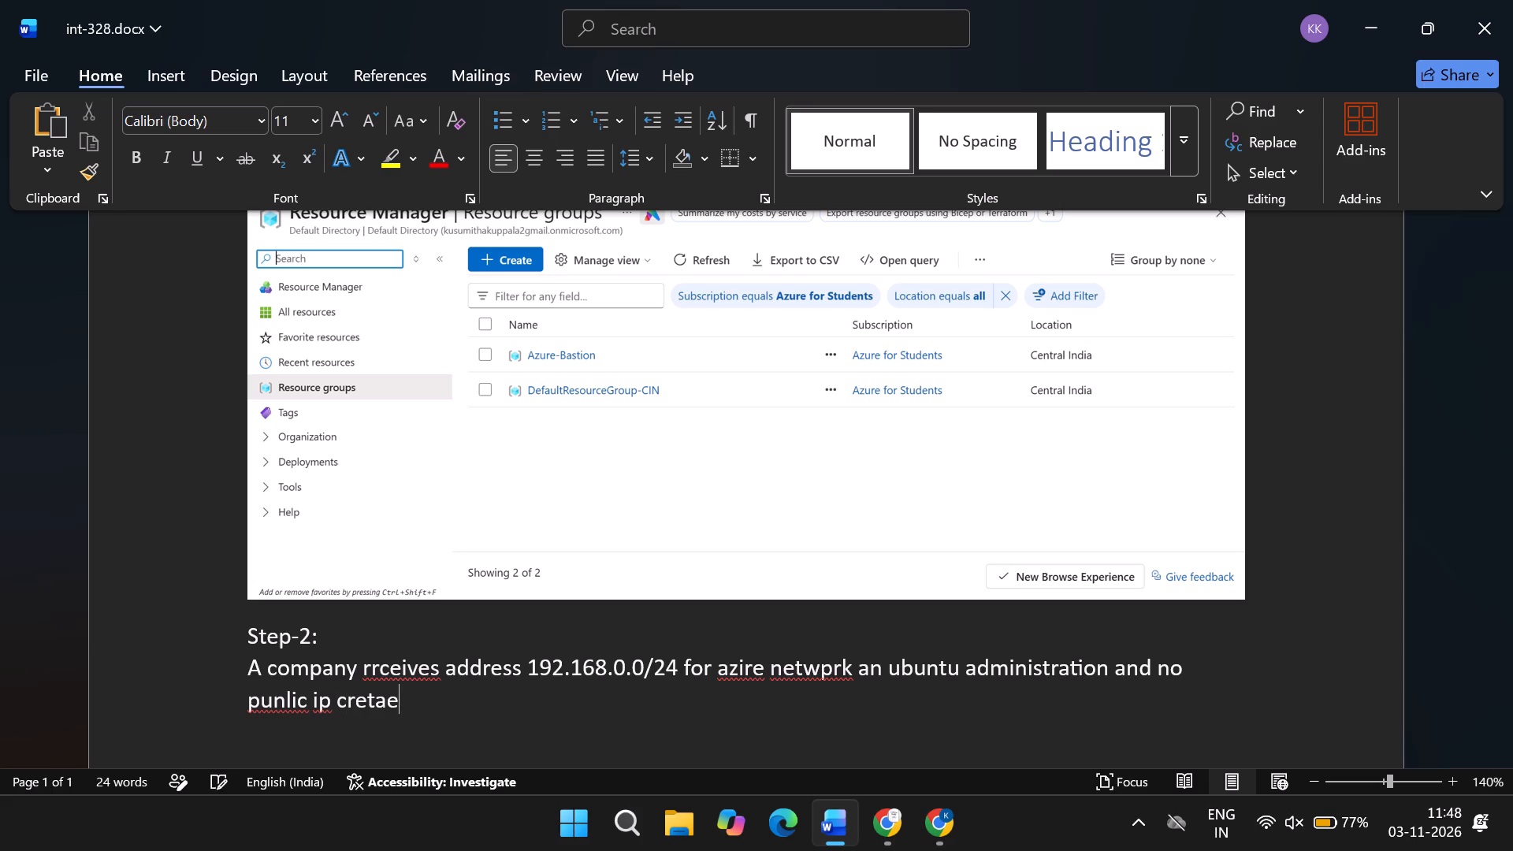
key("space")
type("sutiable")
key("space")
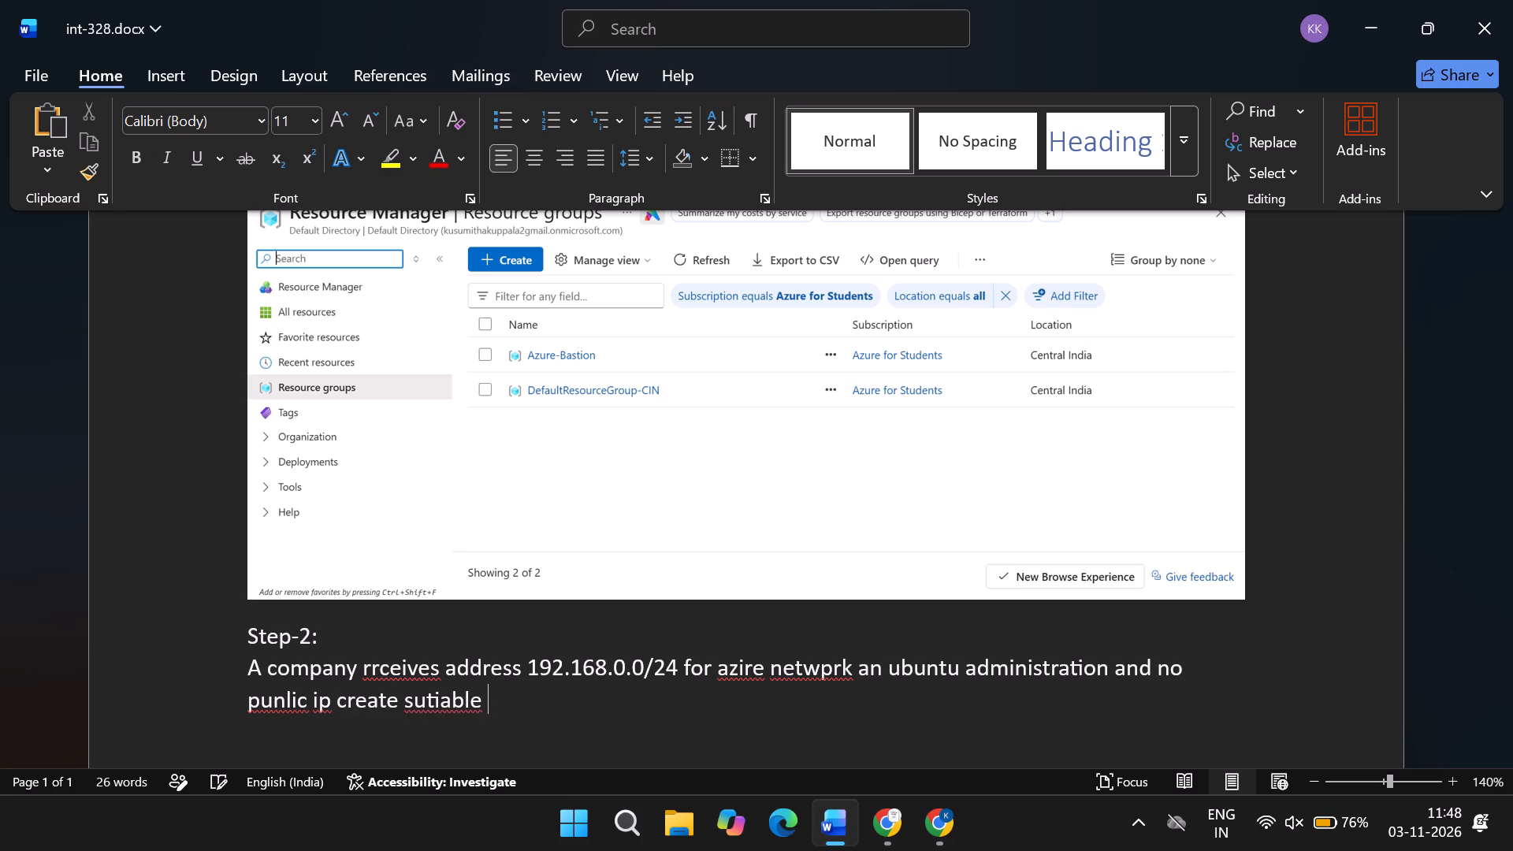
type("for yhe vm and aess bastion")
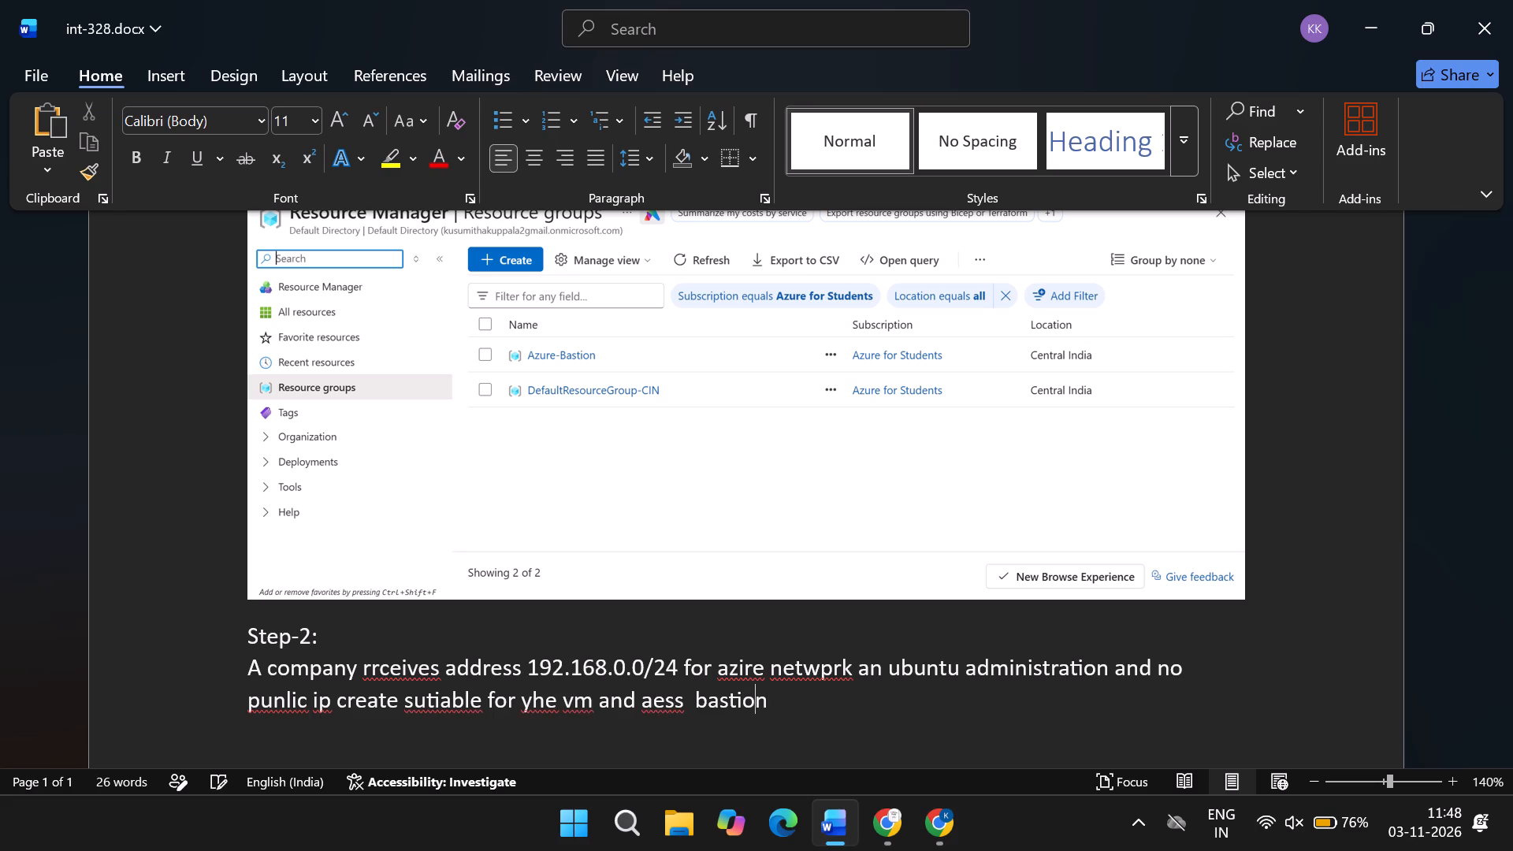
key("space")
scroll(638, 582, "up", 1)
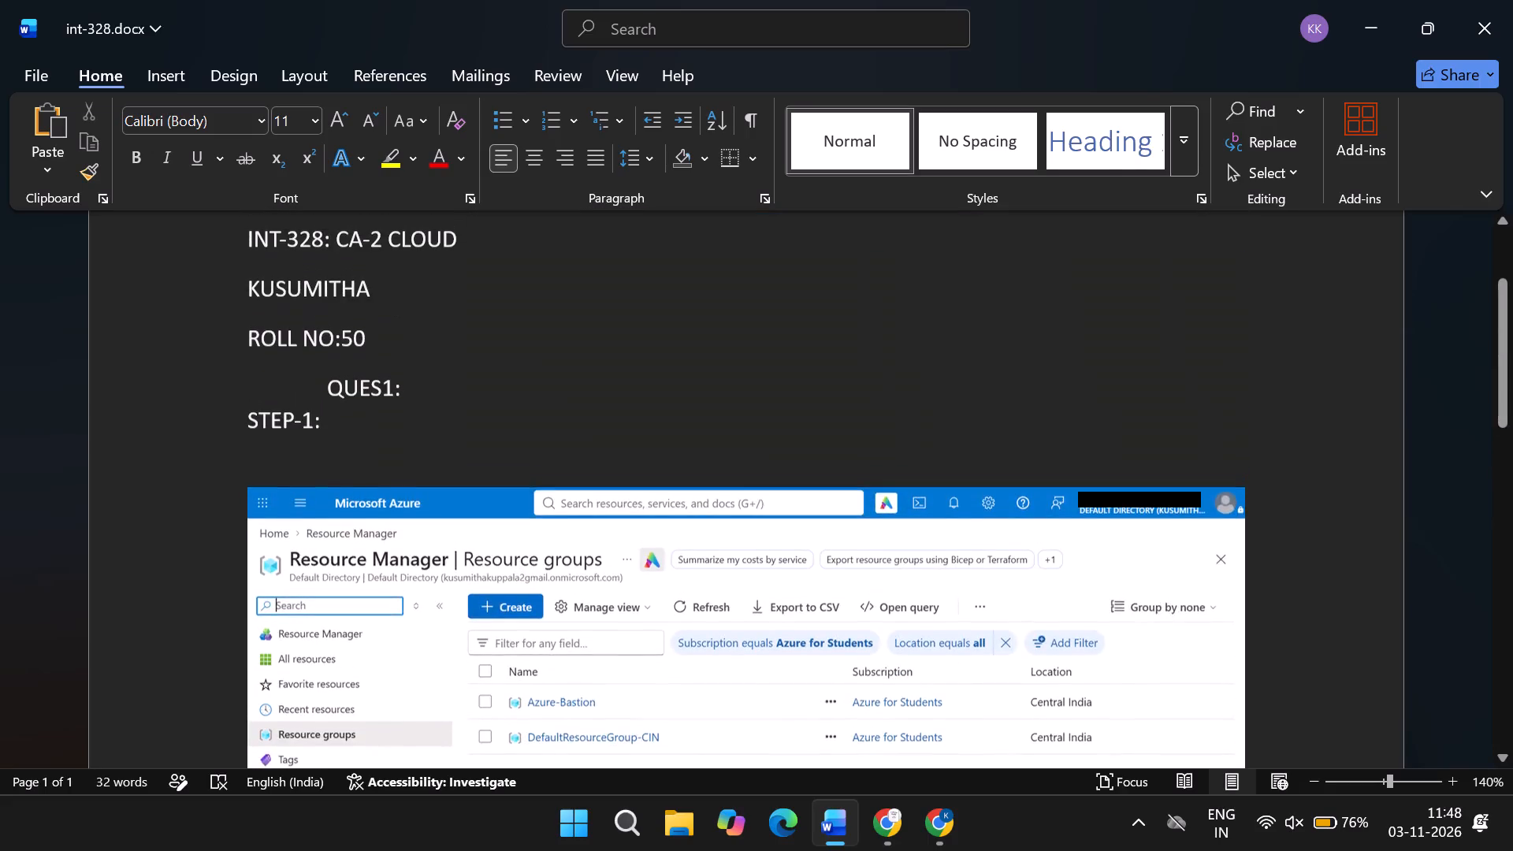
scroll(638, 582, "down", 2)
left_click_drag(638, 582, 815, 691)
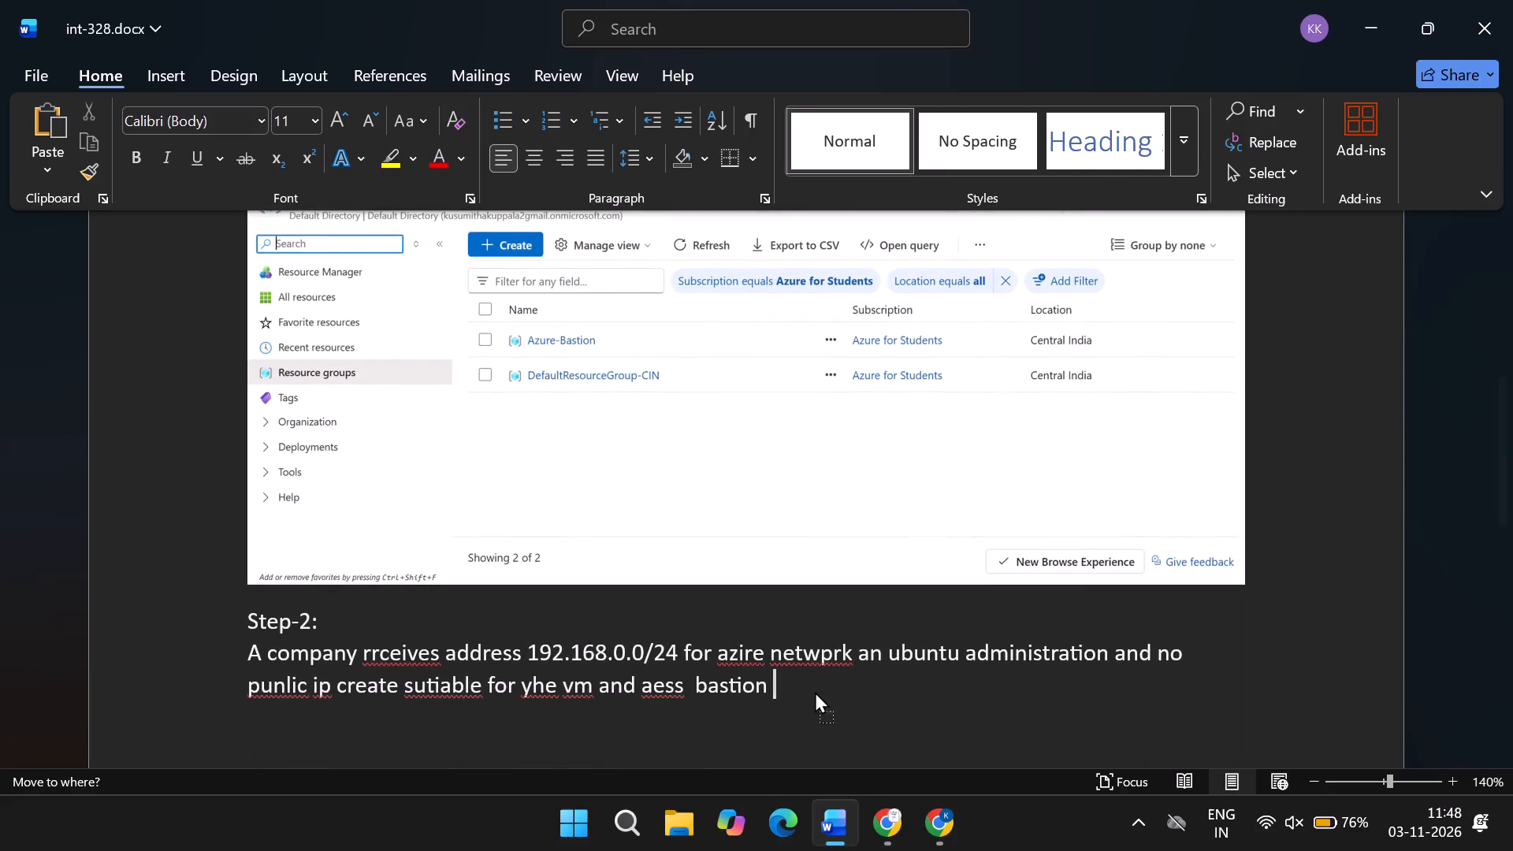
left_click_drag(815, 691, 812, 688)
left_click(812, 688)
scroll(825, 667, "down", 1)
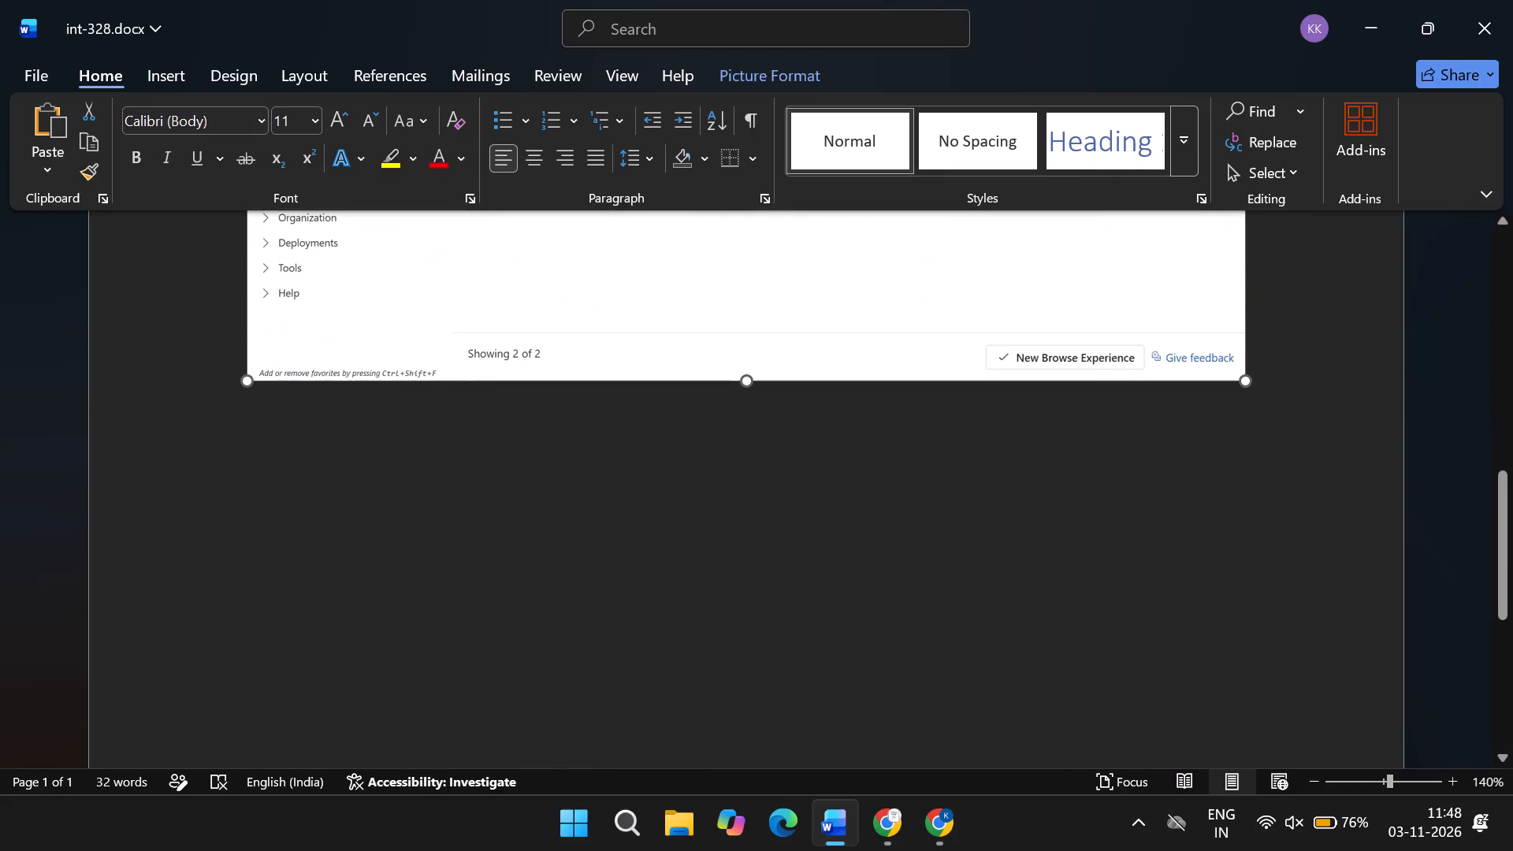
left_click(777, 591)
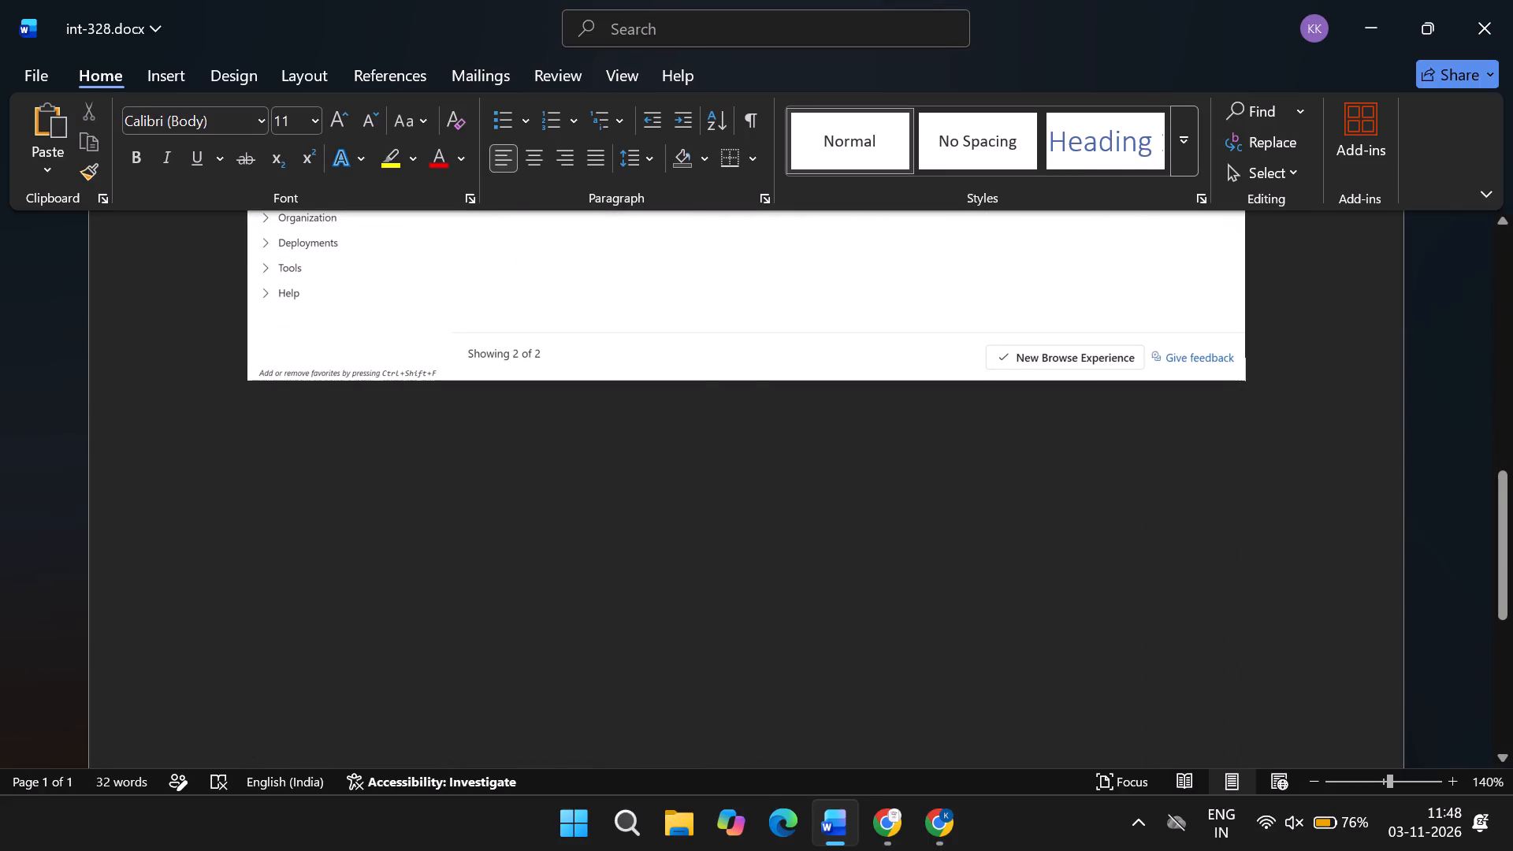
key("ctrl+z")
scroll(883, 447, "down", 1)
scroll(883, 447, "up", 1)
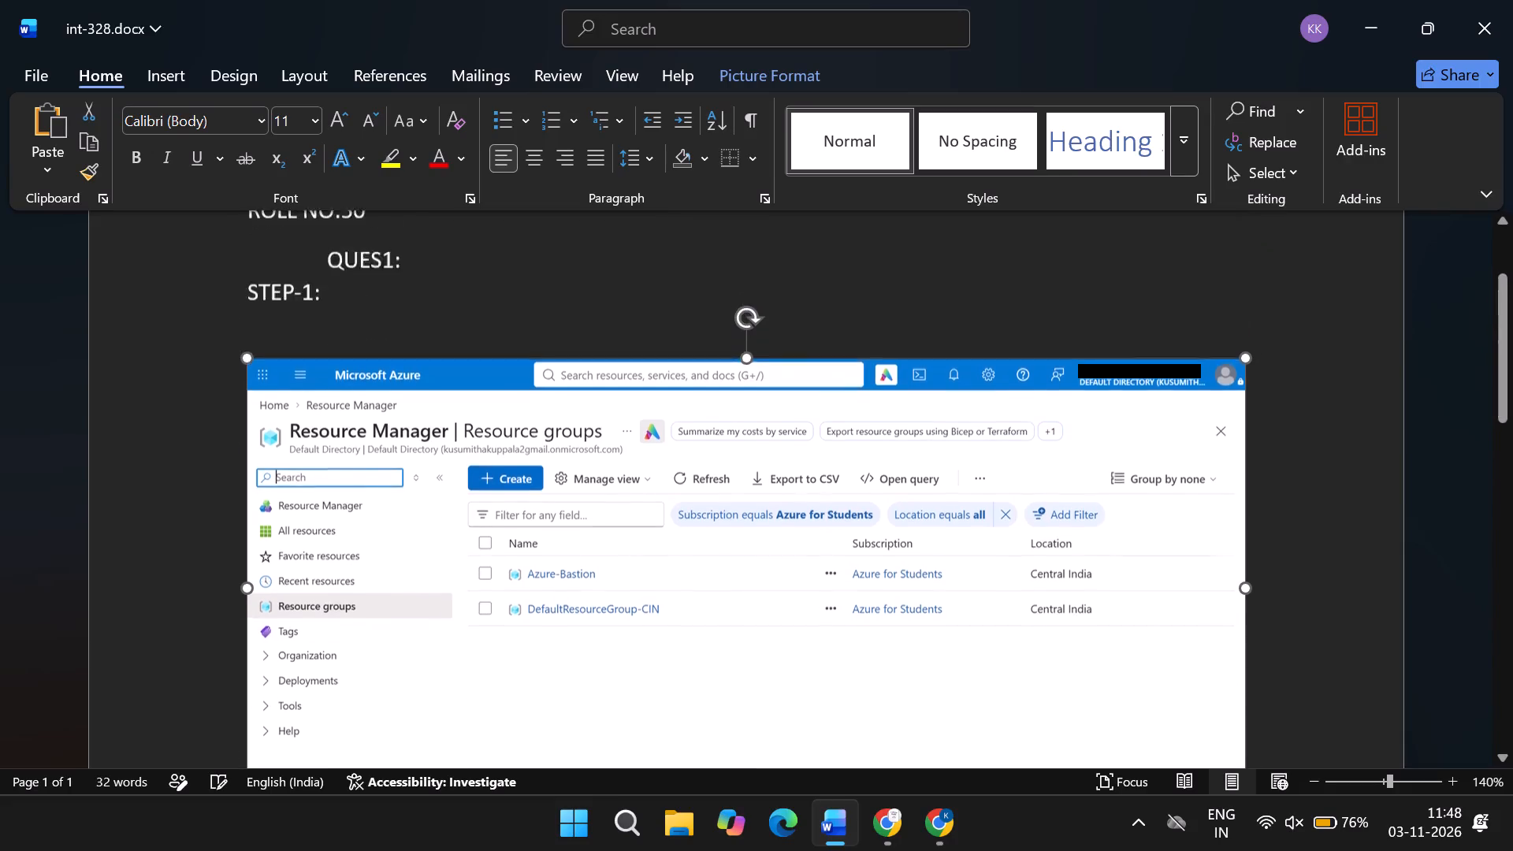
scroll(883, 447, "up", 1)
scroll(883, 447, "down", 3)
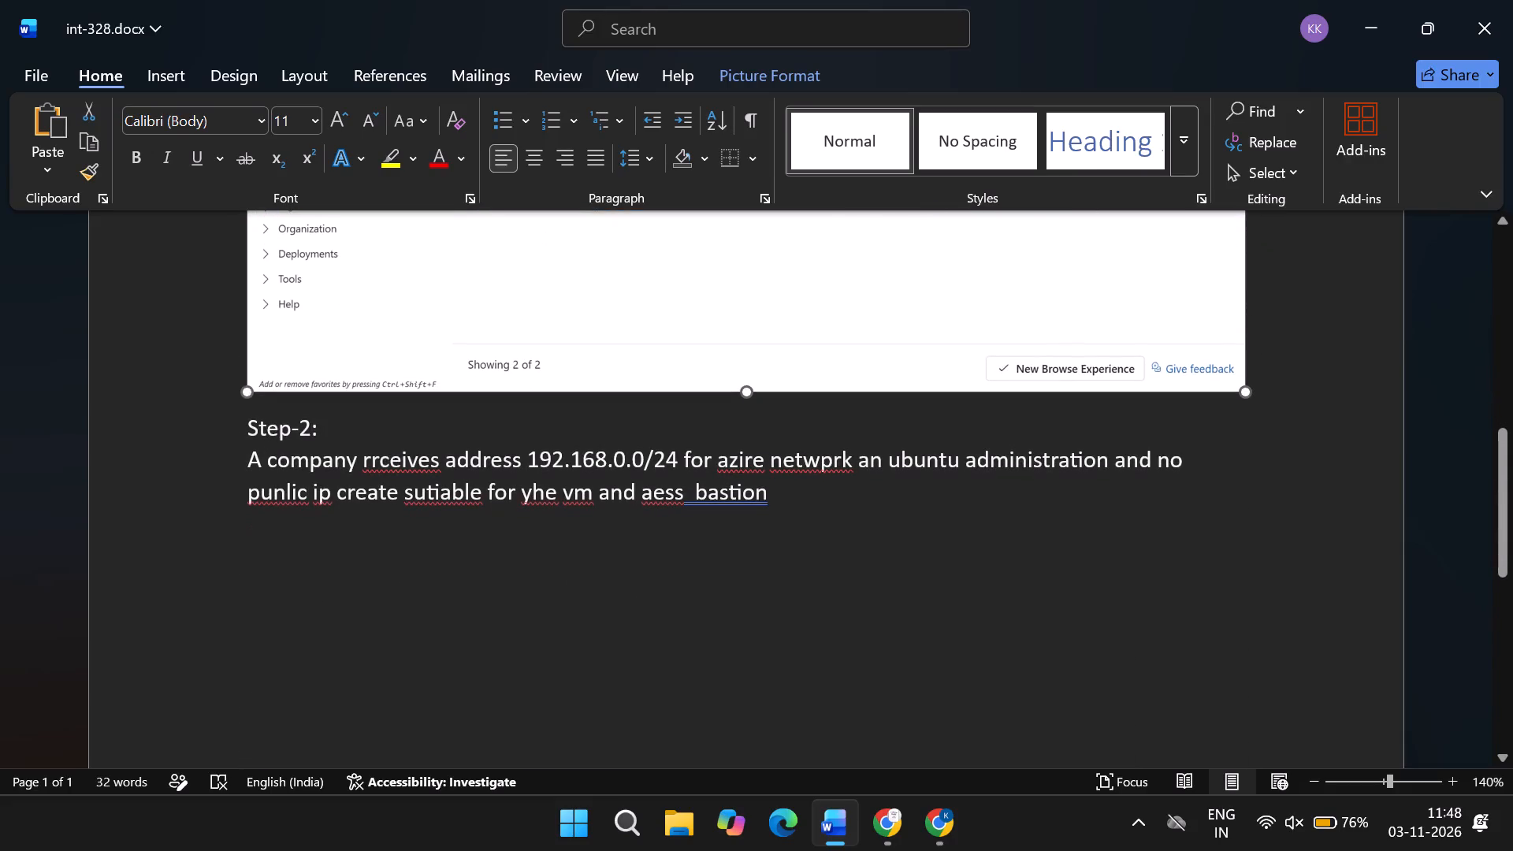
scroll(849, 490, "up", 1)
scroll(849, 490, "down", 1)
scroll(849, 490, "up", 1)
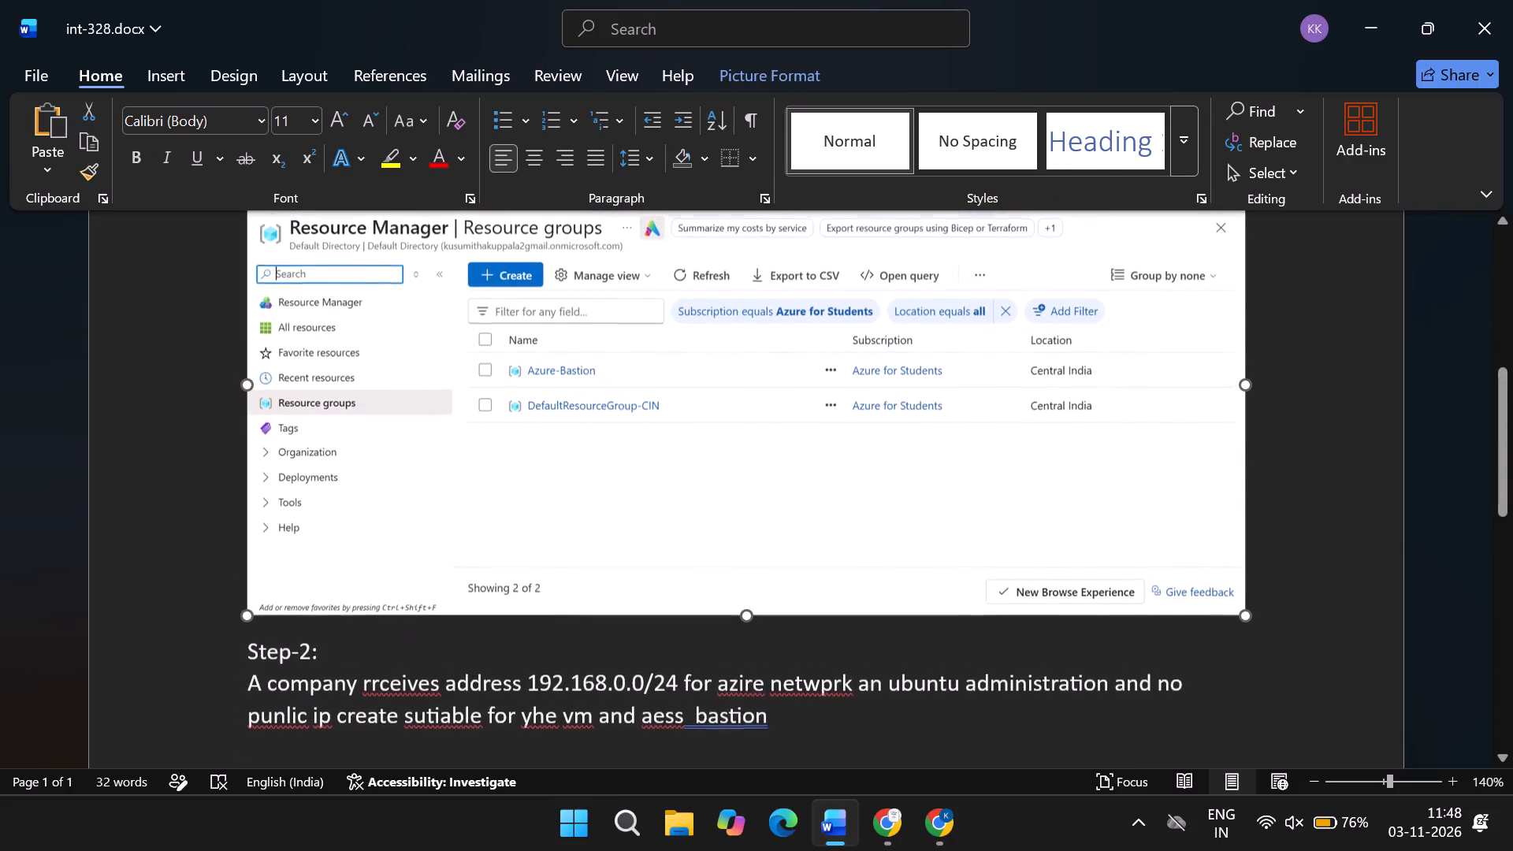
Add the word "confingure" at the end of the Step-2 description, after "bastion".
left_click(772, 710)
left_click(786, 724)
type("confingure")
key("space")
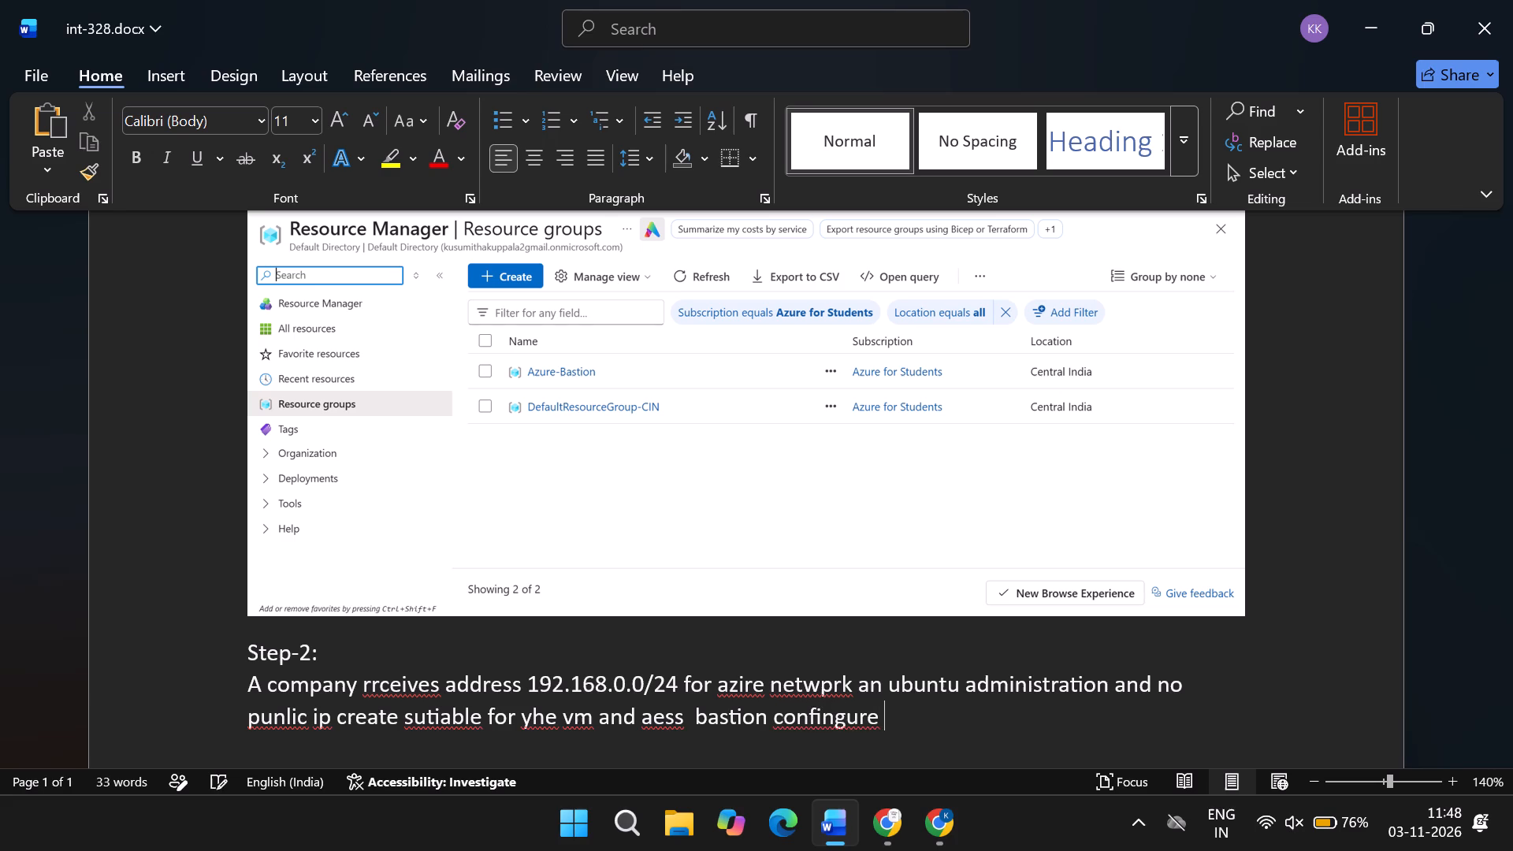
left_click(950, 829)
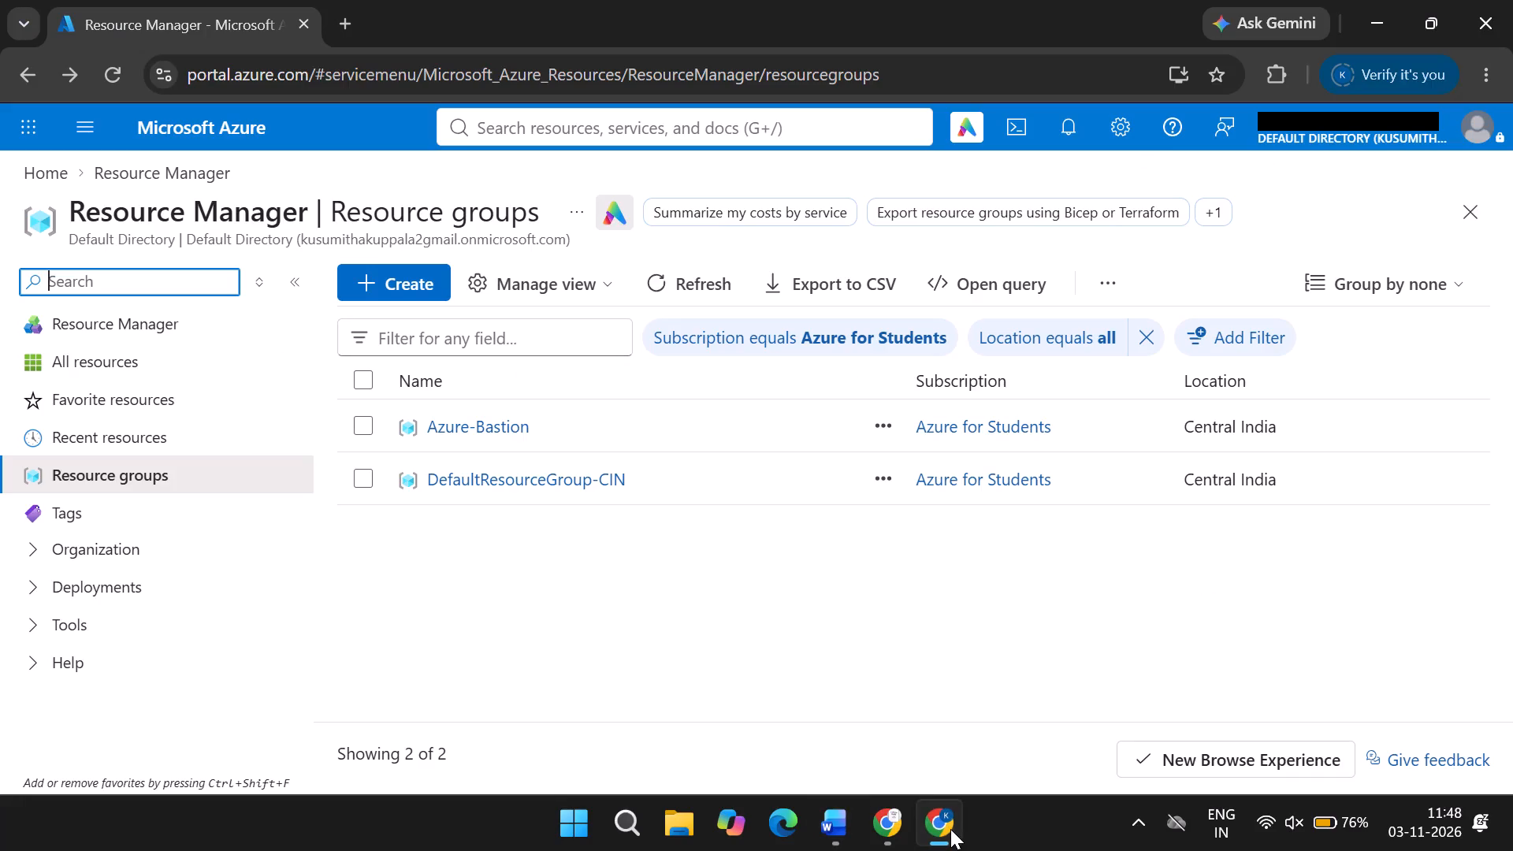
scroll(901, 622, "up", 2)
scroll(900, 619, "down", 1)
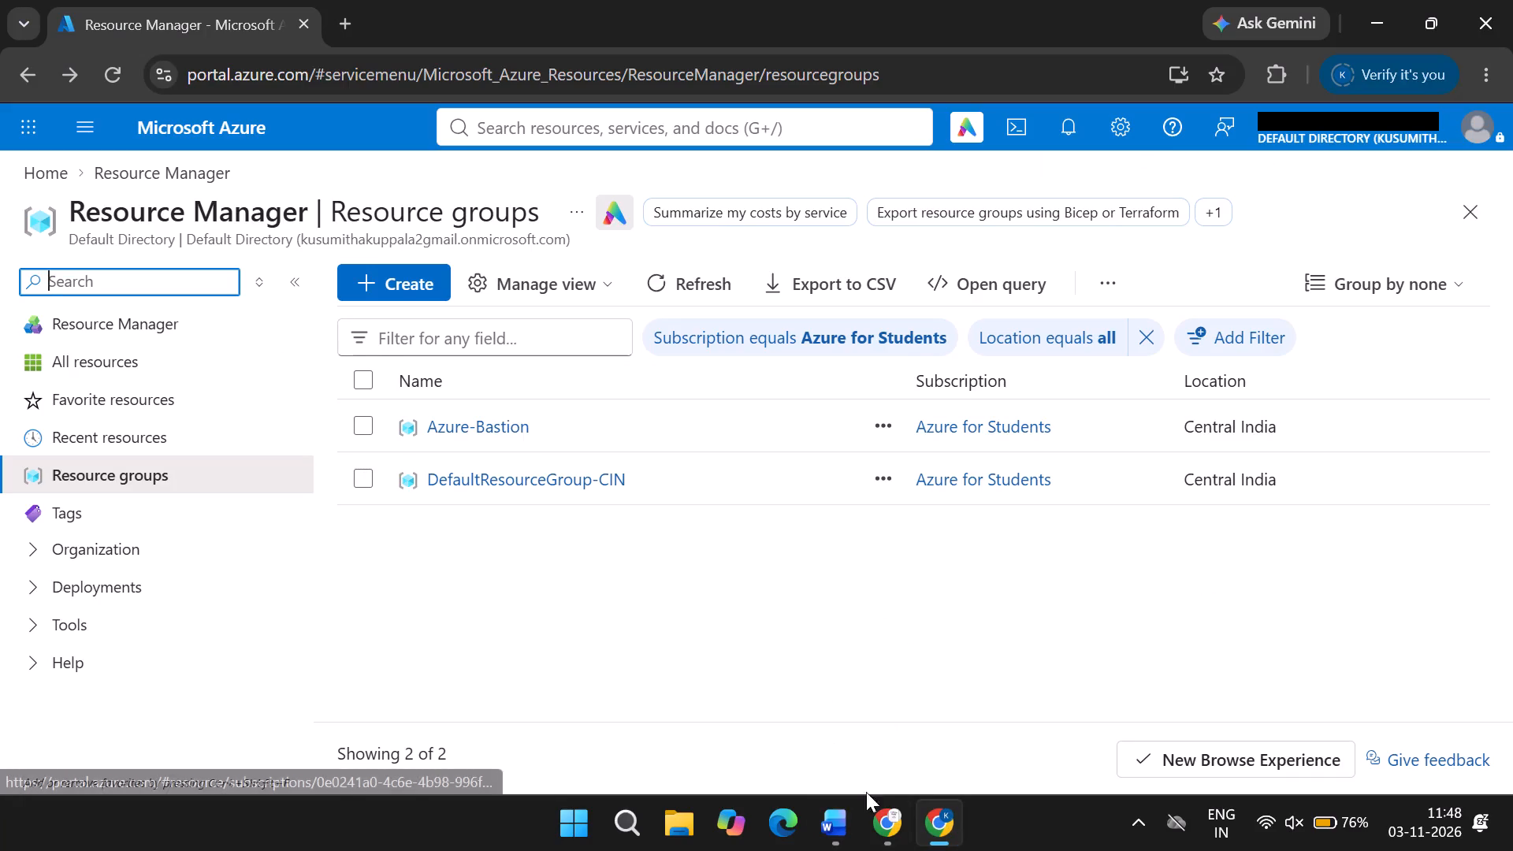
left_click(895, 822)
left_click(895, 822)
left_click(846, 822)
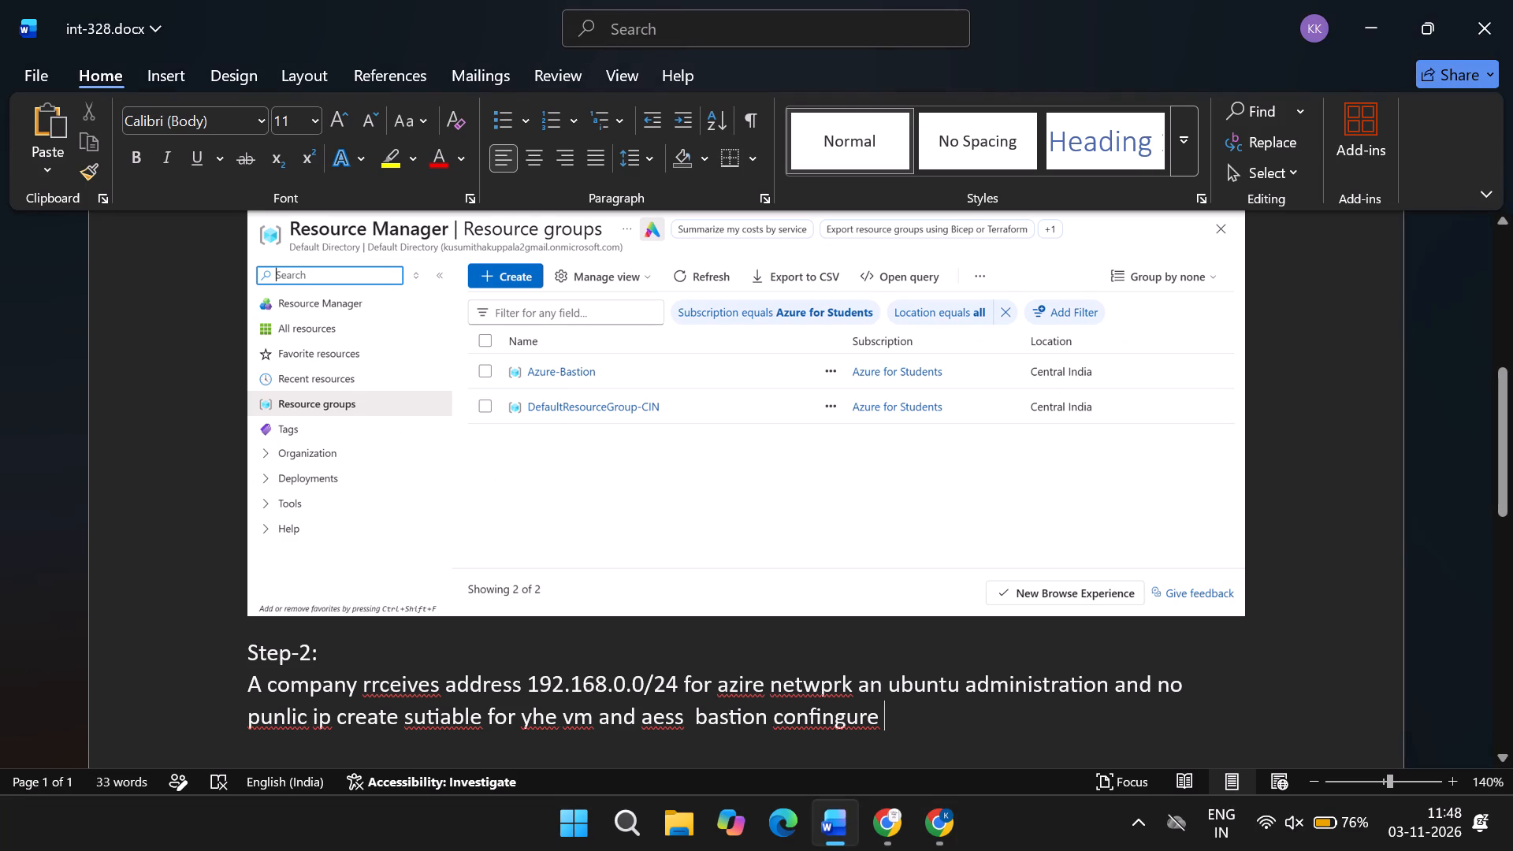
Continue the Step-2 description after "confingure" with "an nsg-bastion and jit acess".
type("an nsg f")
key("BackSpace")
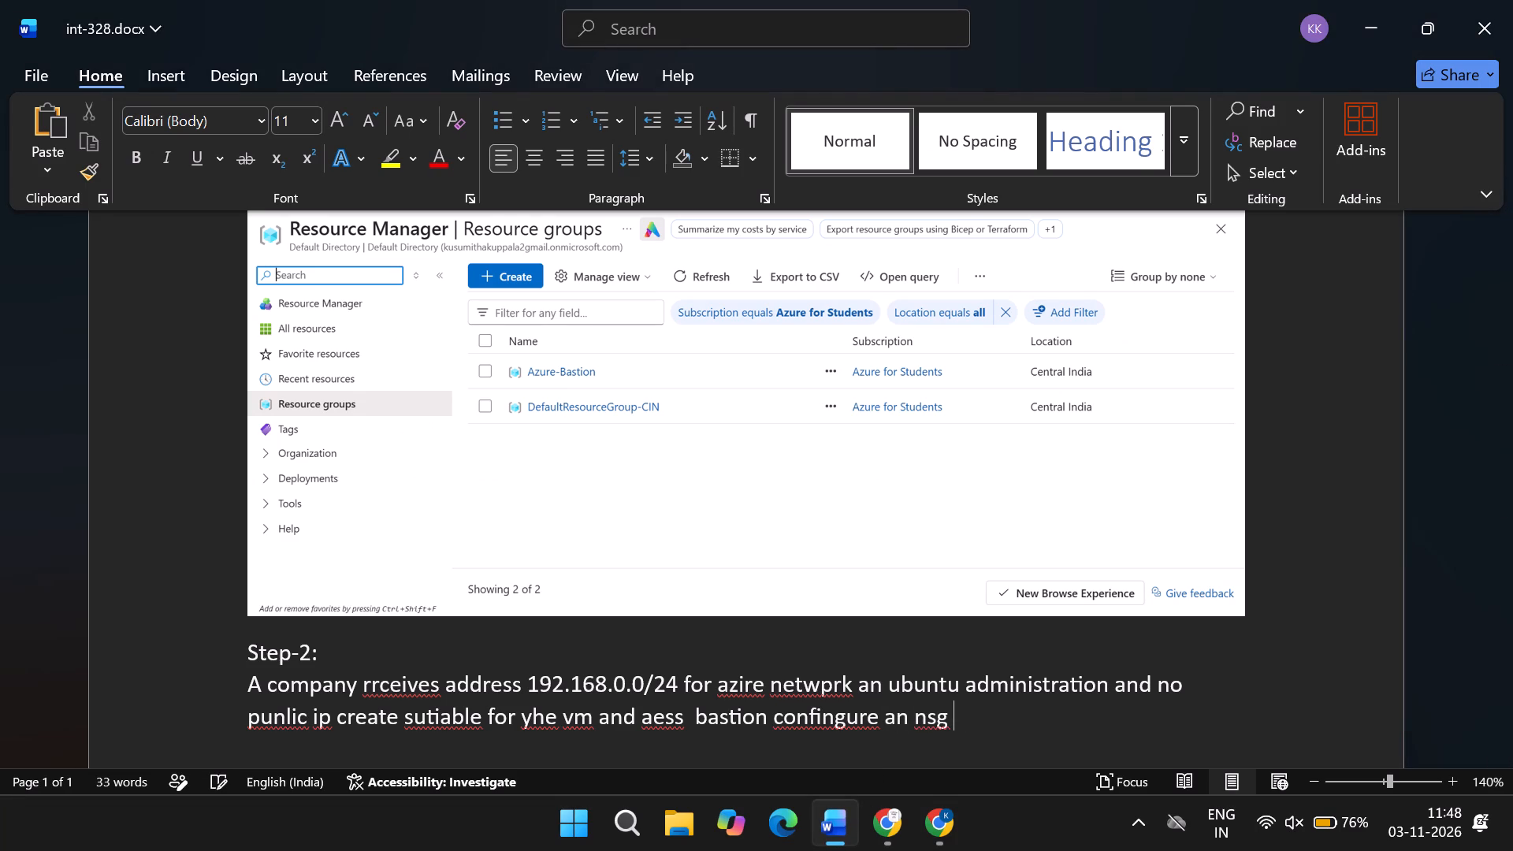
type("group")
key("BackSpace")
key("BackSpace")
key("BackSpace")
key("BackSpace")
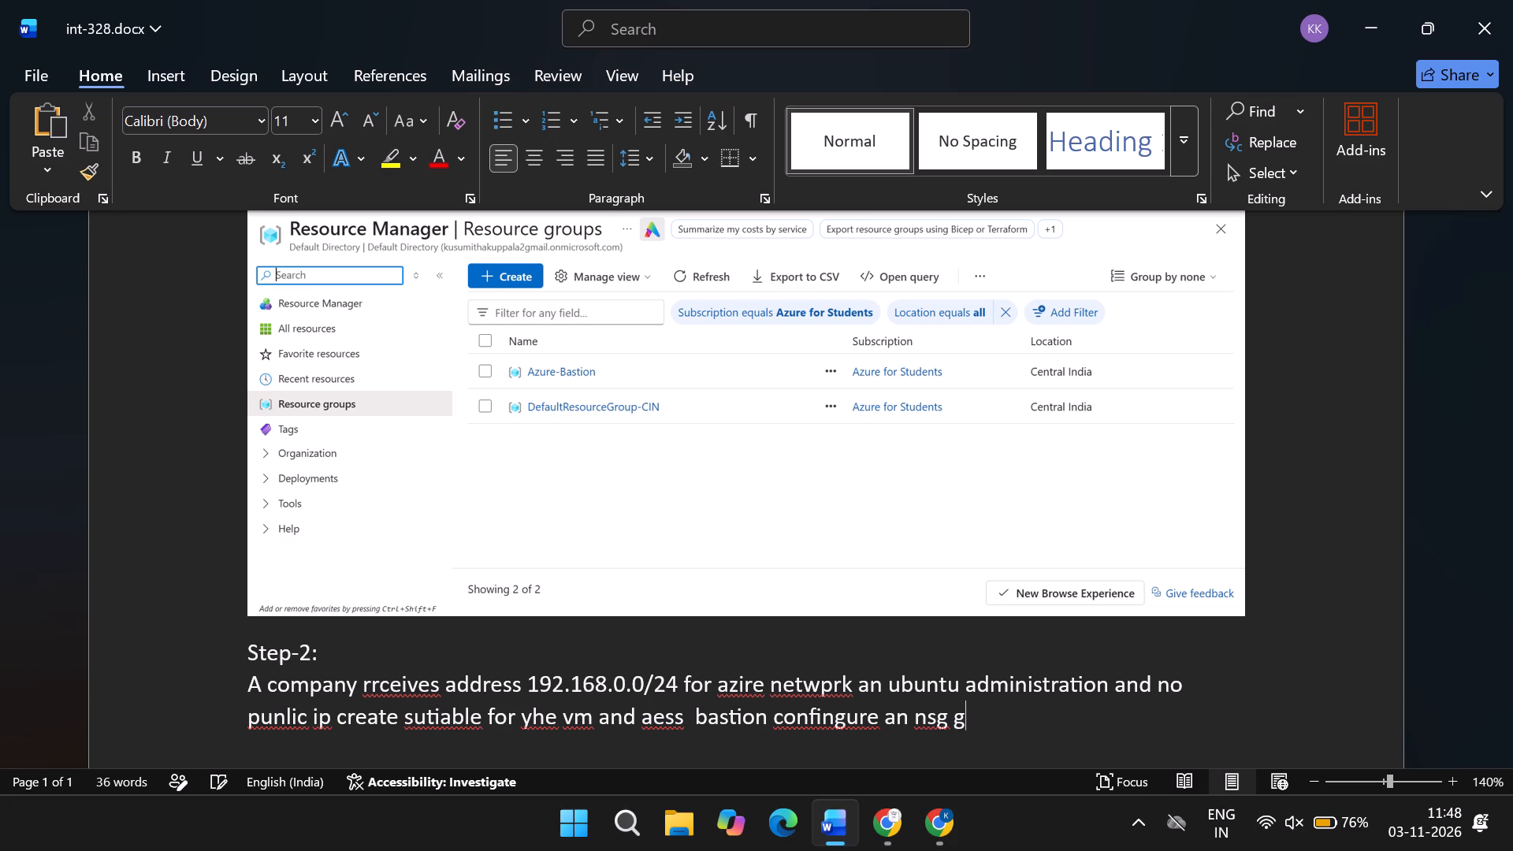
key("BackSpace")
key("BackSpace")
type("-bastion")
key("space")
type("and jit acess")
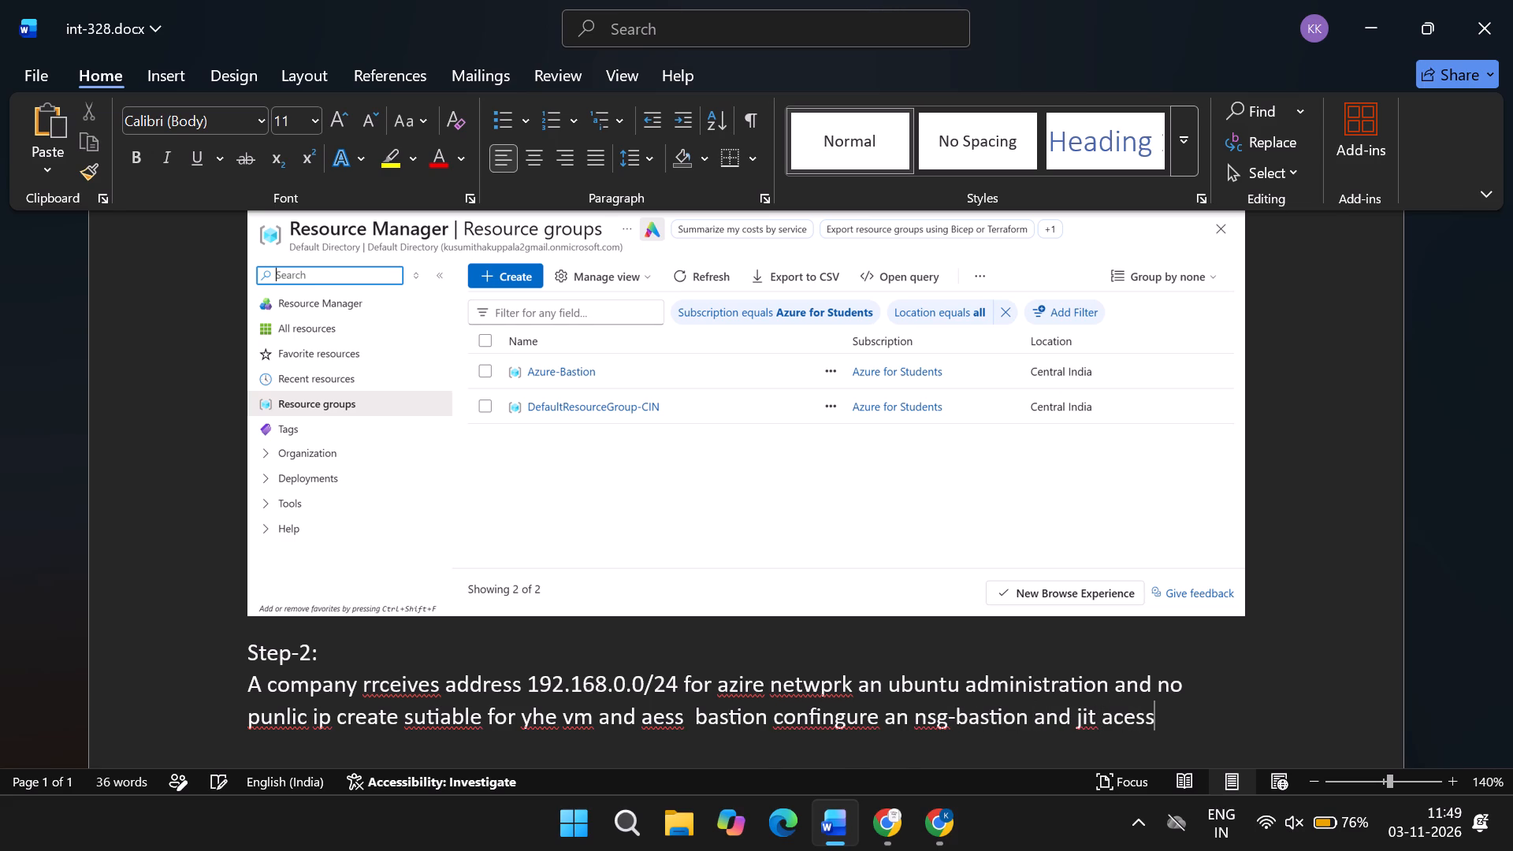
Continue the Step-2 description after "jit acess" with "to requirements and execute succesfullu".
key("space")
type("to")
key("space")
type("requirements and")
key("space")
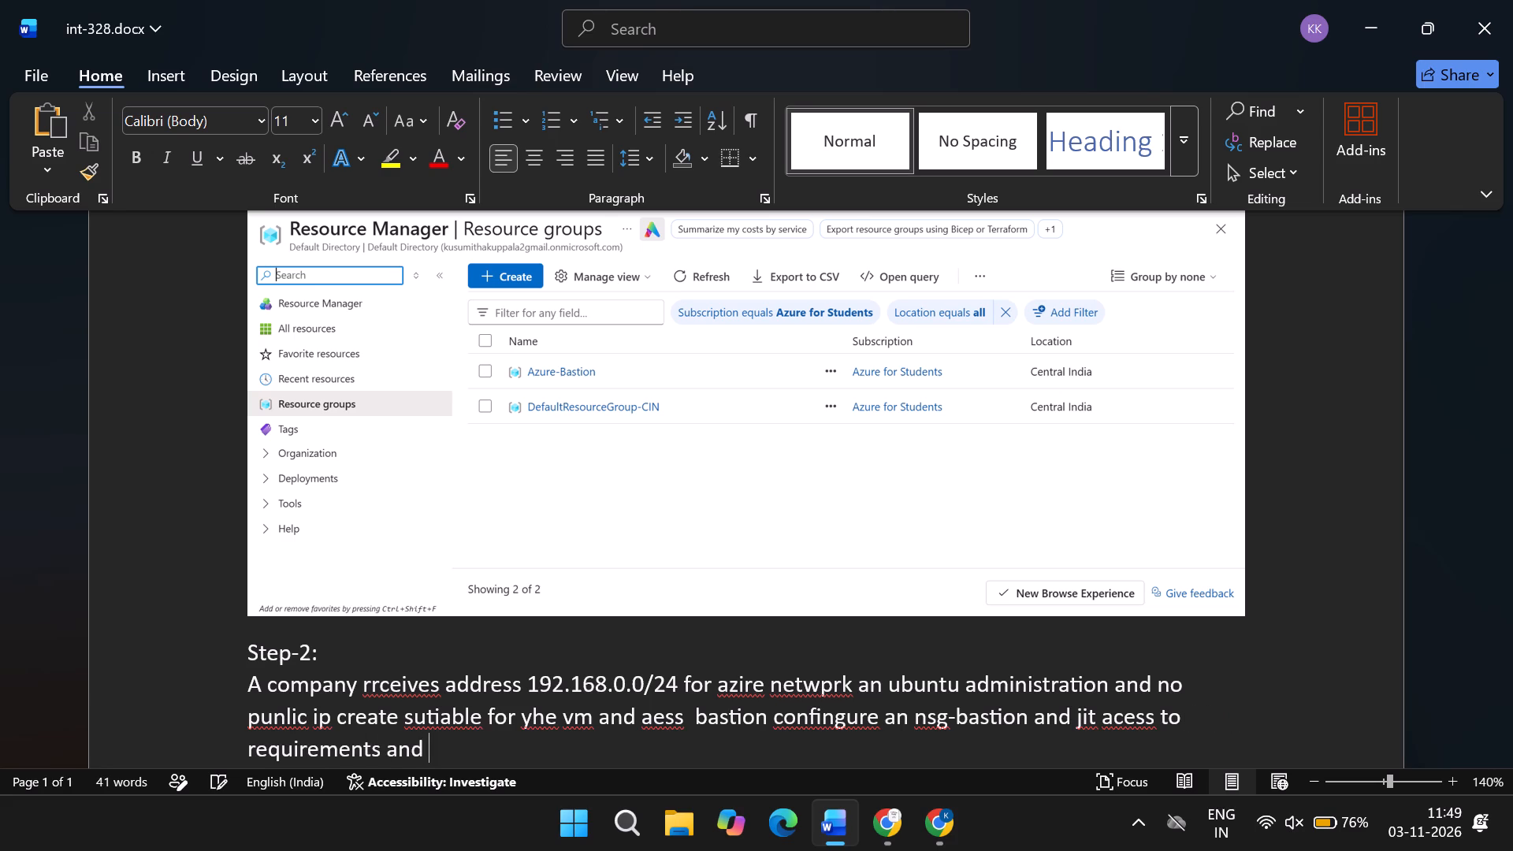
type("execute s")
key("BackSpace")
type("succesfullu")
scroll(903, 731, "up", 1)
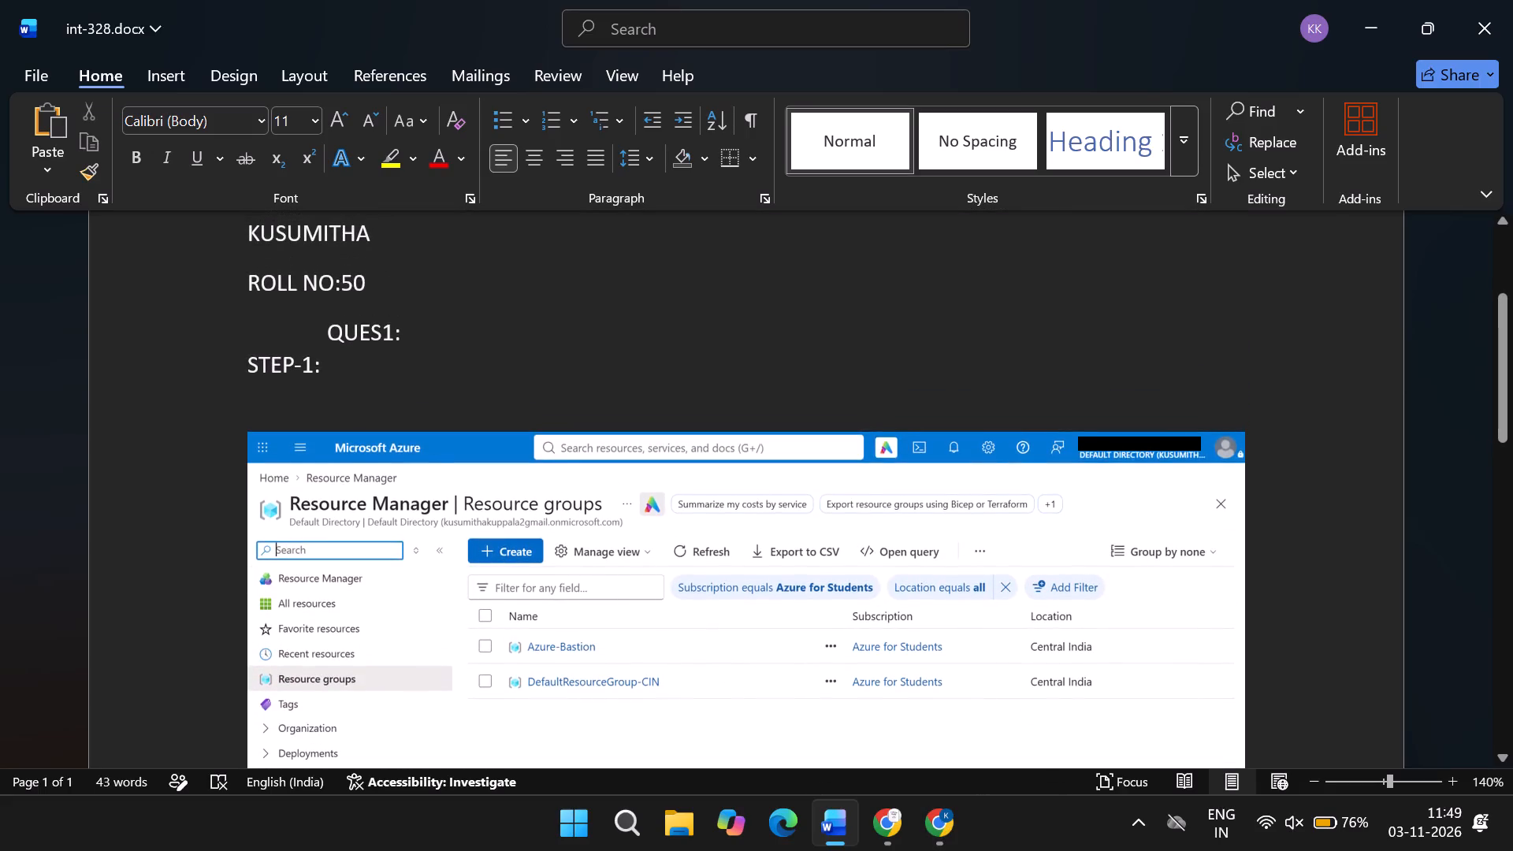
Switch to the Azure portal in Chrome and open Access control (IAM) for the Azure-Bastion resource group.
left_click(948, 825)
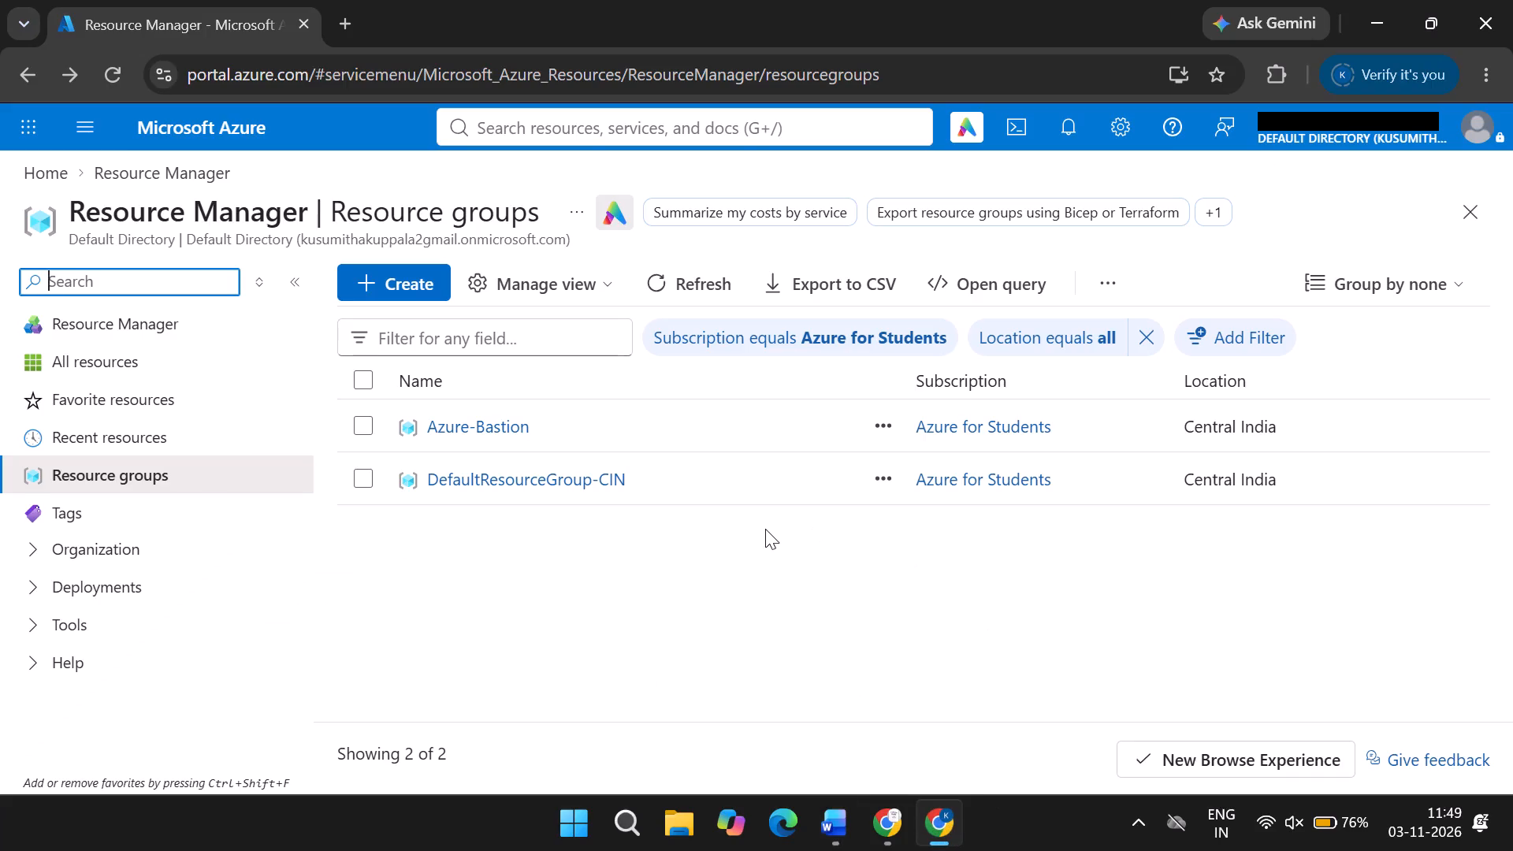
scroll(765, 529, "down", 2)
left_click(507, 434)
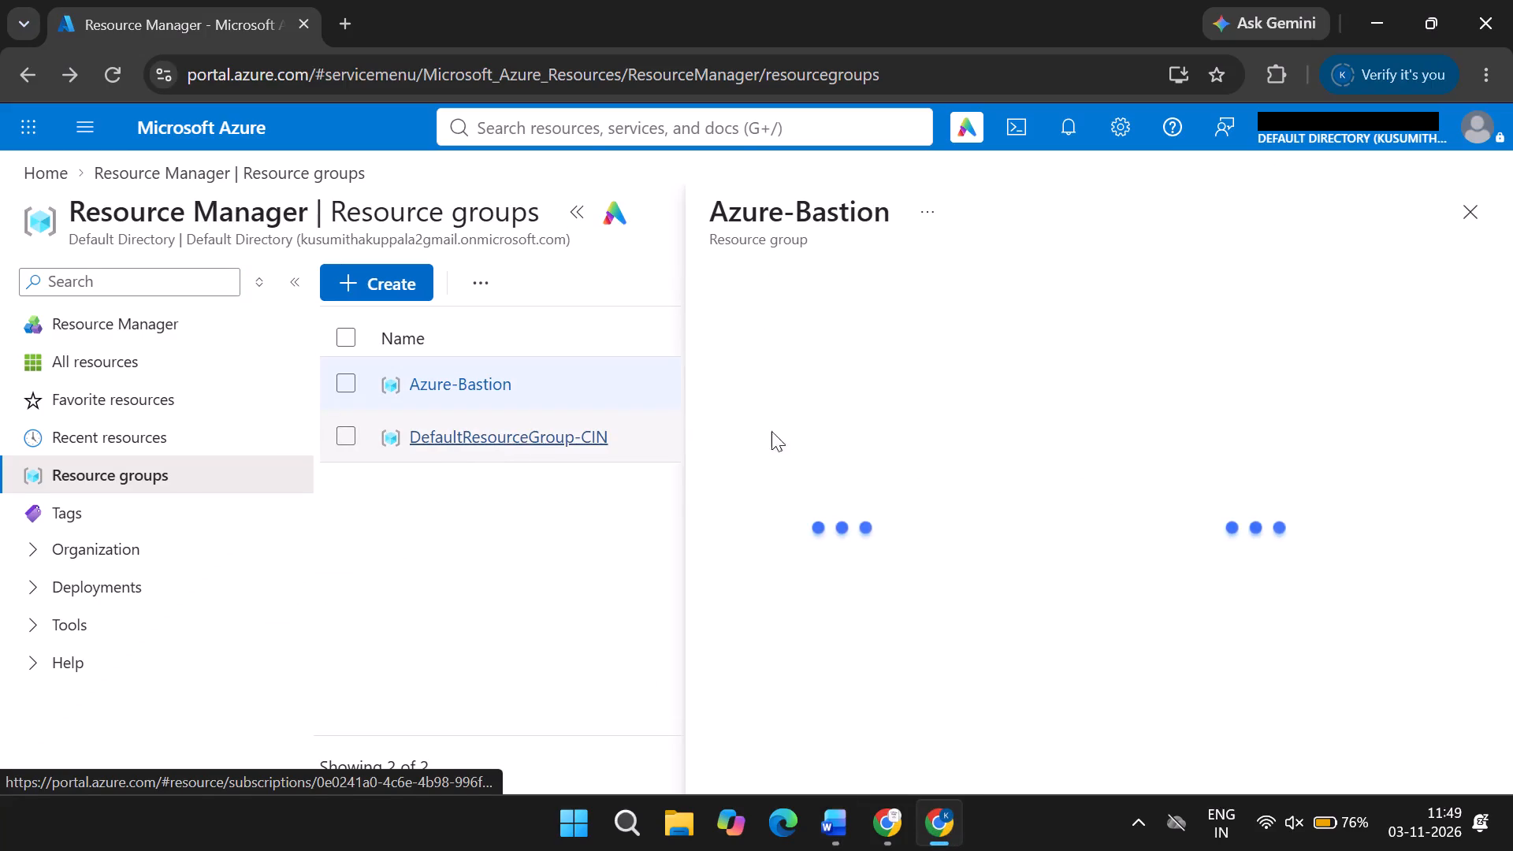
scroll(853, 503, "down", 1)
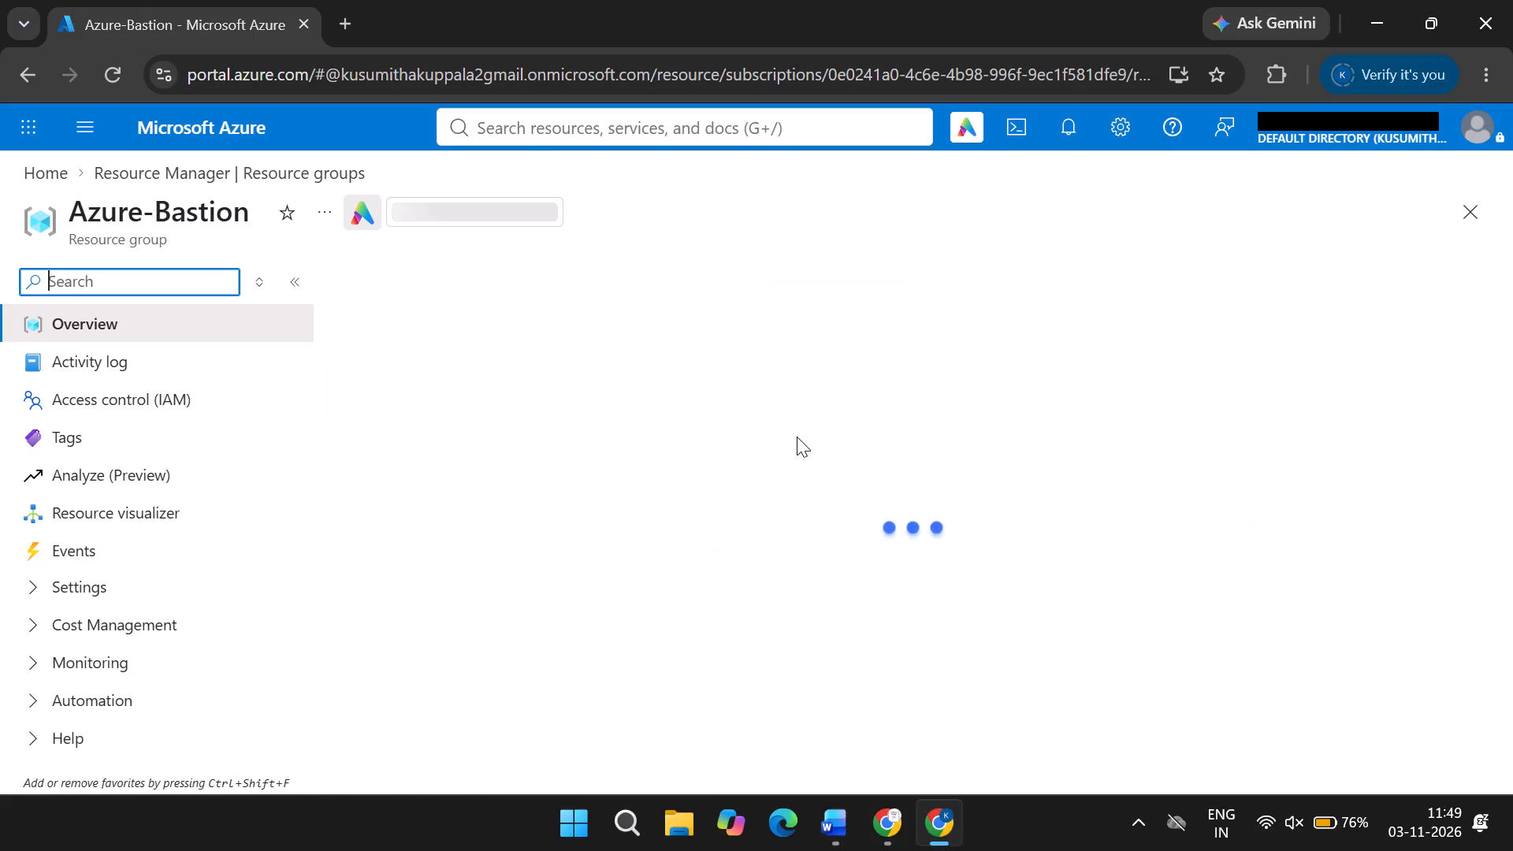
left_click(178, 403)
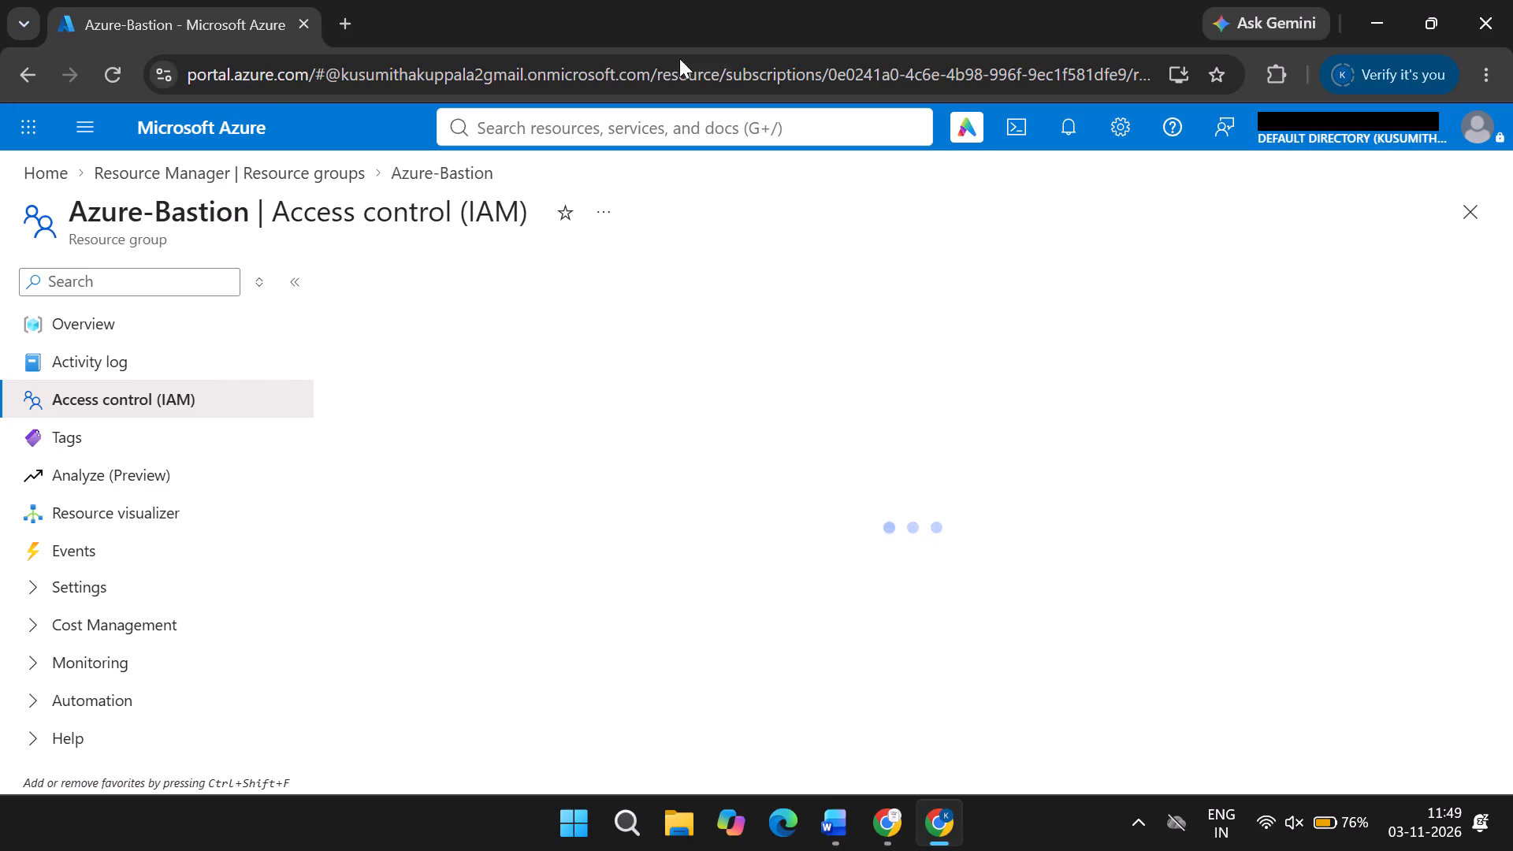
Return to the int-328 document in Word and extend the Step-2 description with "and ssh -port 22 (0.0.0.0.0)".
left_click(898, 831)
left_click(893, 838)
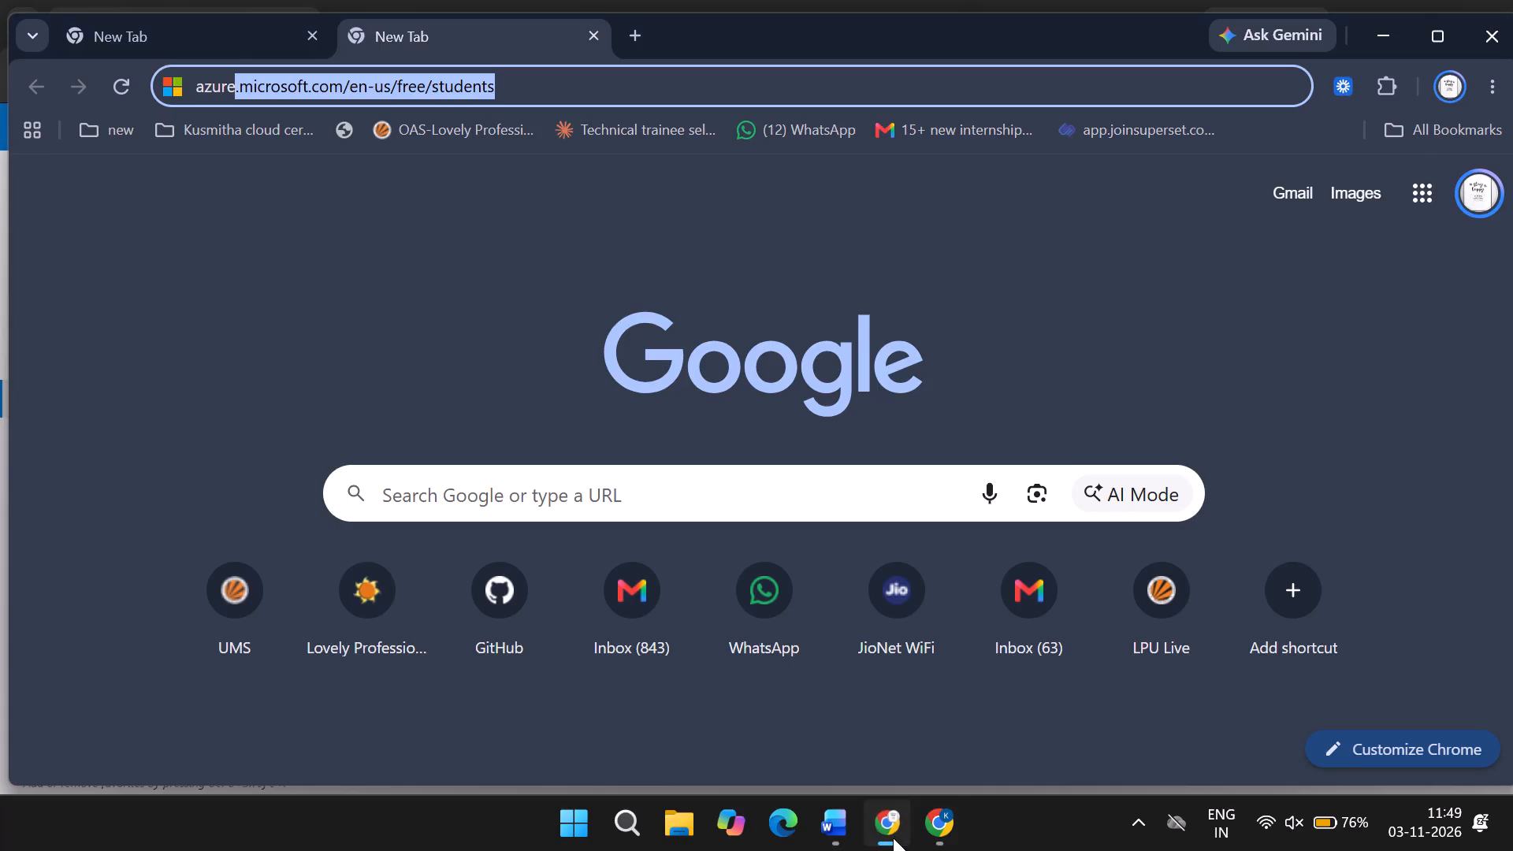
left_click(865, 830)
left_click(831, 827)
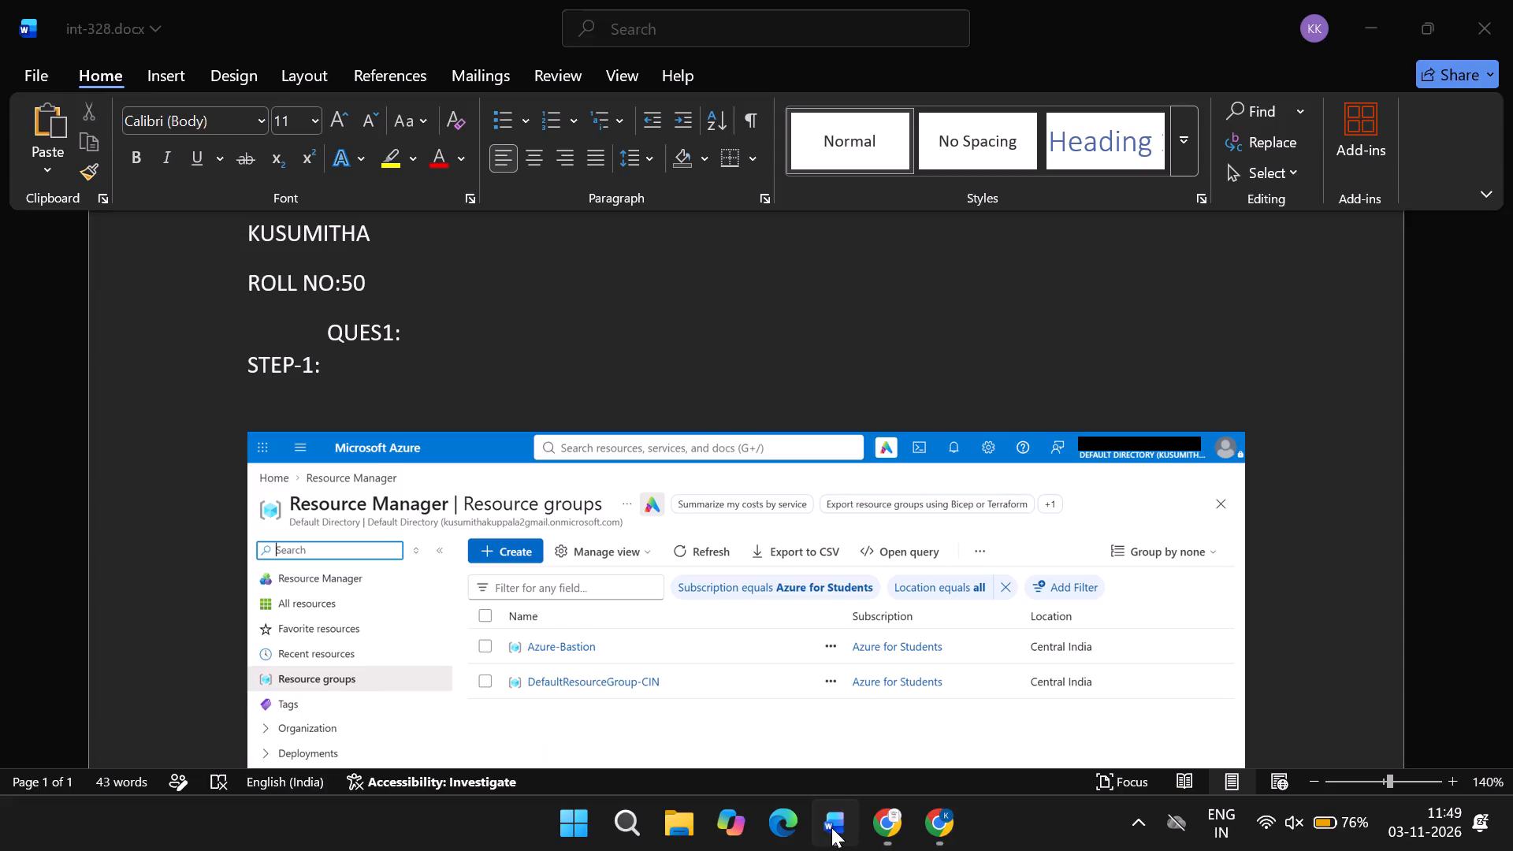
scroll(950, 685, "down", 2)
left_click(829, 616)
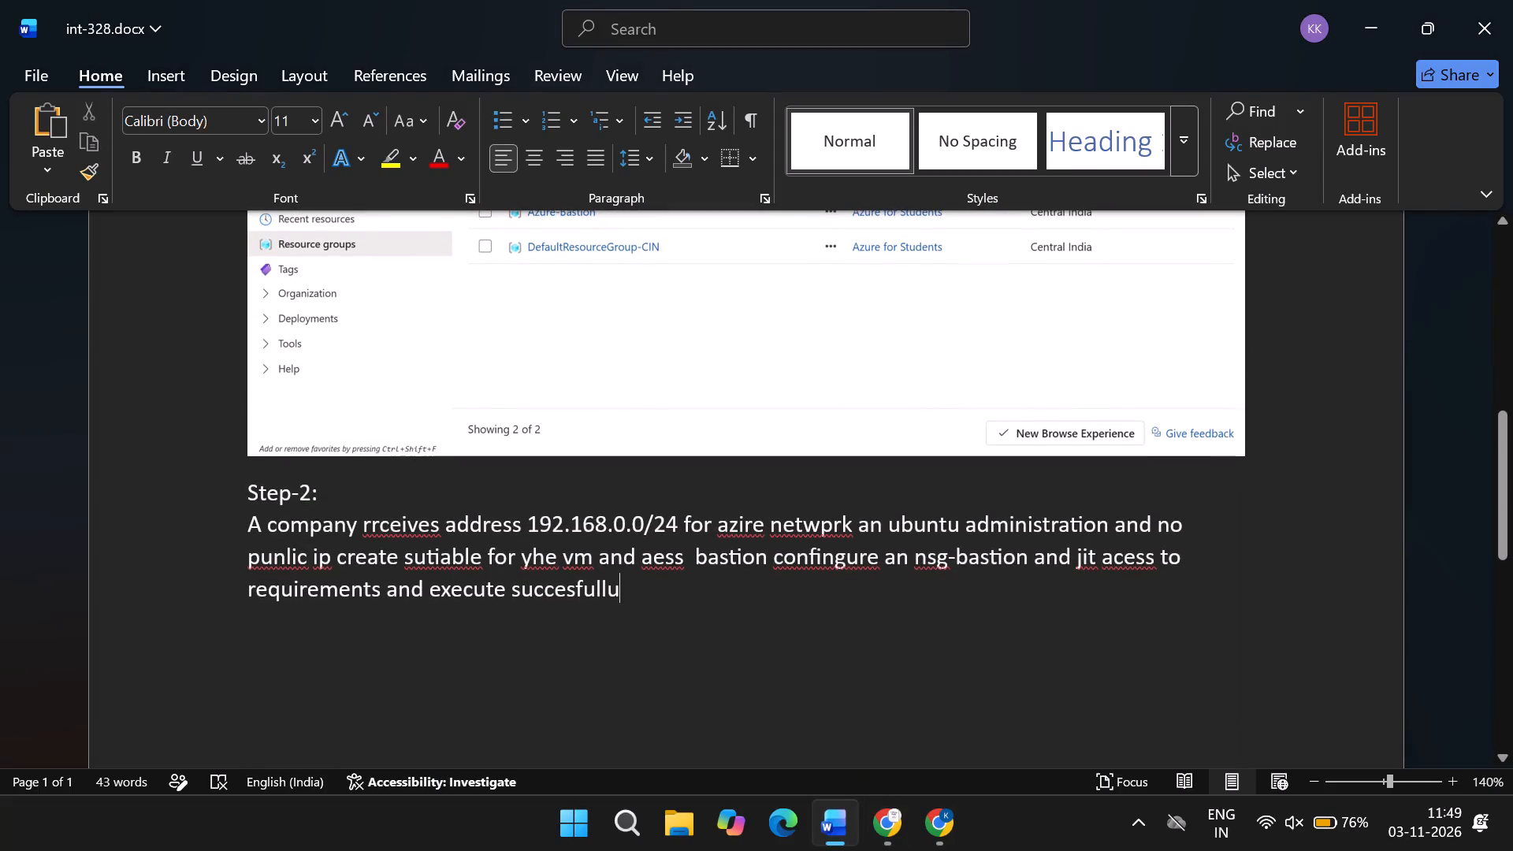
key("space")
type("and ssh -port 22")
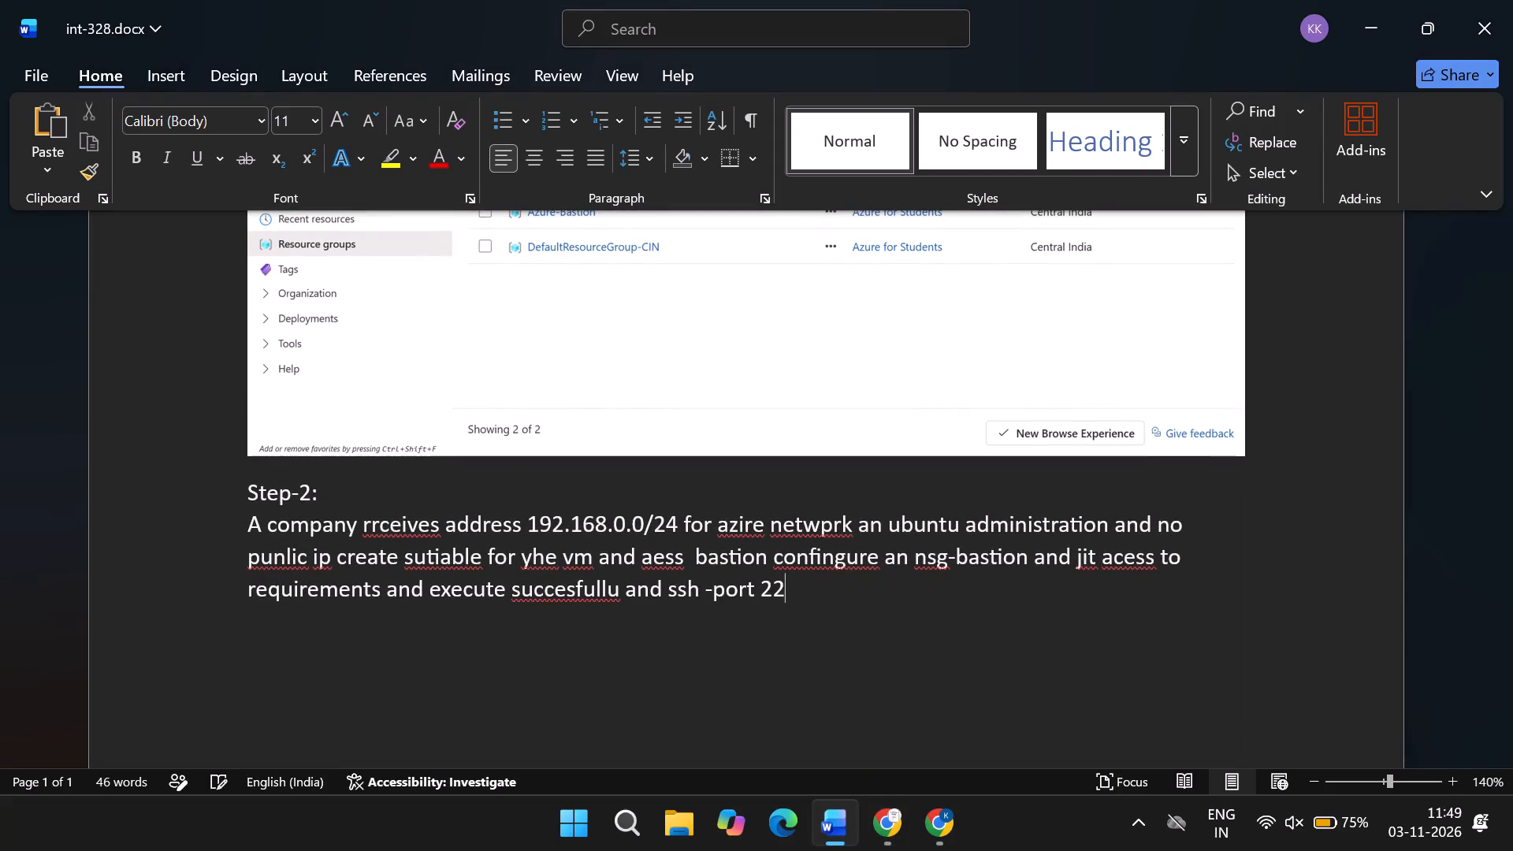
key("space")
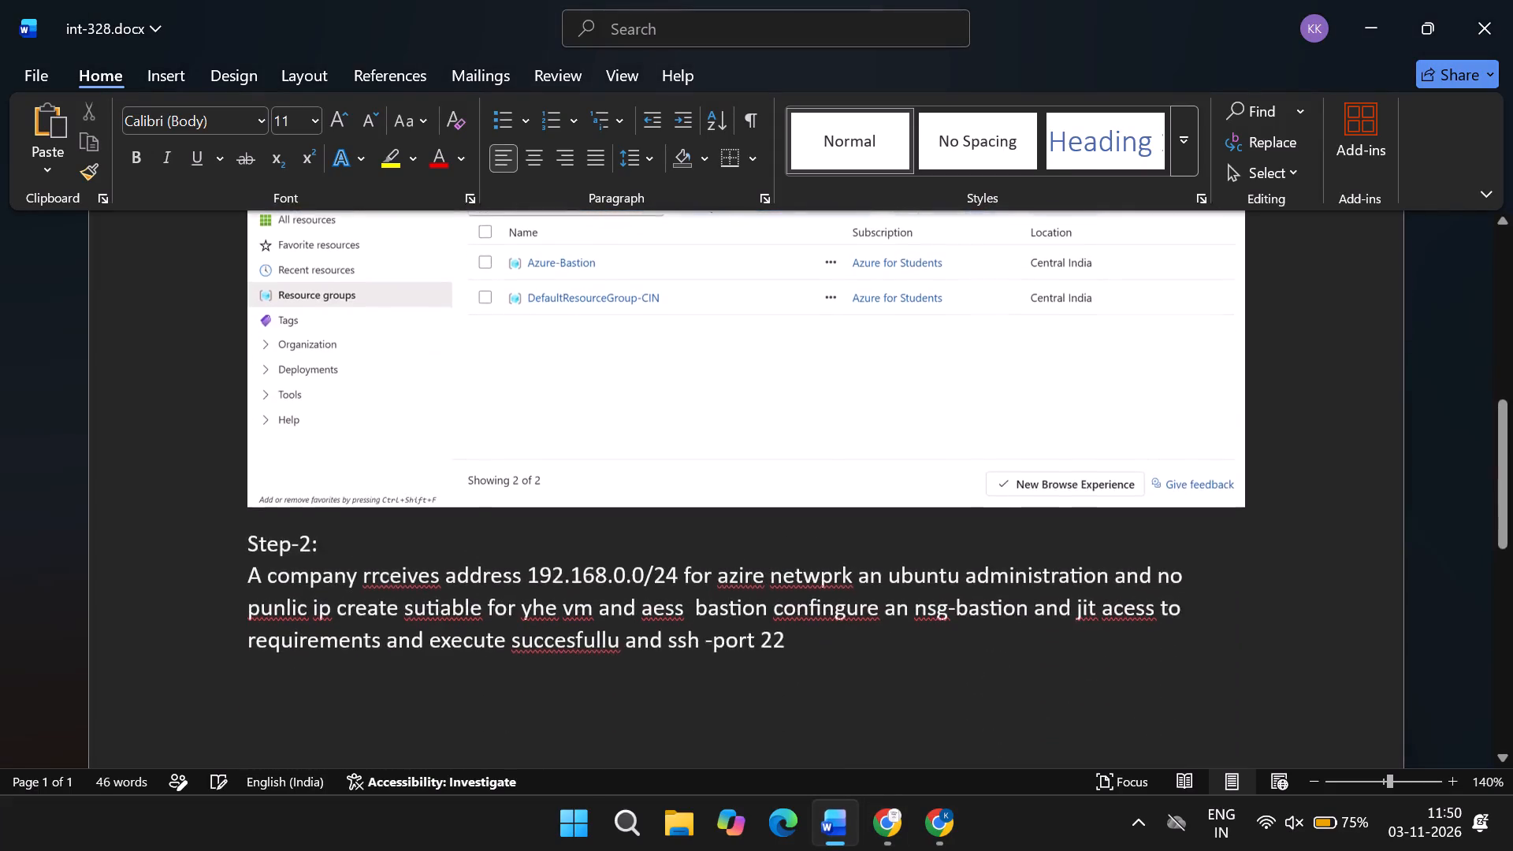
type("(0.0.0.0.0)")
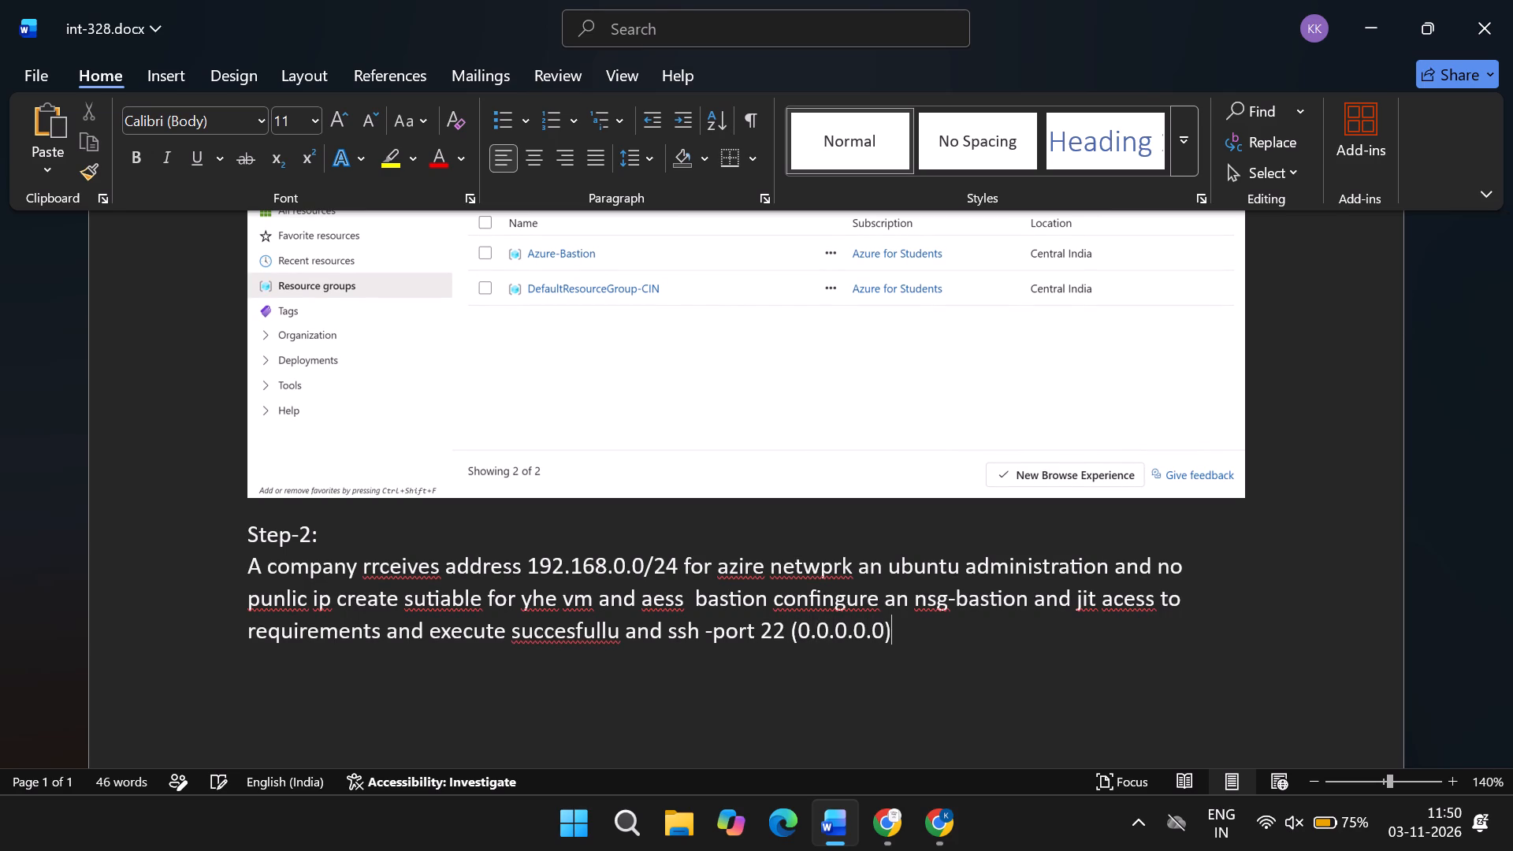
key("space")
scroll(829, 616, "up", 1)
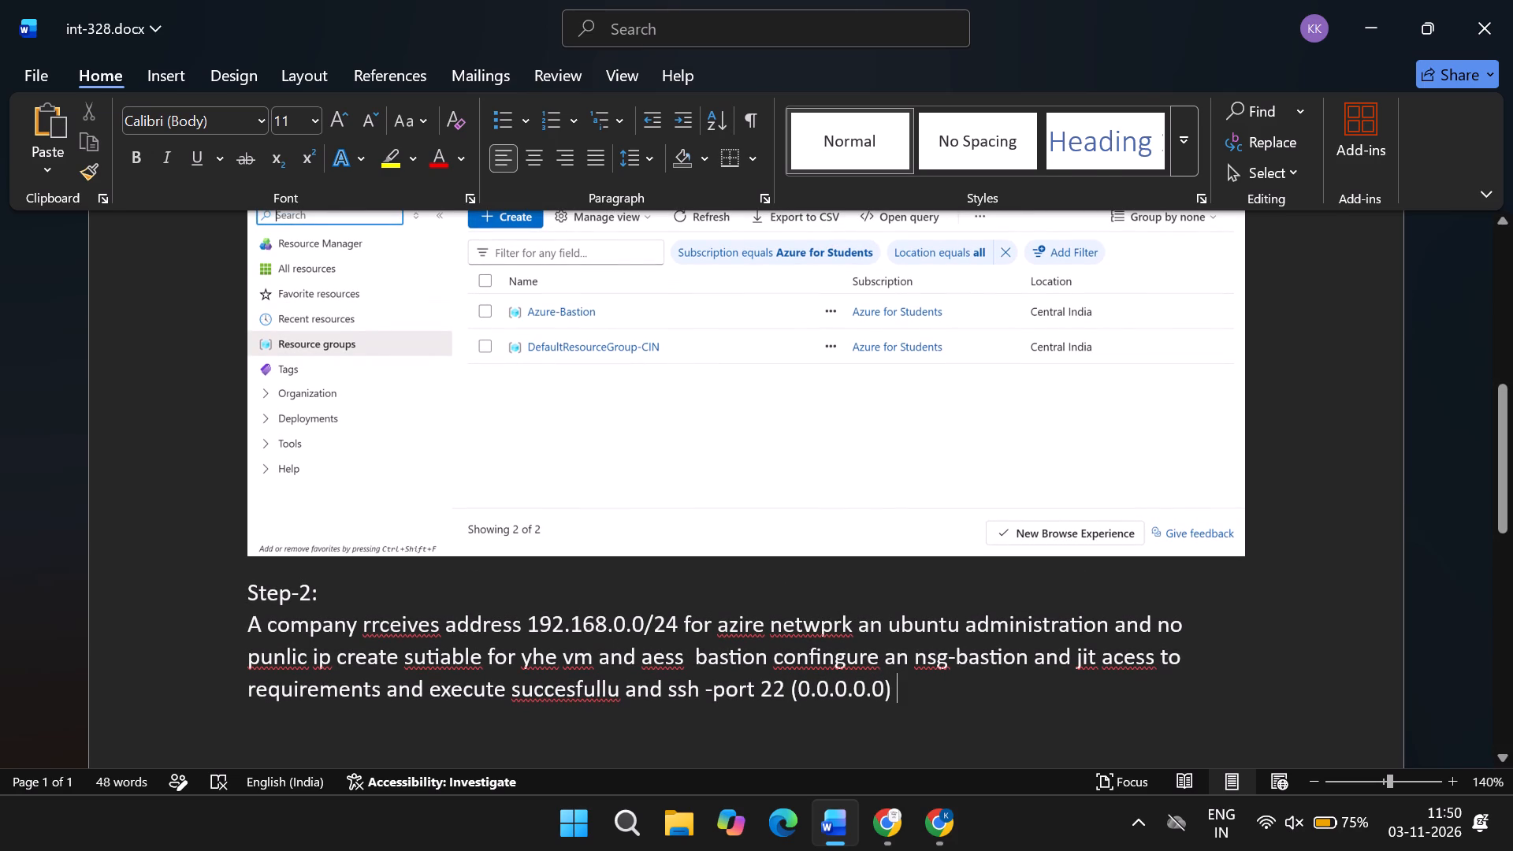
Finish the Step-2 description with "permanently between th e vm".
scroll(846, 608, "down", 1)
key("space")
type("permanently")
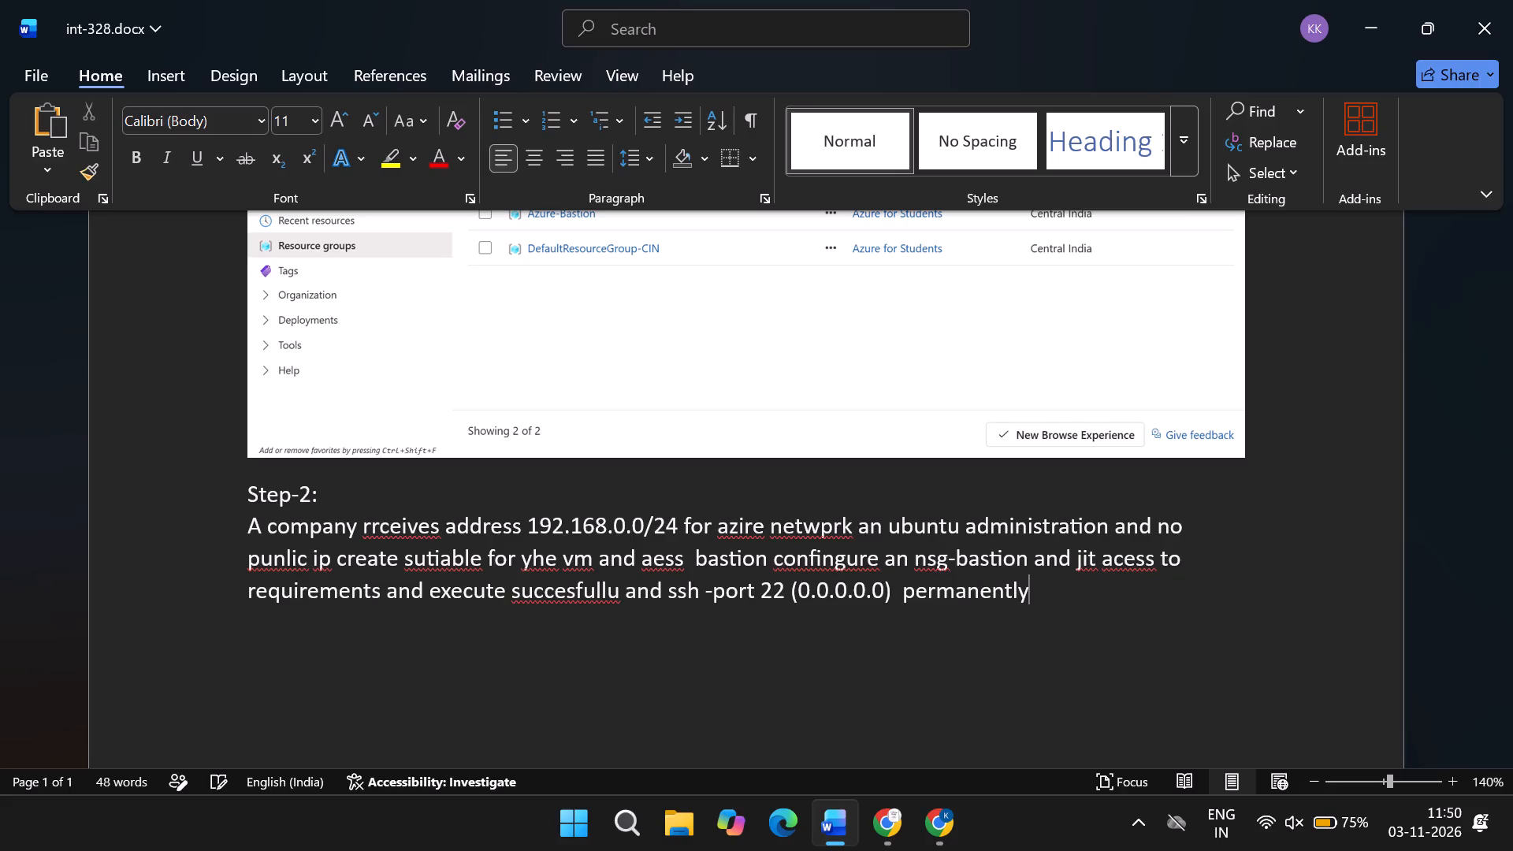
key("space")
type("between th e vm")
key("space")
scroll(846, 608, "up", 2)
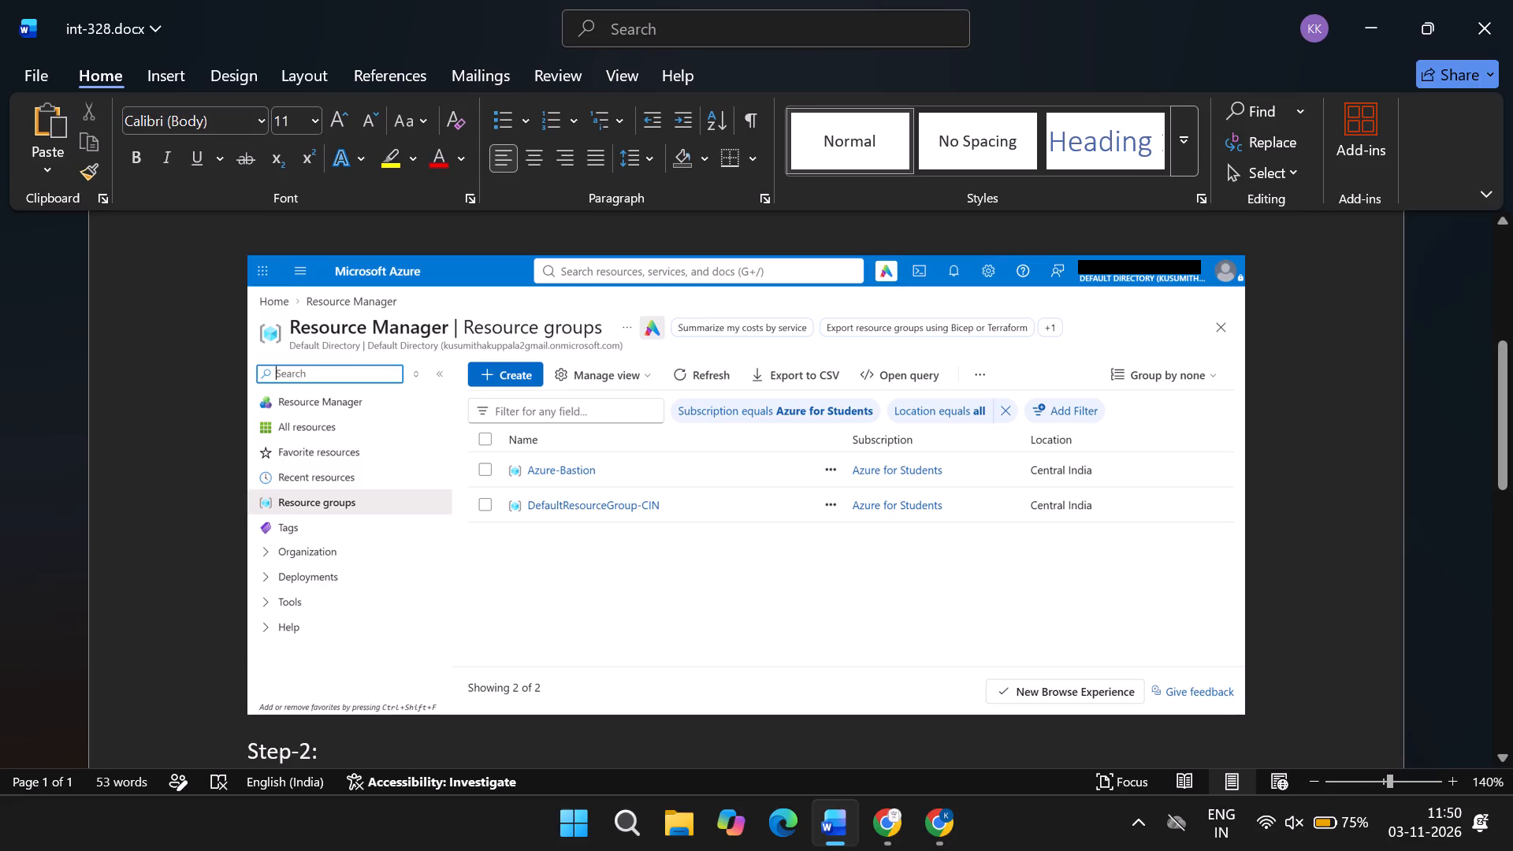
scroll(850, 587, "up", 1)
scroll(823, 569, "down", 1)
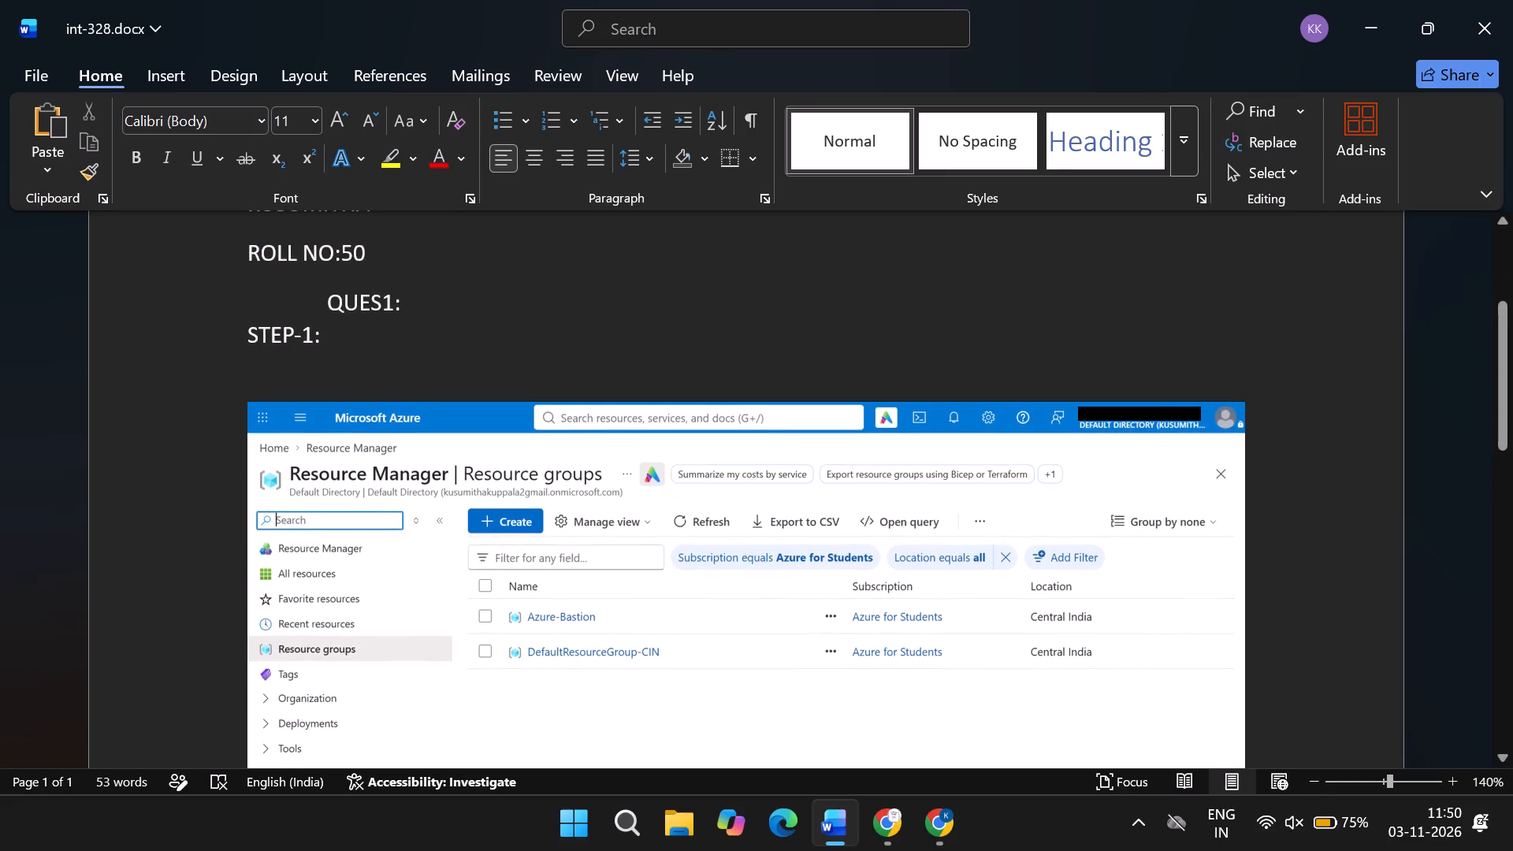
scroll(823, 569, "up", 1)
Switch to the Azure portal in Chrome, search for "virtual" and open the Virtual machines service.
left_click(961, 847)
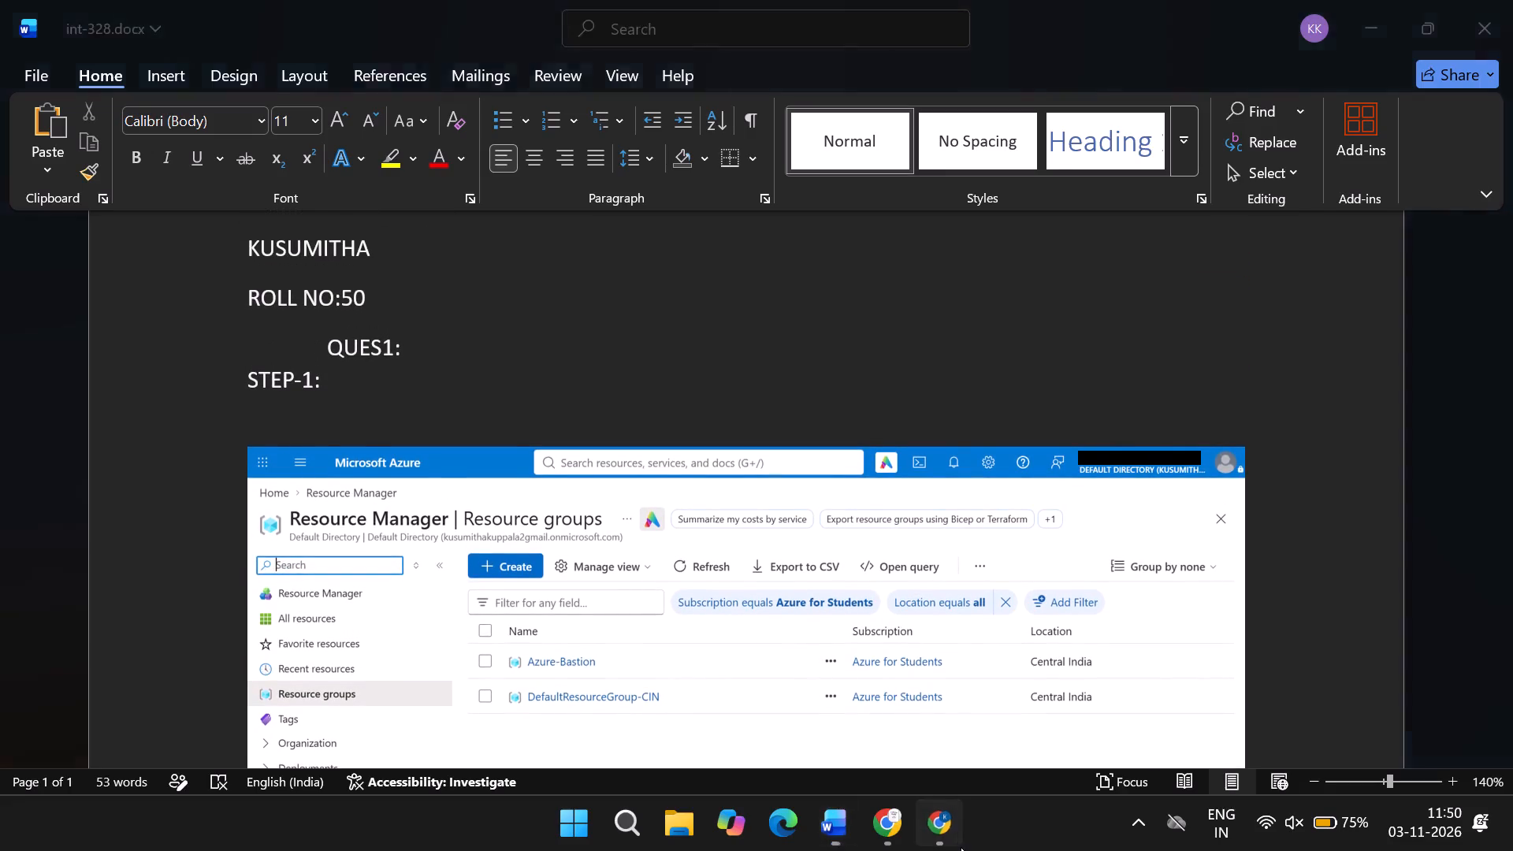
left_click(545, 125)
type("virtual")
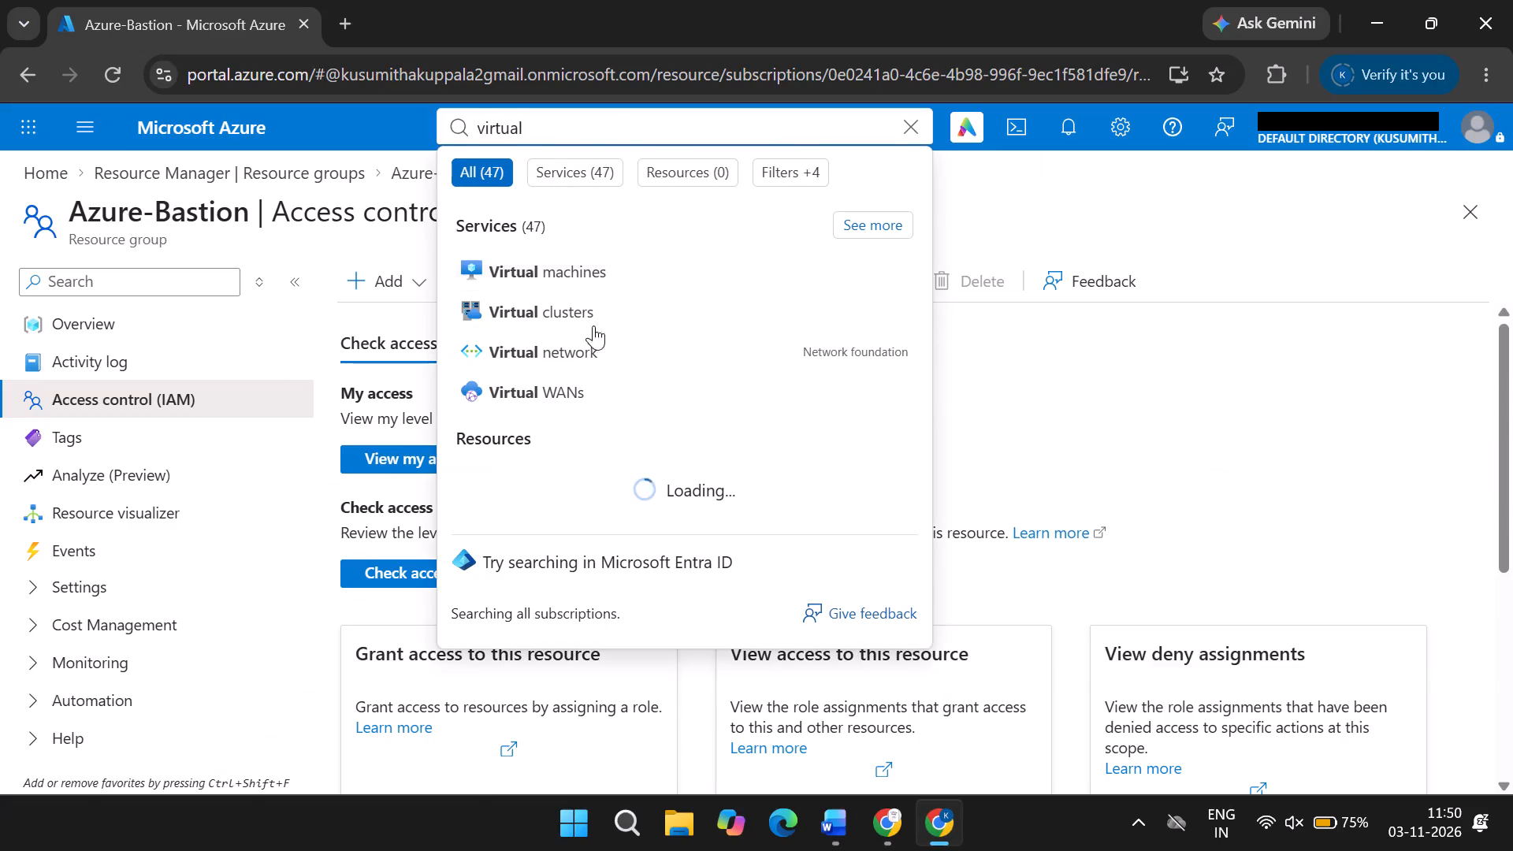
left_click(595, 286)
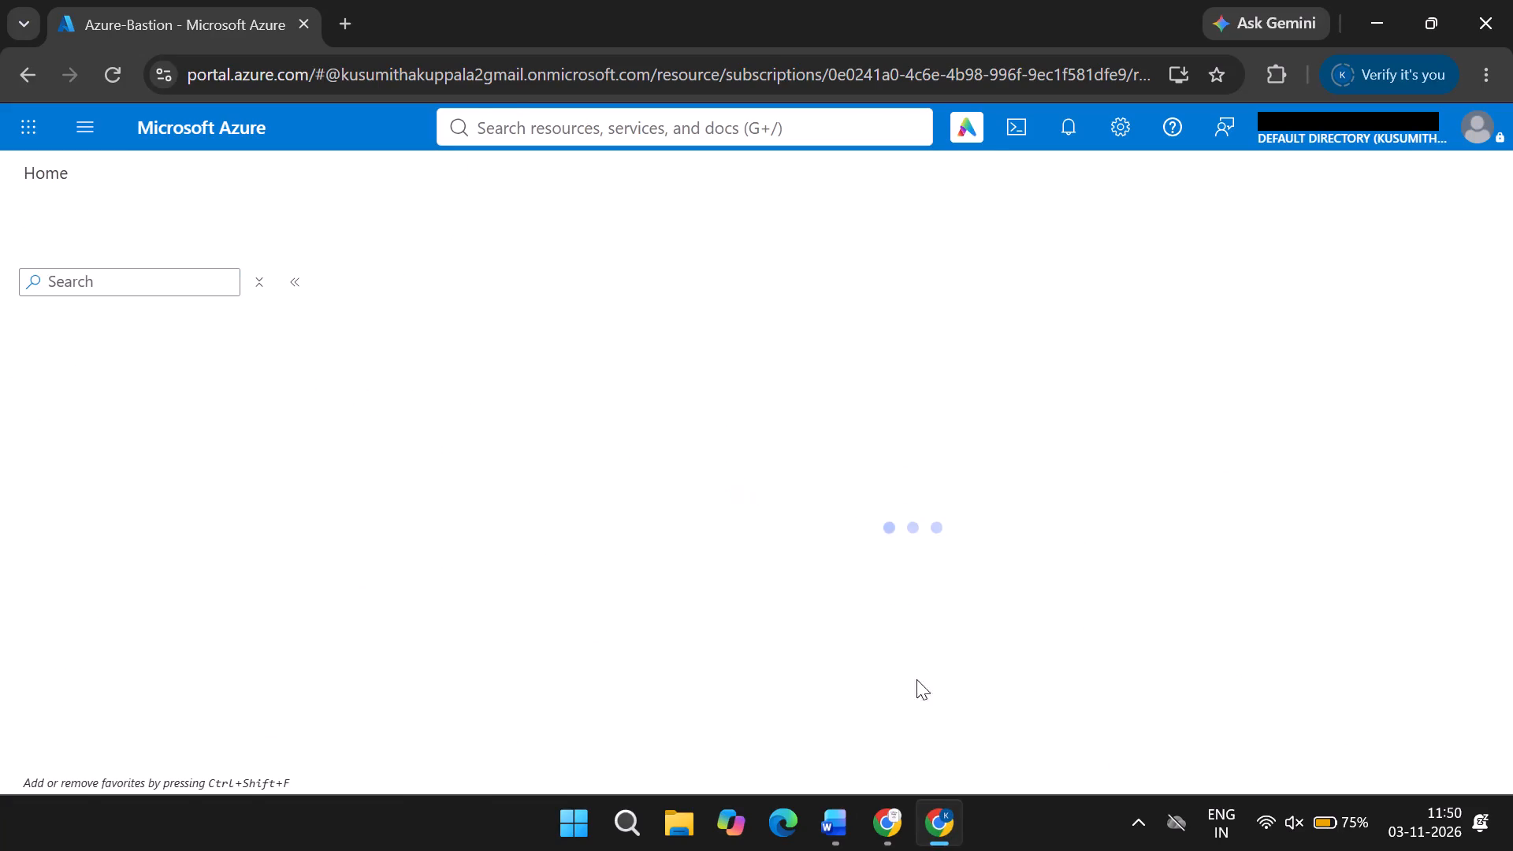
Back in Word, copy the whole scenario paragraph under Step-2 and delete it, leaving the heading.
left_click(835, 813)
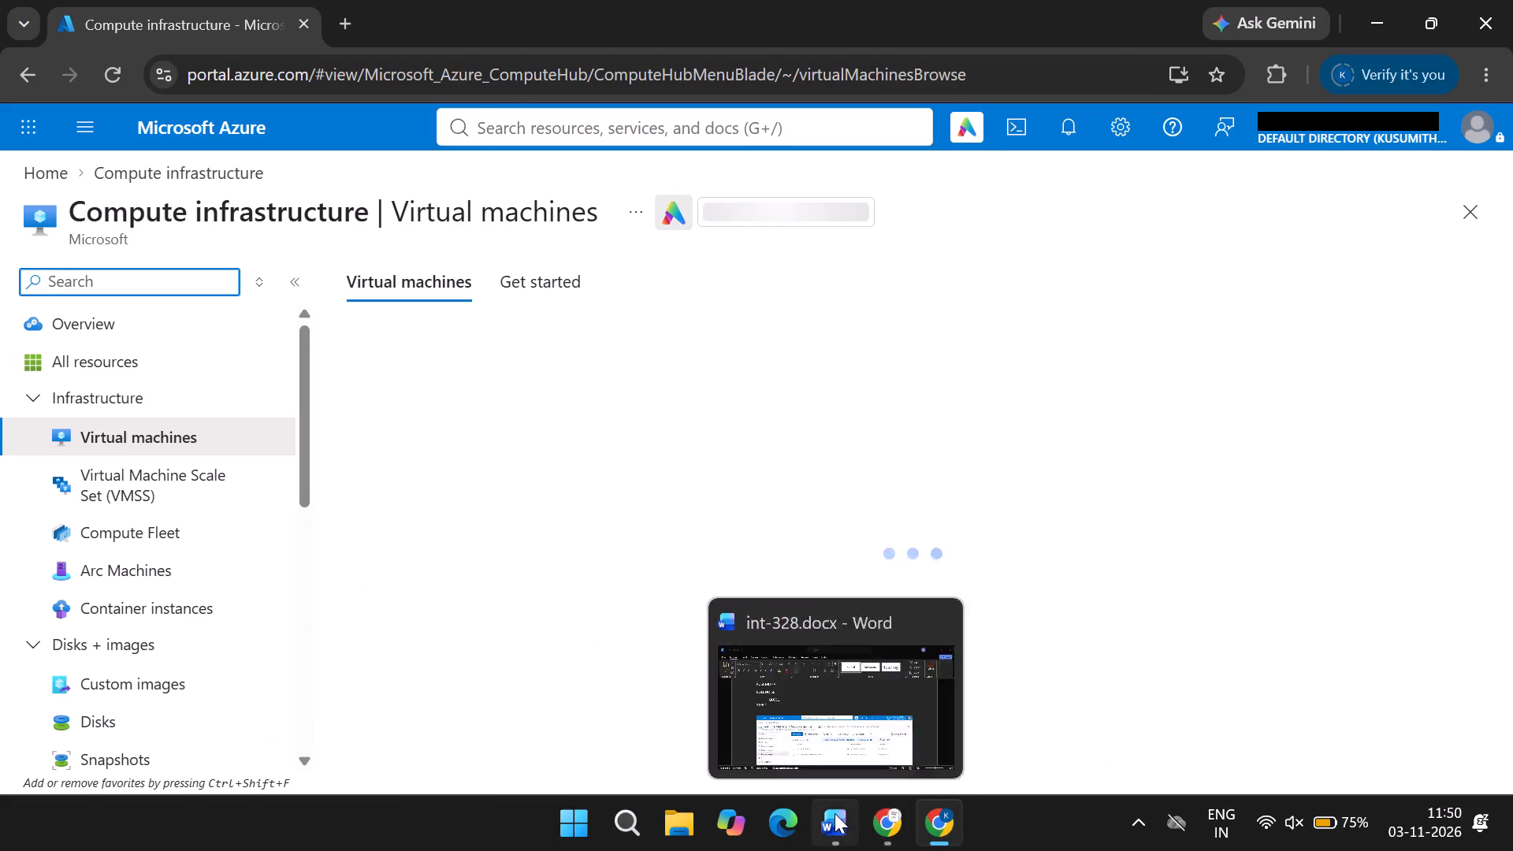
scroll(646, 628, "down", 3)
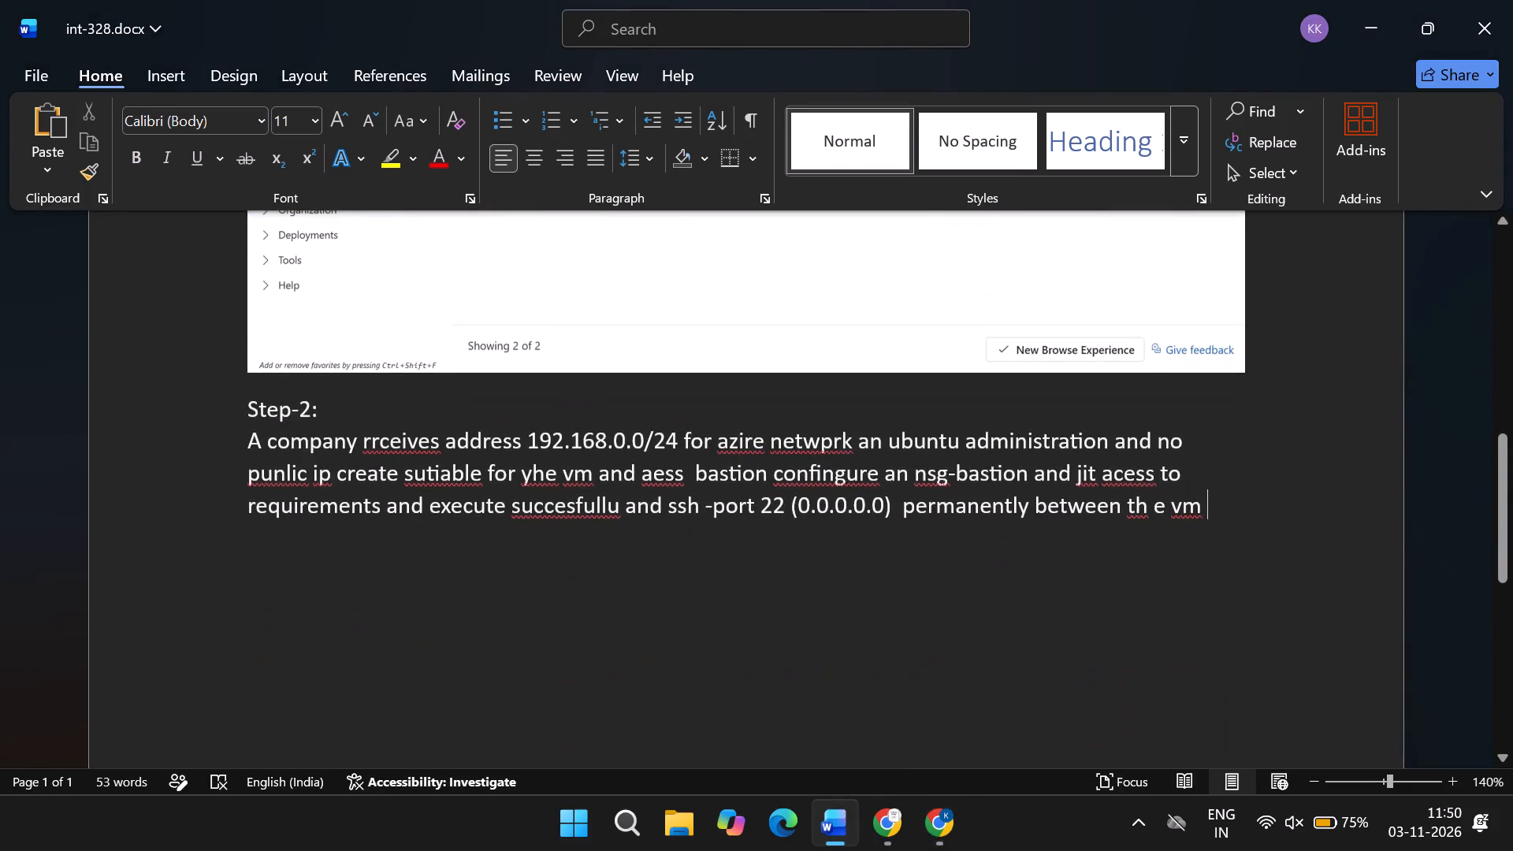
left_click_drag(240, 437, 1258, 531)
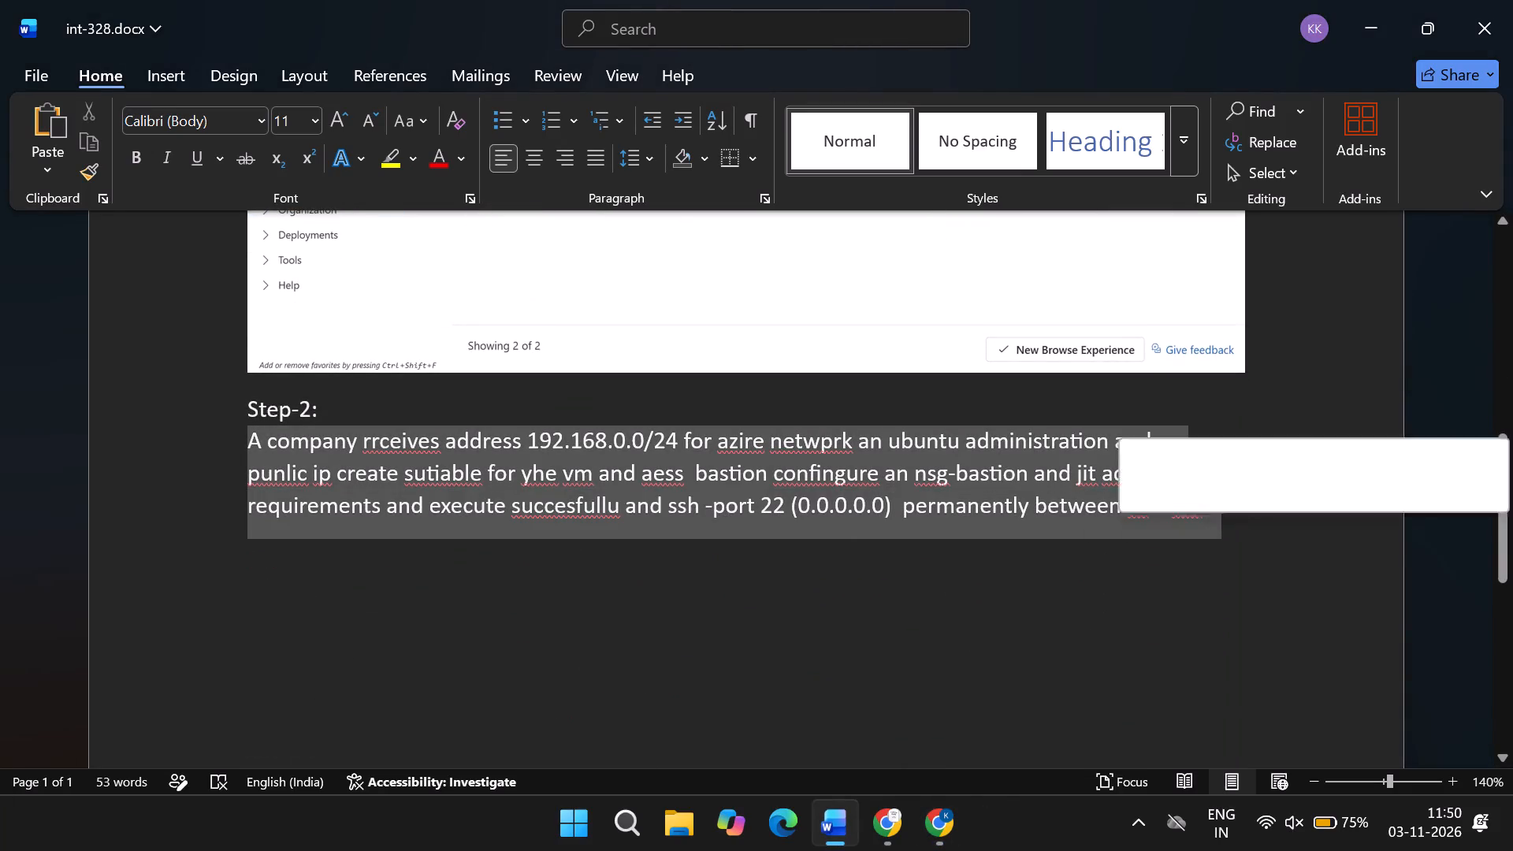
key("ctrl+c")
key("BackSpace")
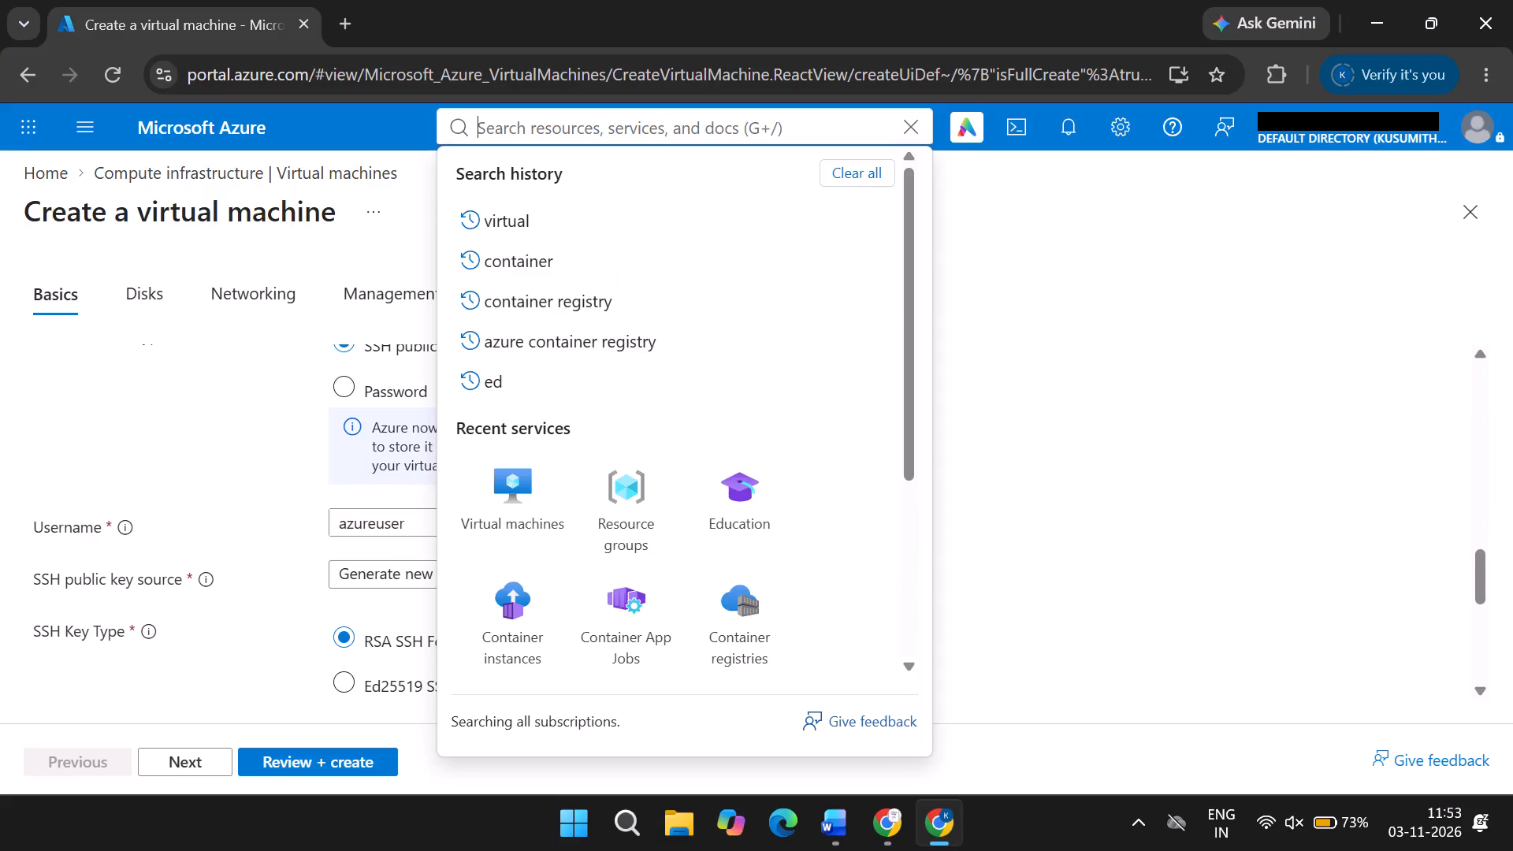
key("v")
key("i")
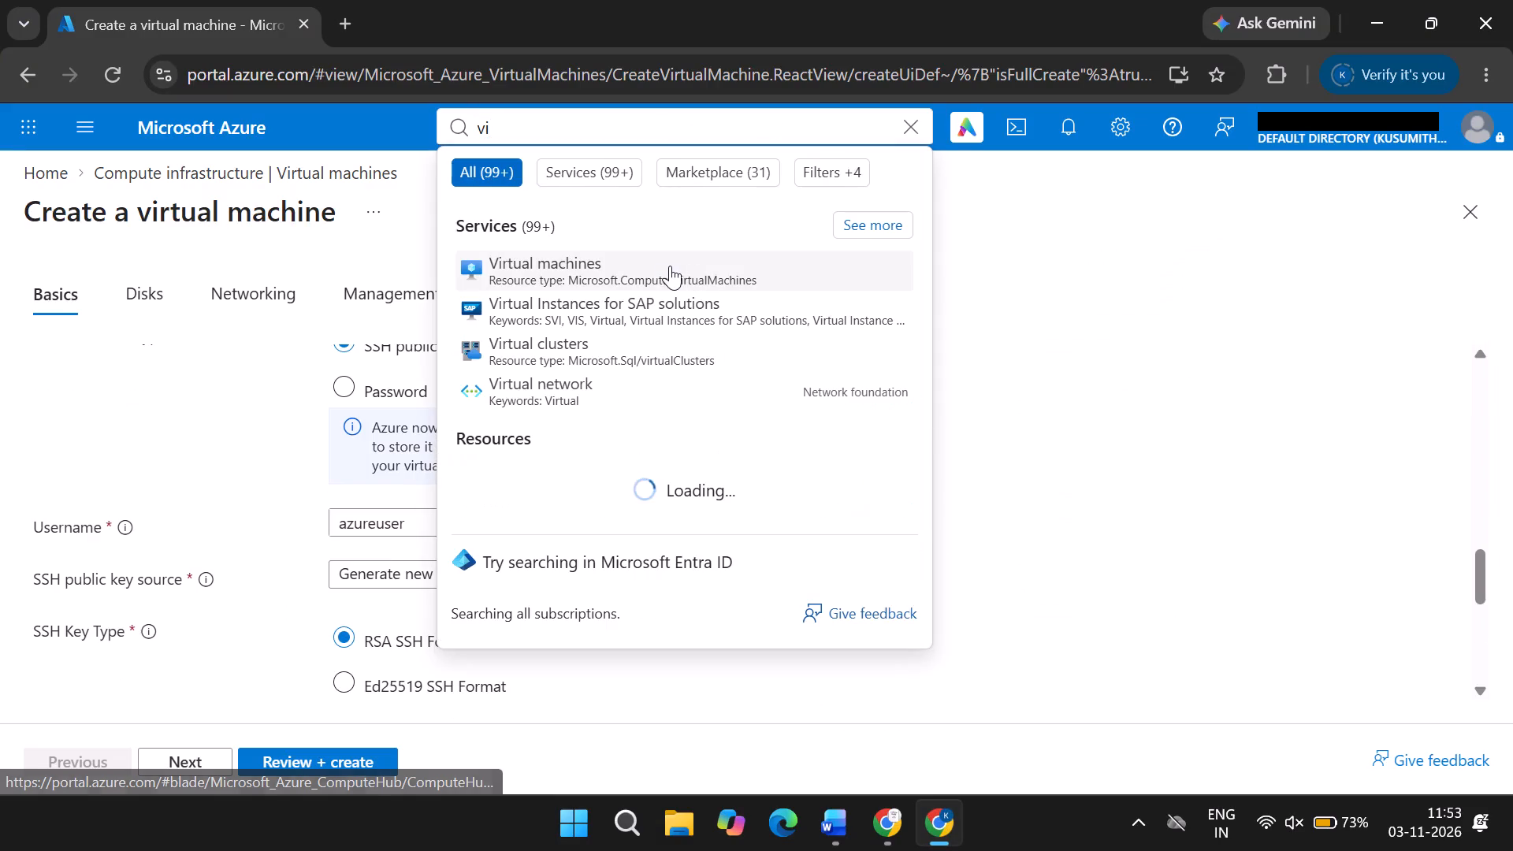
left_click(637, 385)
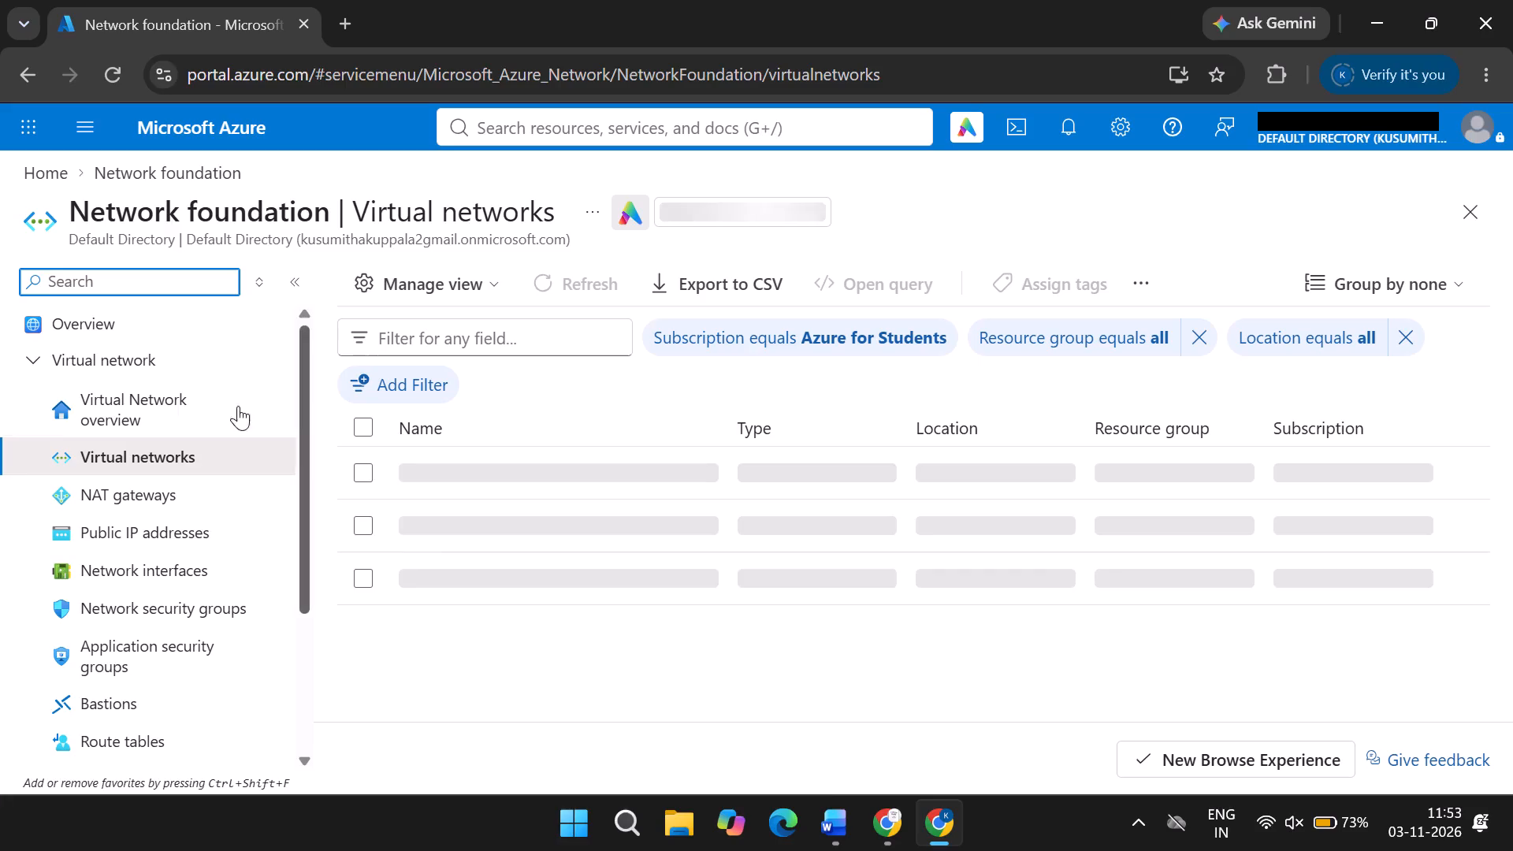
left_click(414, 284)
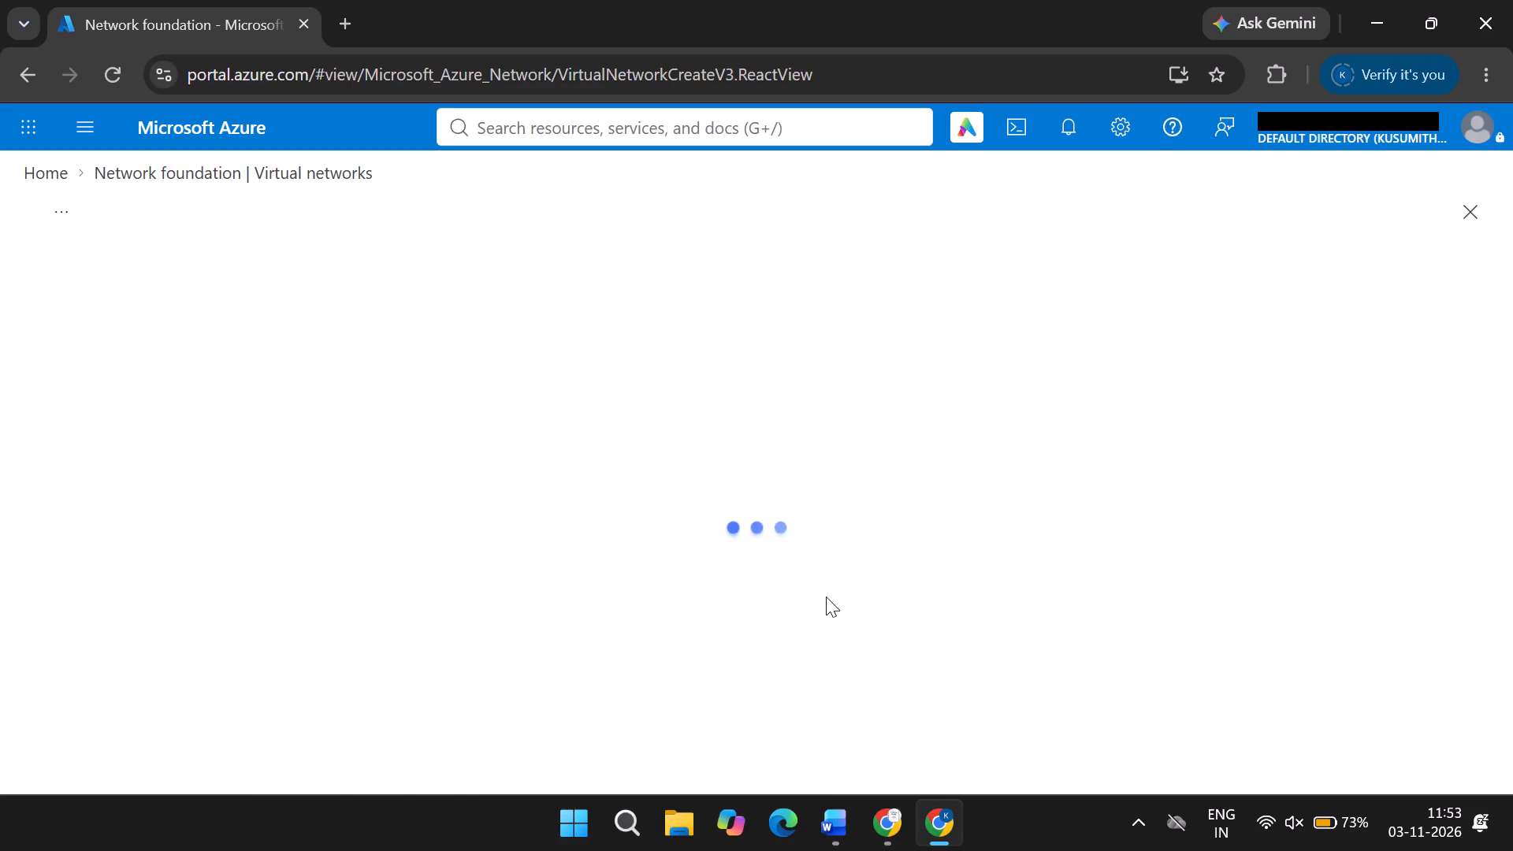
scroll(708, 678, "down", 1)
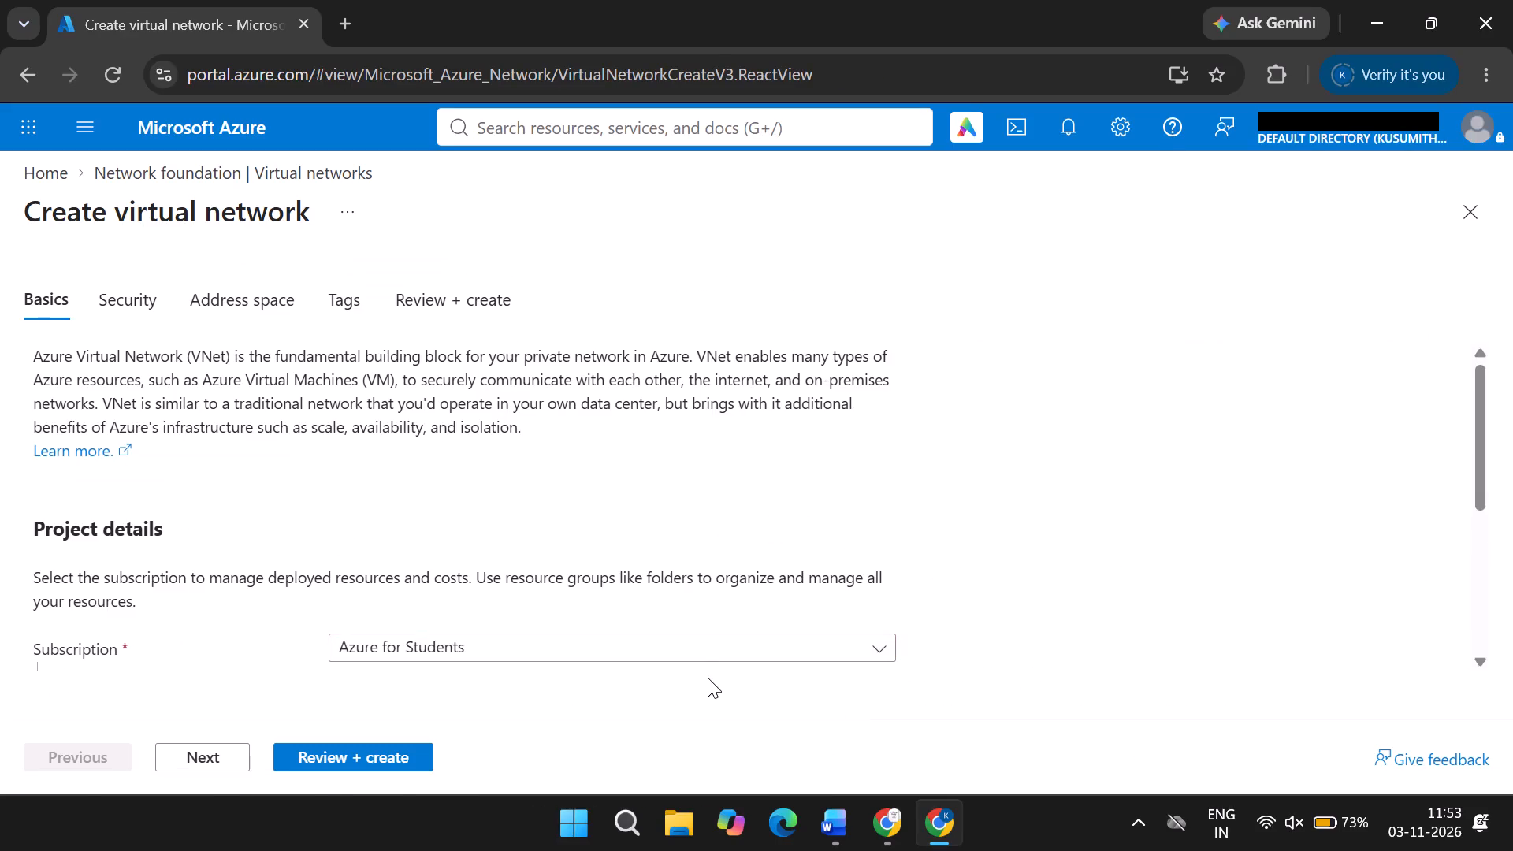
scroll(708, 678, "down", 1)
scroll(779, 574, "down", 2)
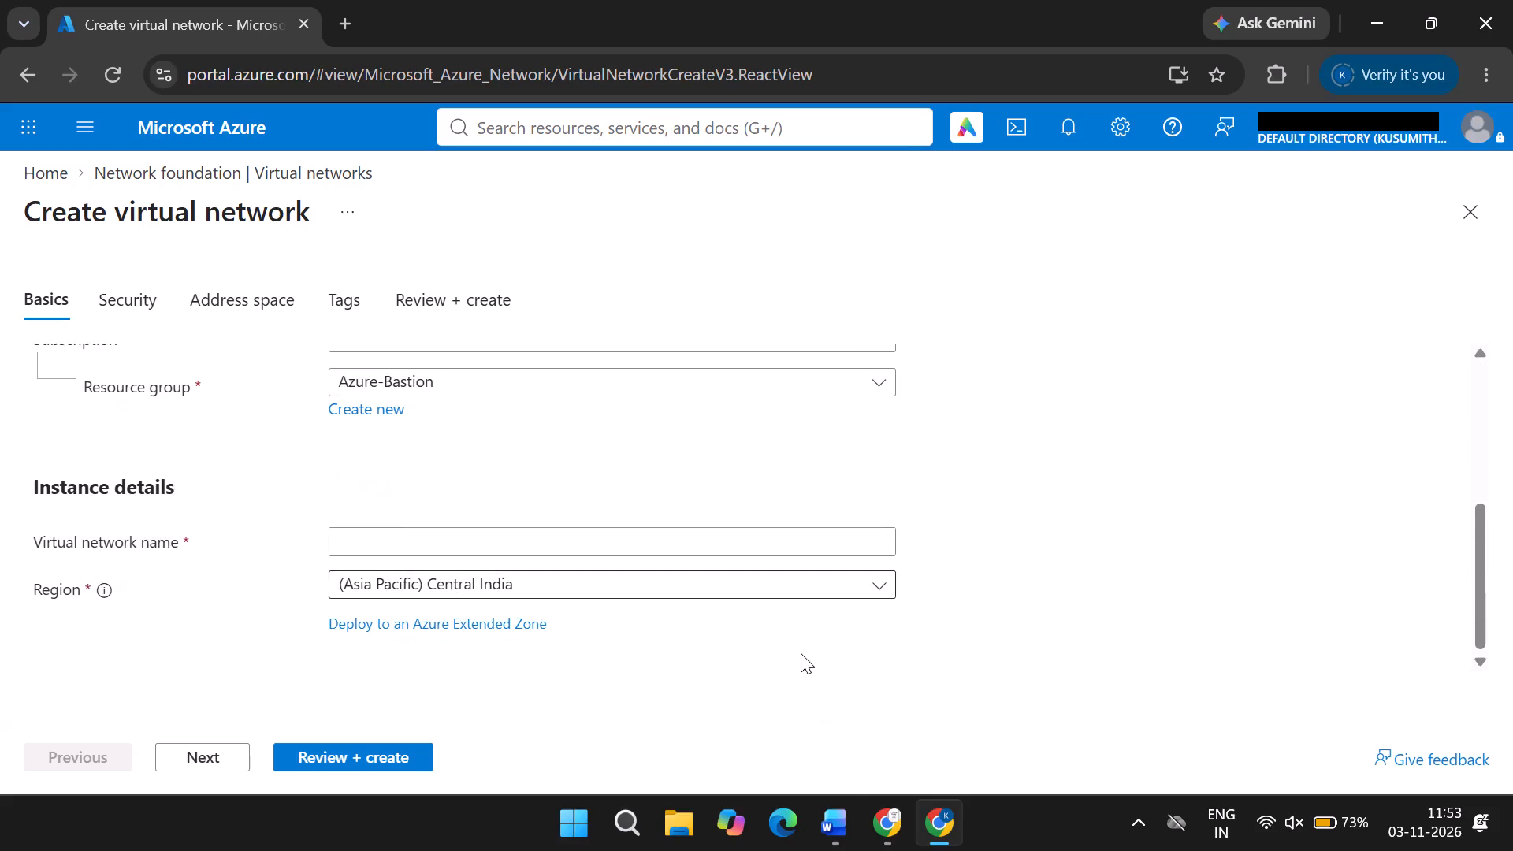
Switch to Word and check the int-328 report.
left_click(835, 838)
scroll(665, 511, "up", 3)
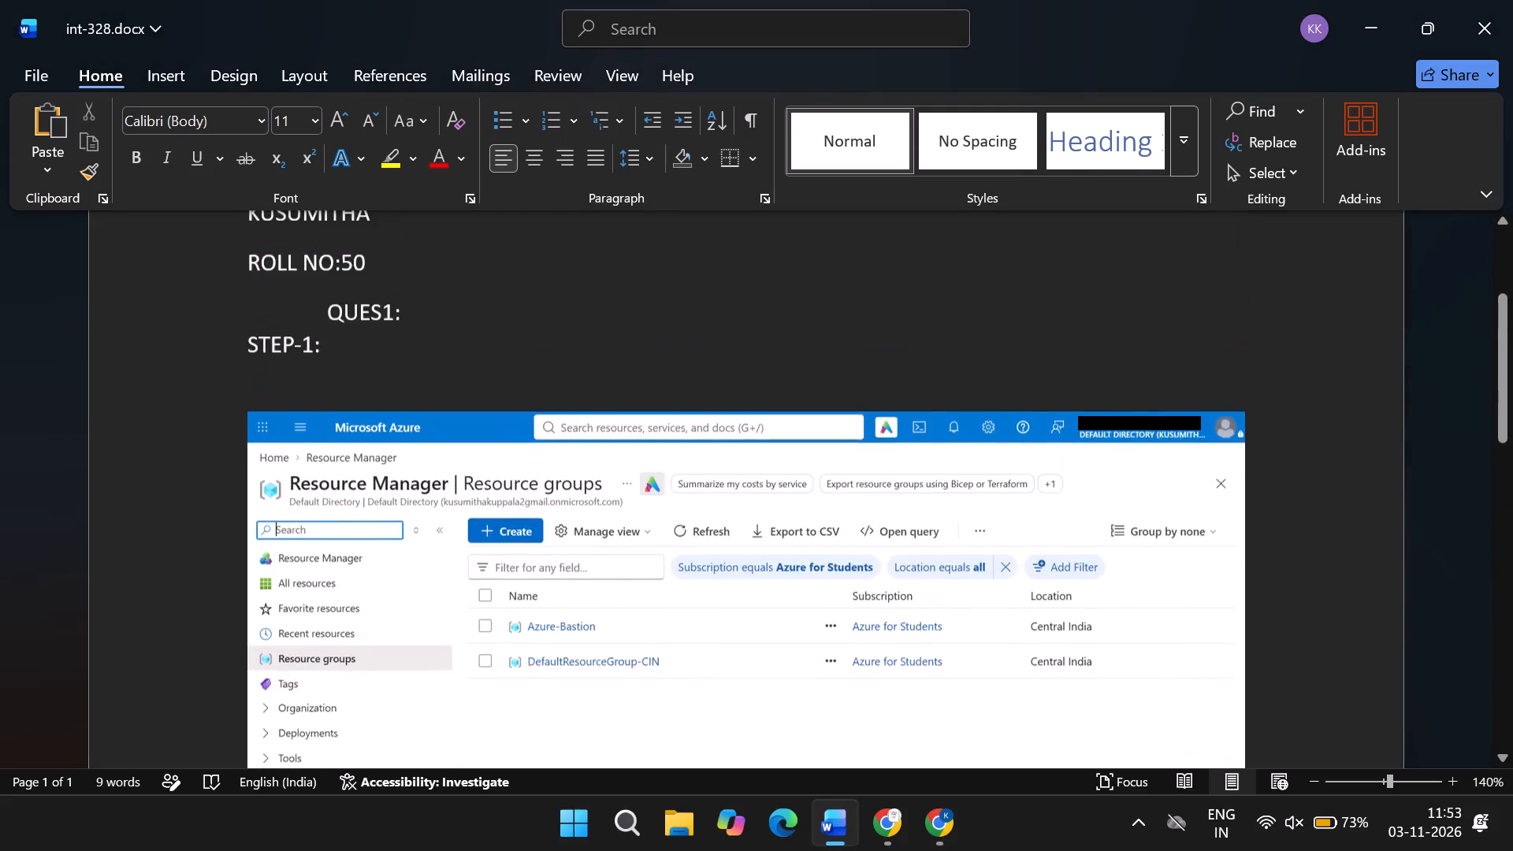
Cut the Azure resource groups screenshot from under the STEP-1 heading in the report.
left_click(649, 501)
right_click(649, 501)
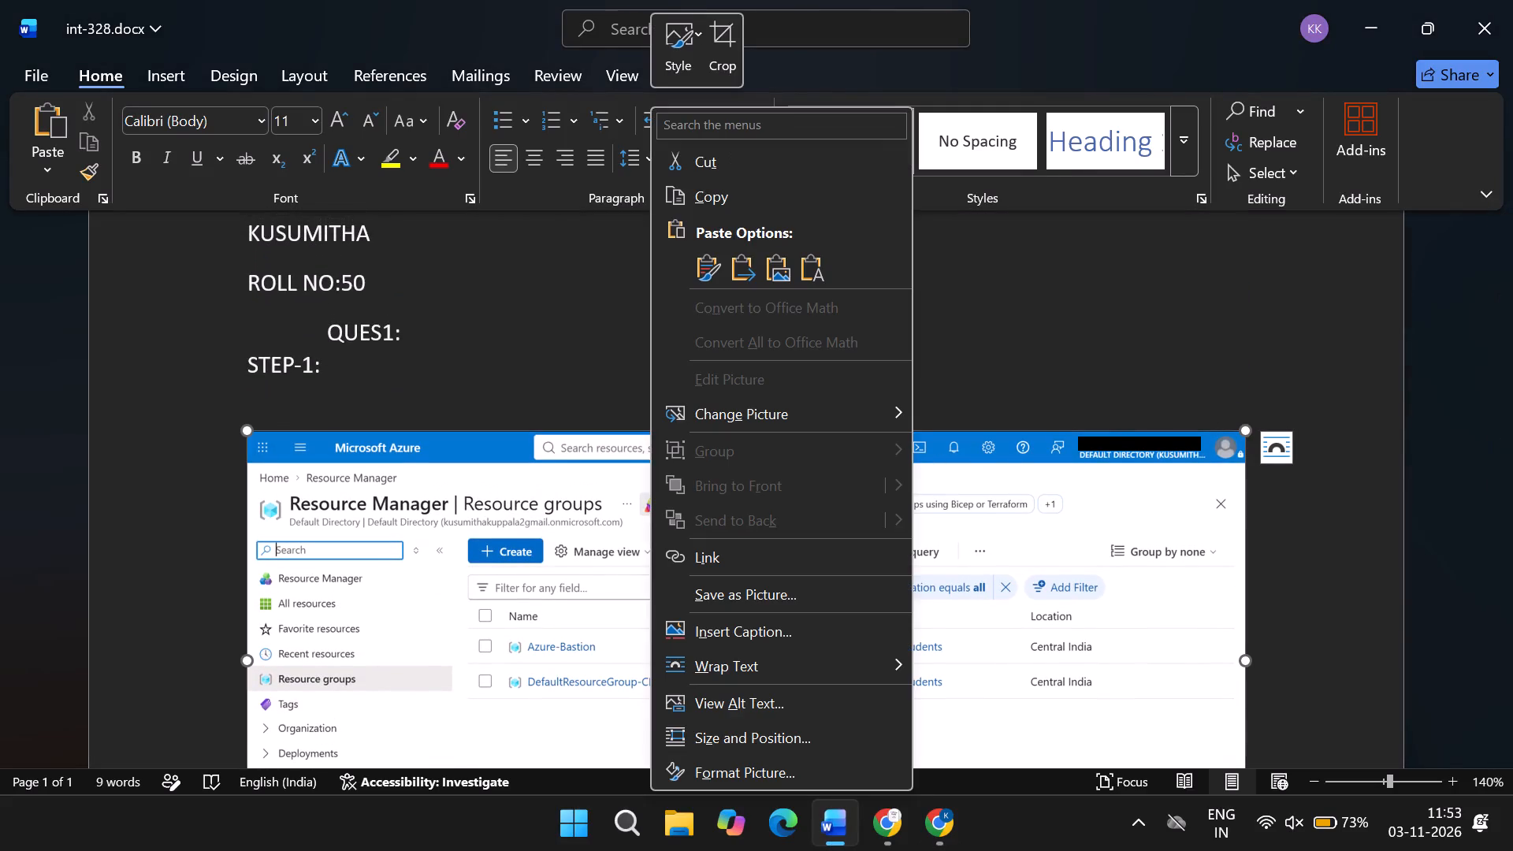
left_click(741, 175)
scroll(841, 518, "down", 1)
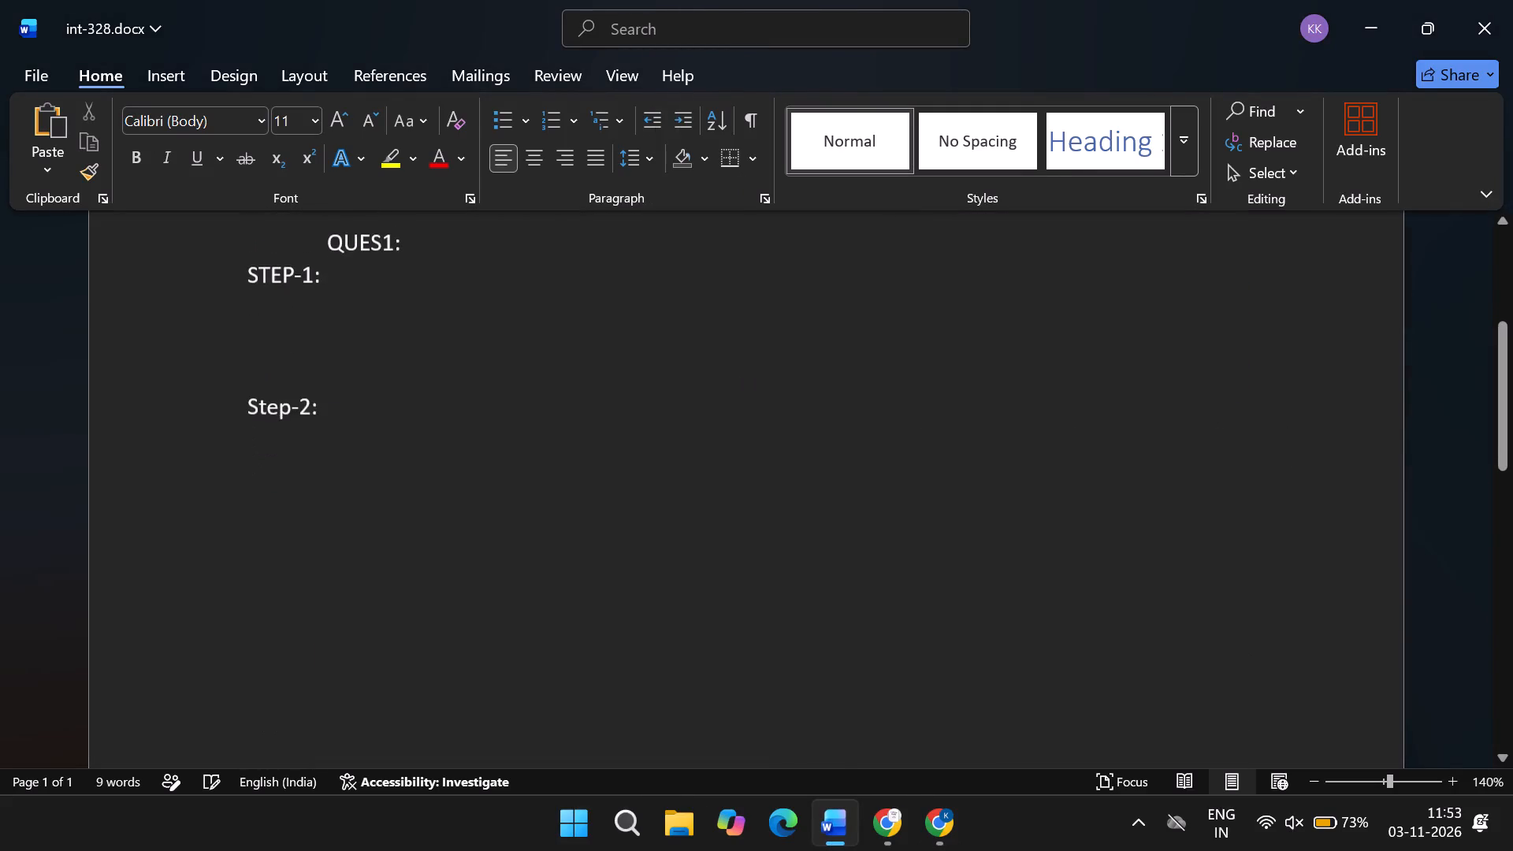
Switch to the Azure portal in Chrome, check the virtual network's Basics settings, and open the Resource groups service.
left_click(940, 837)
scroll(553, 548, "up", 1)
scroll(553, 548, "down", 2)
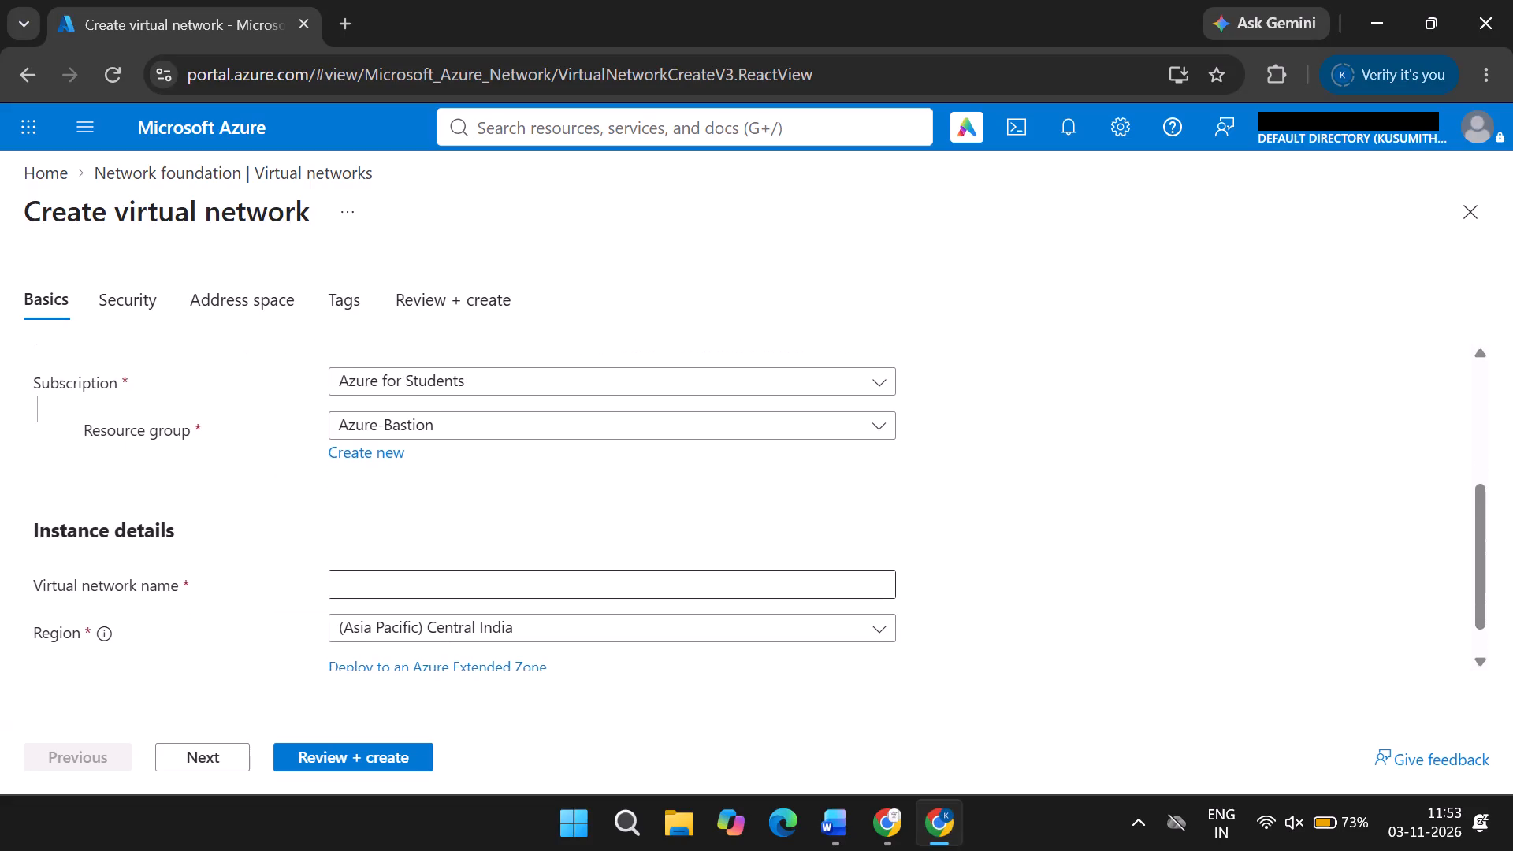
scroll(553, 548, "down", 1)
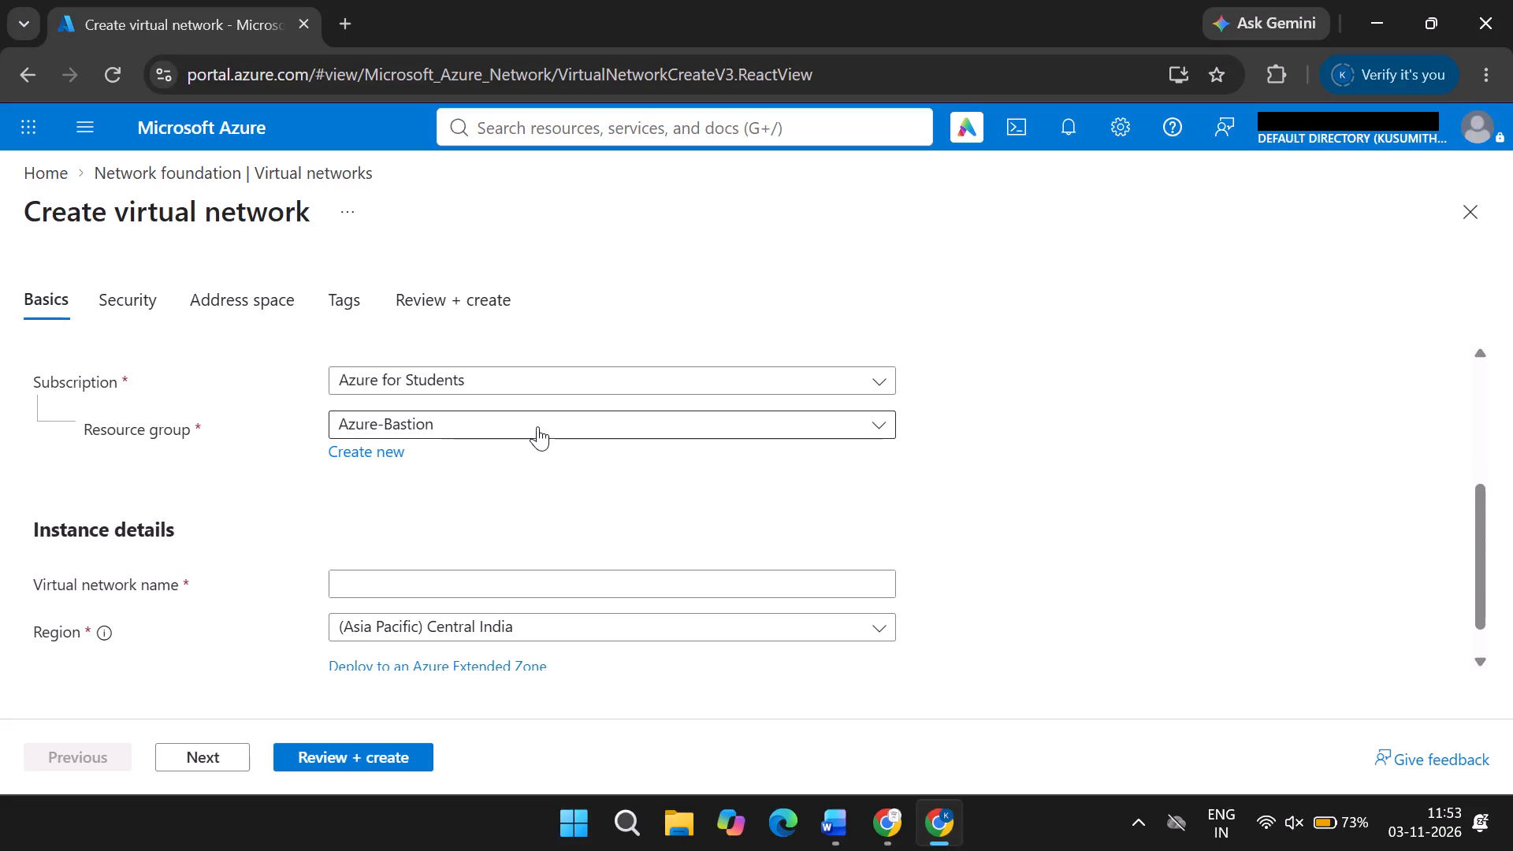
scroll(538, 438, "up", 1)
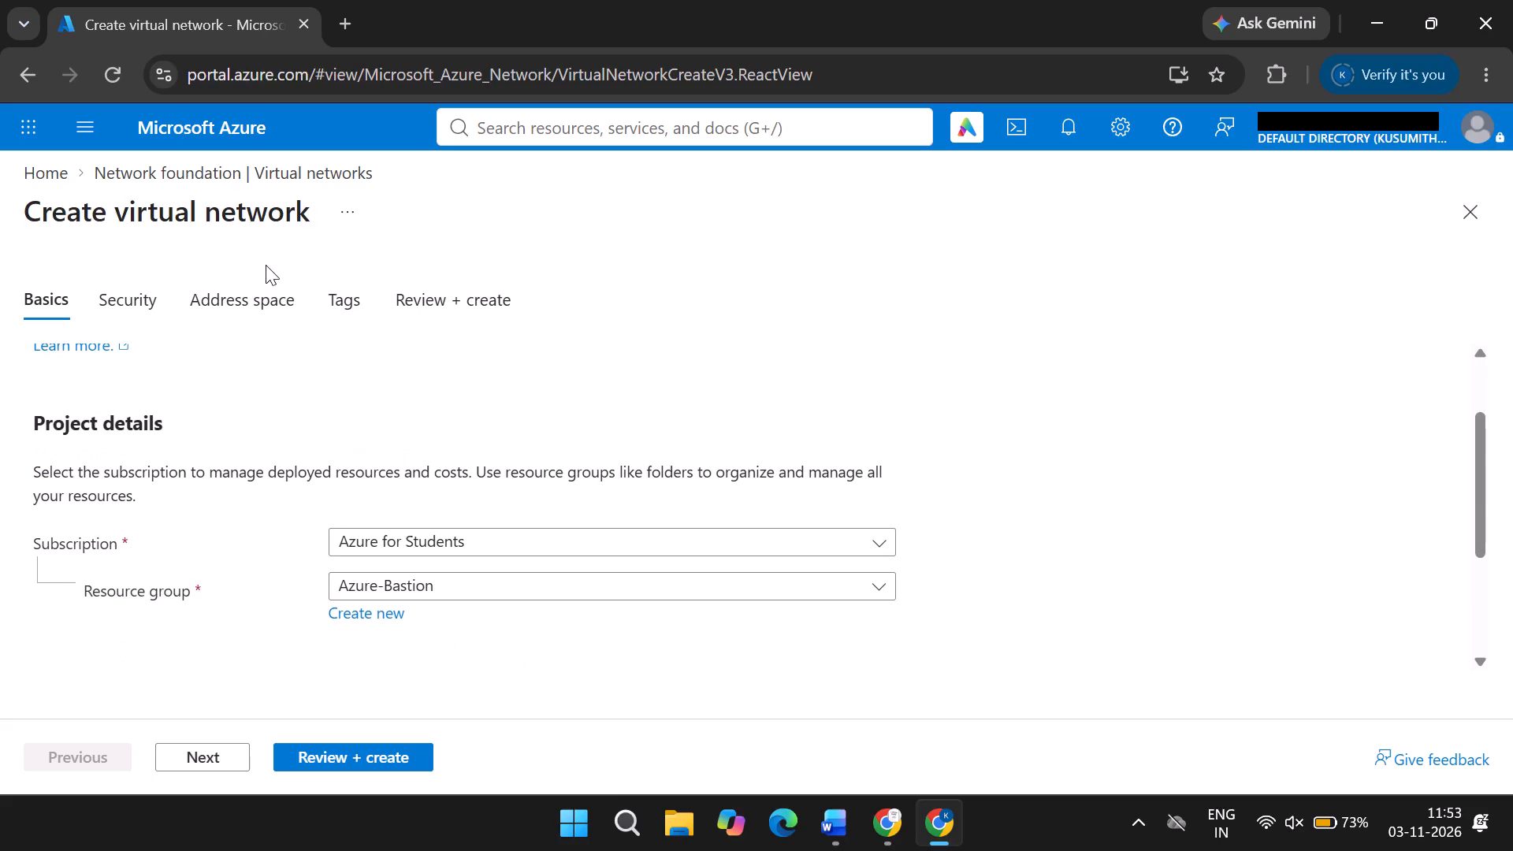
left_click(553, 138)
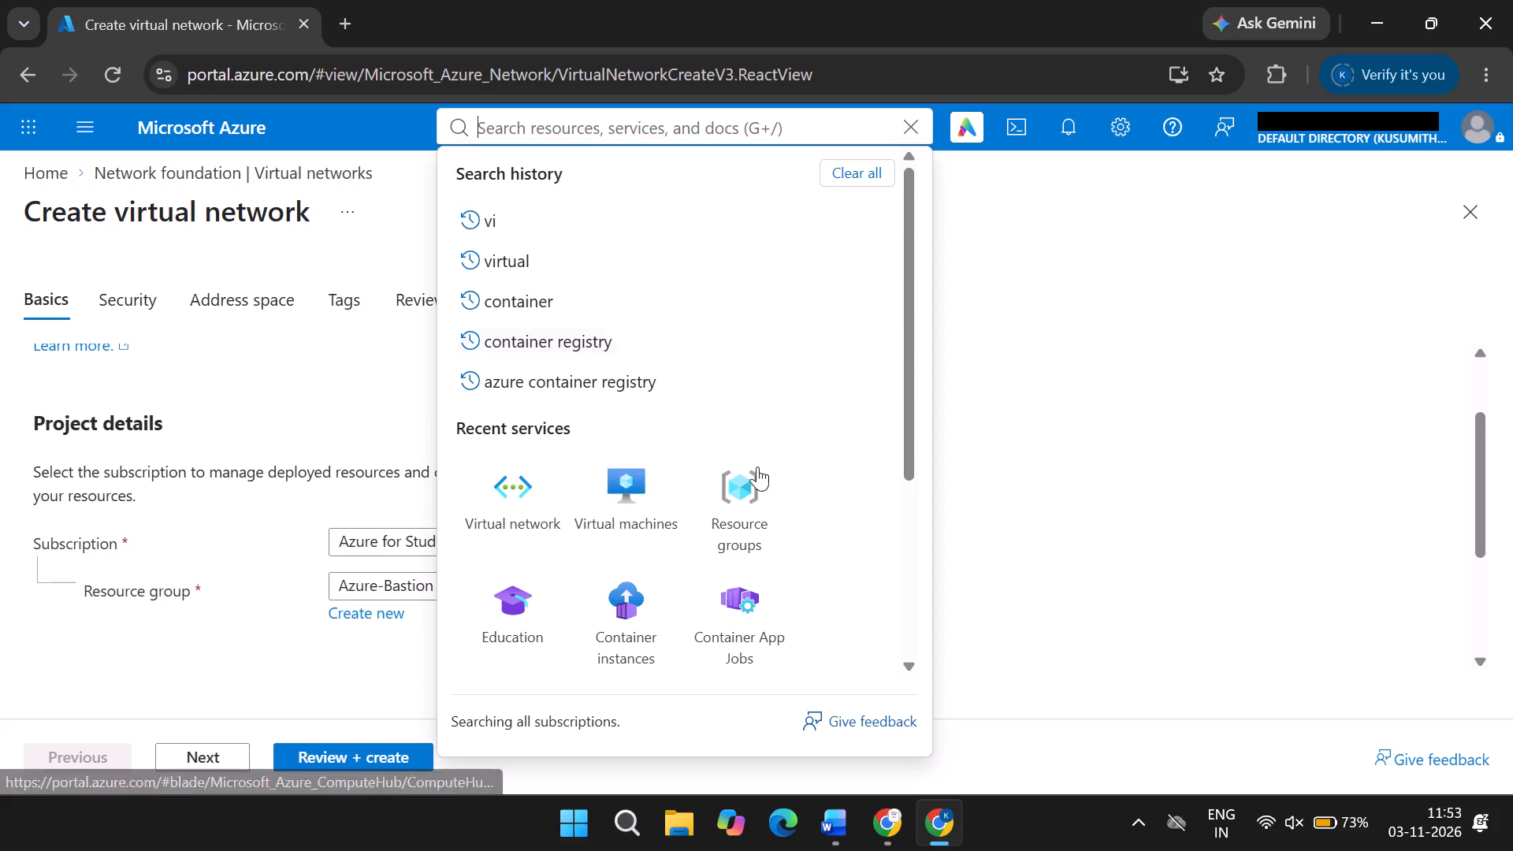
left_click(753, 506)
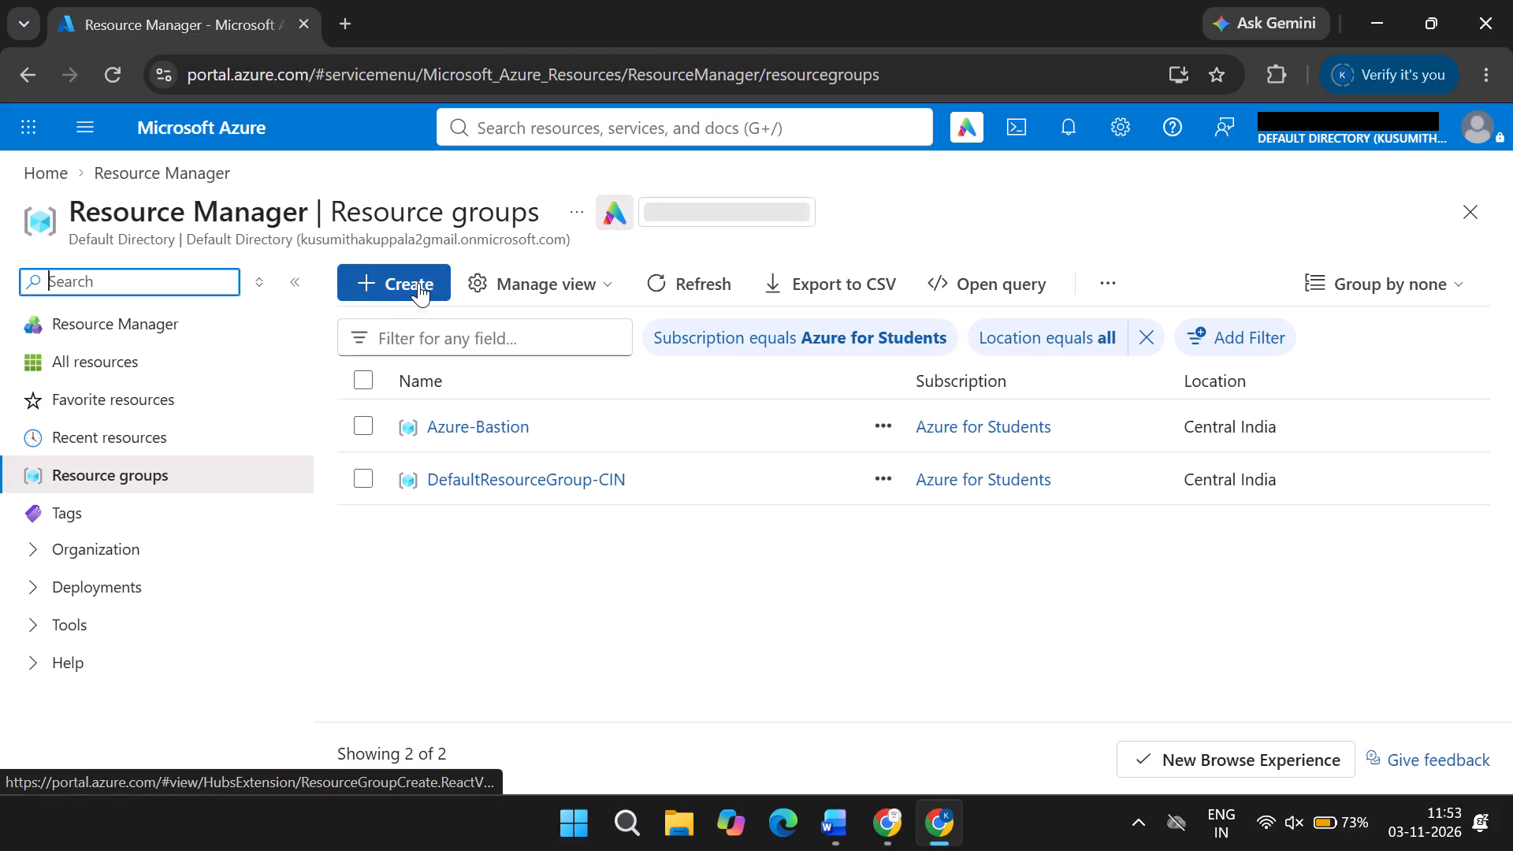
Create a resource group named Azure-Bastion-1 in the Azure for Students subscription, with Central India as the region.
left_click(418, 283)
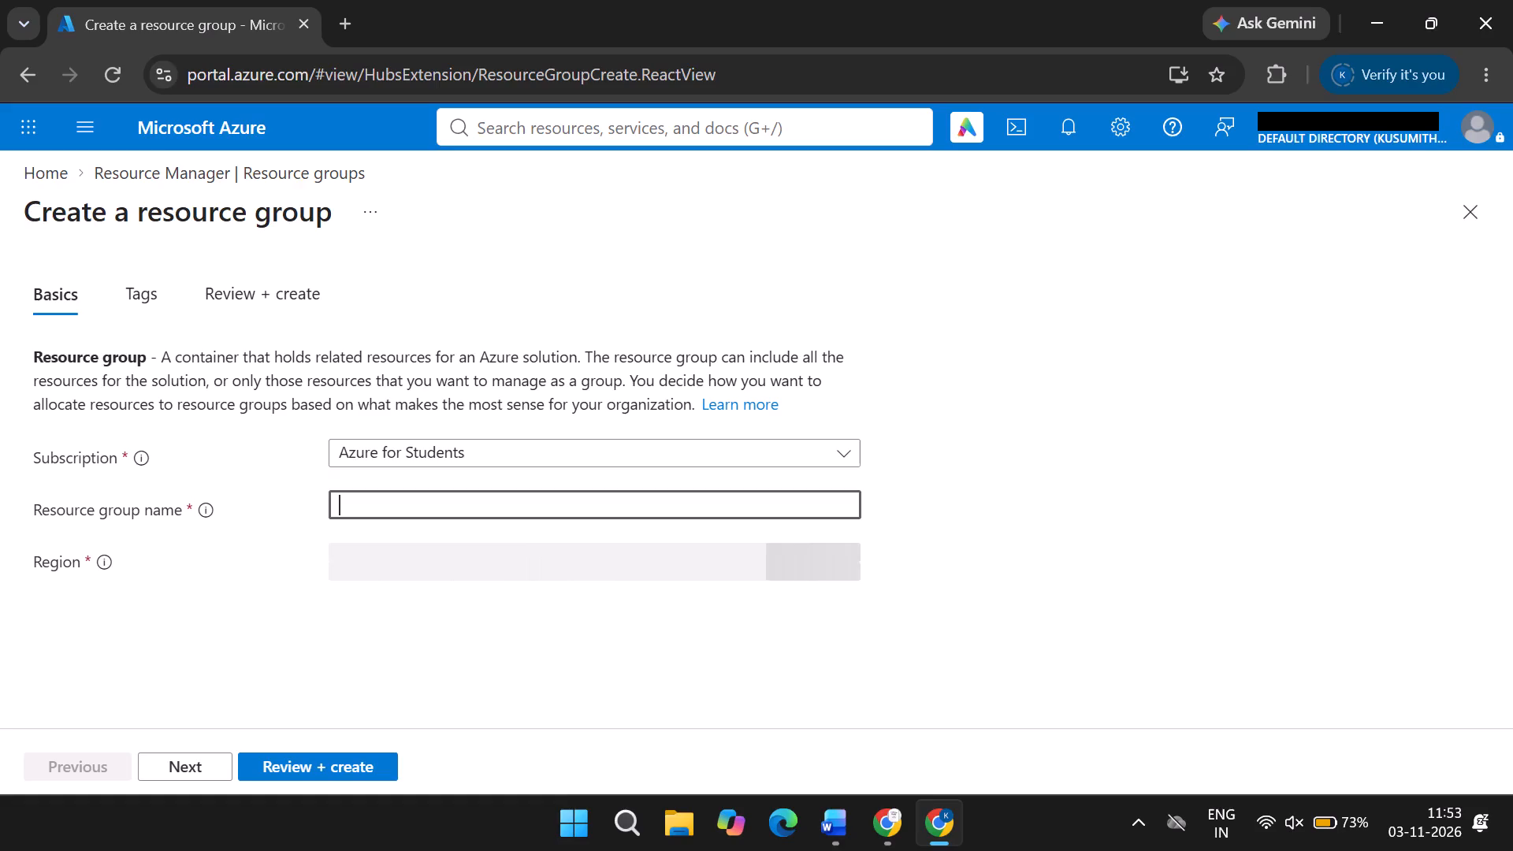
type("AZ")
type("zure-")
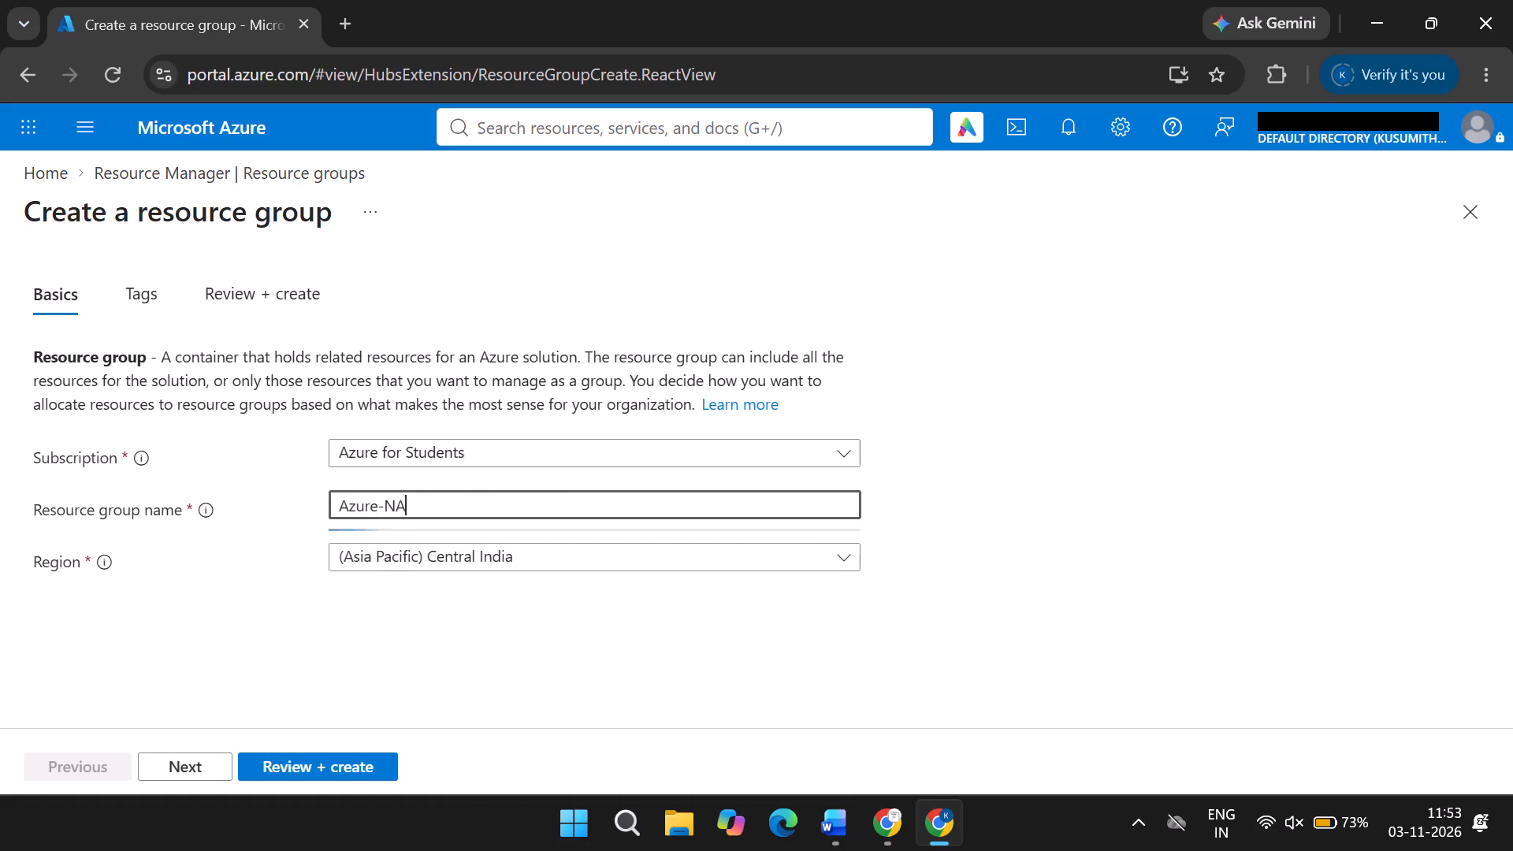
key("BackSpace")
key("BackSpace")
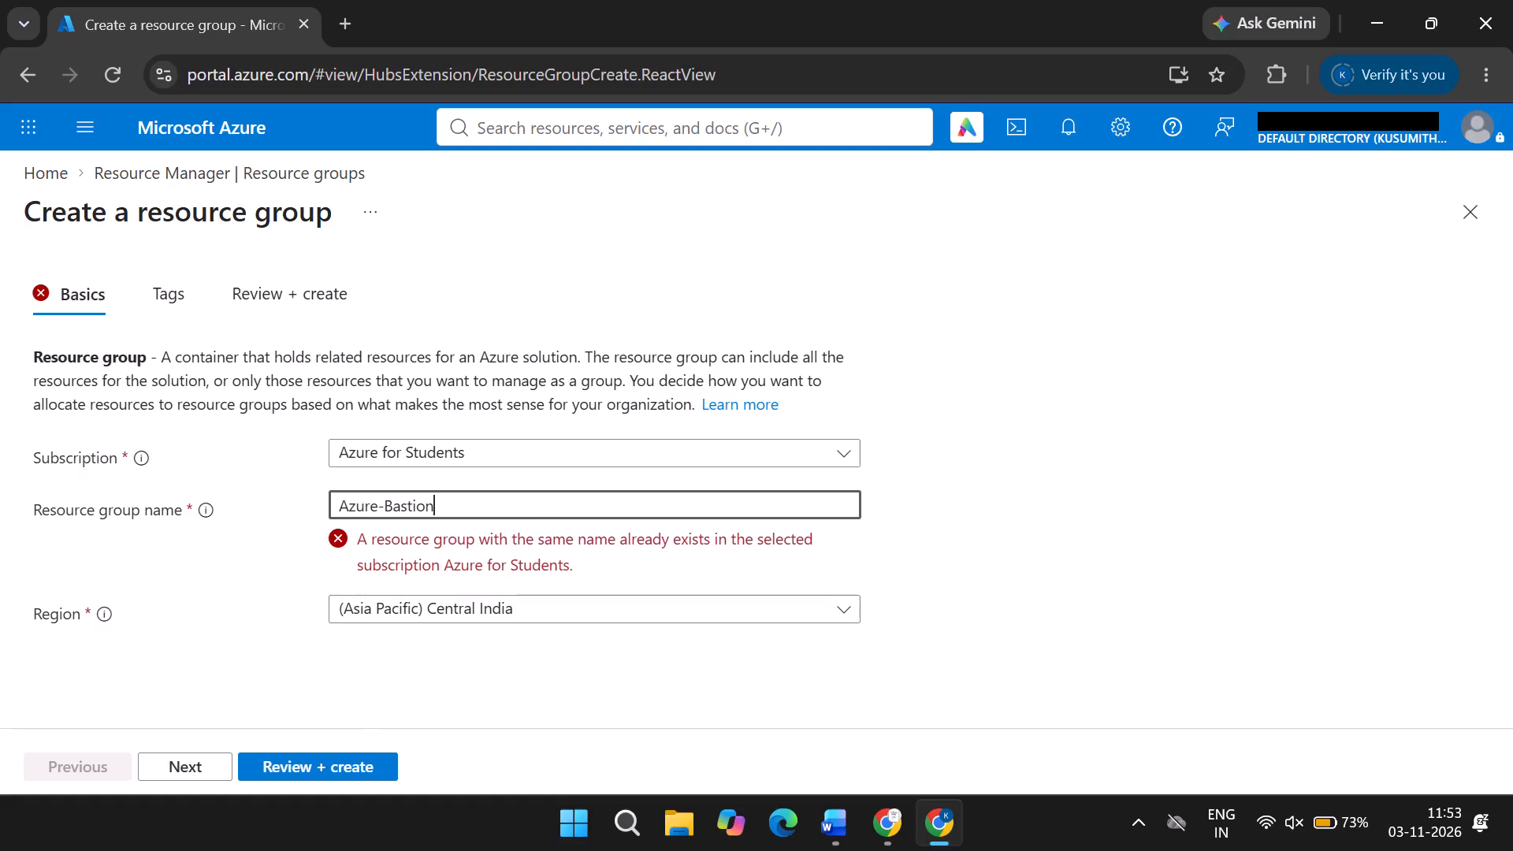
key("BackSpace")
key("BackSpace")
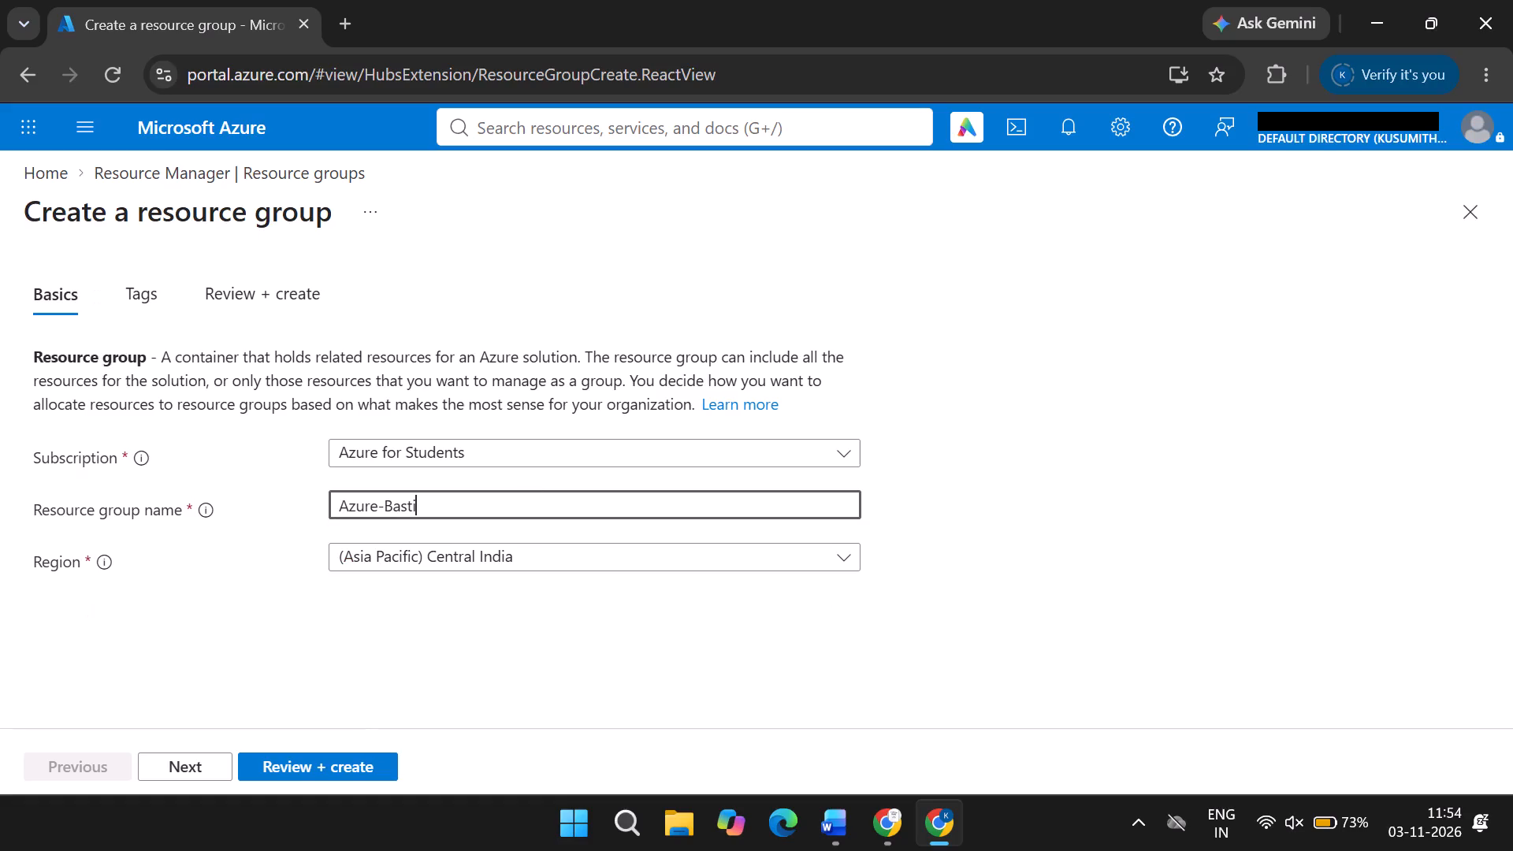
type("on-1")
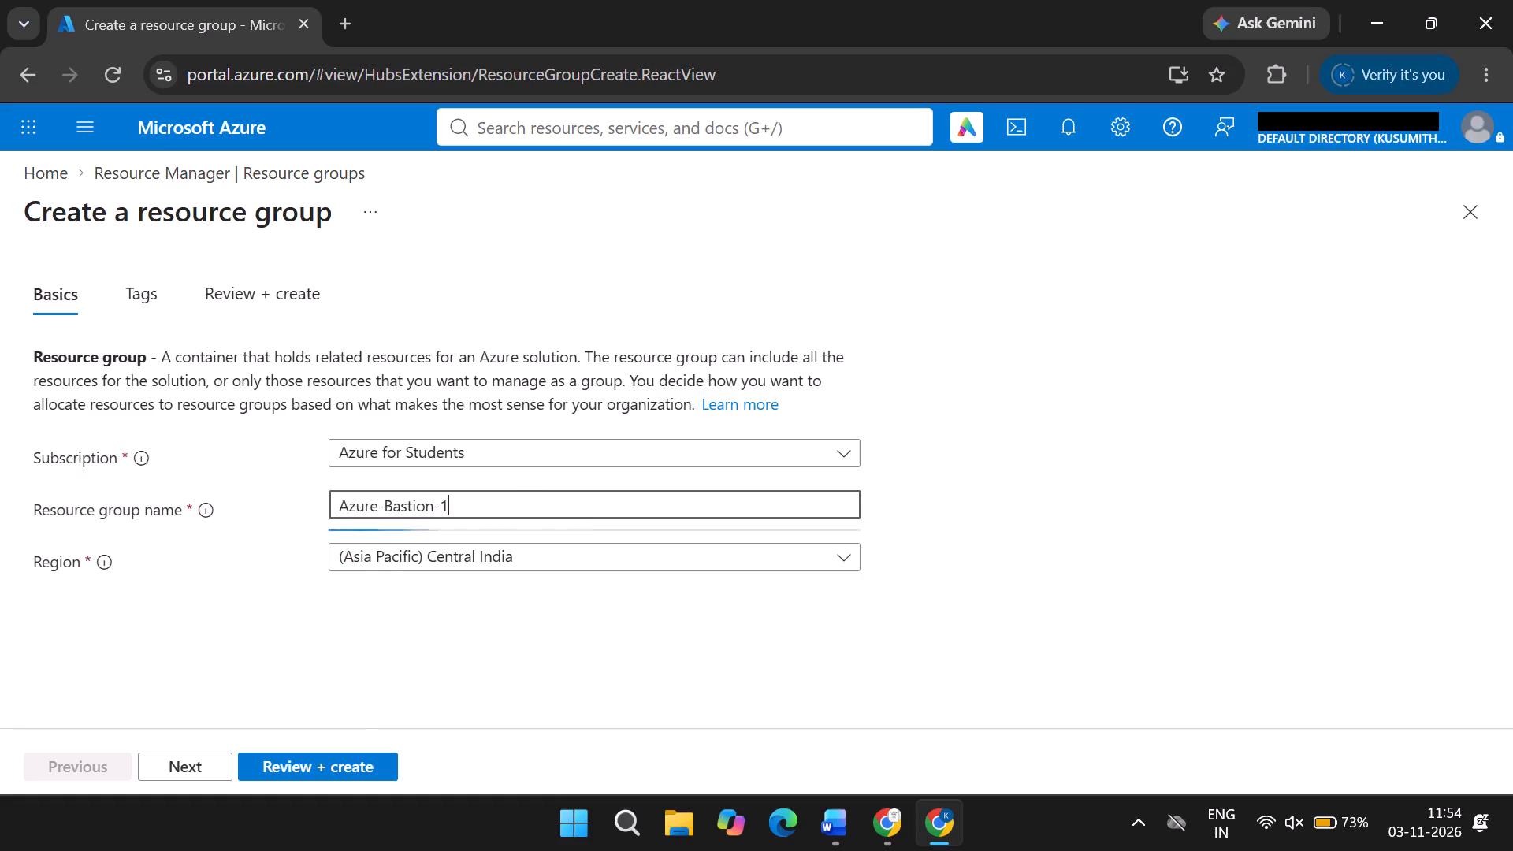
left_click(368, 761)
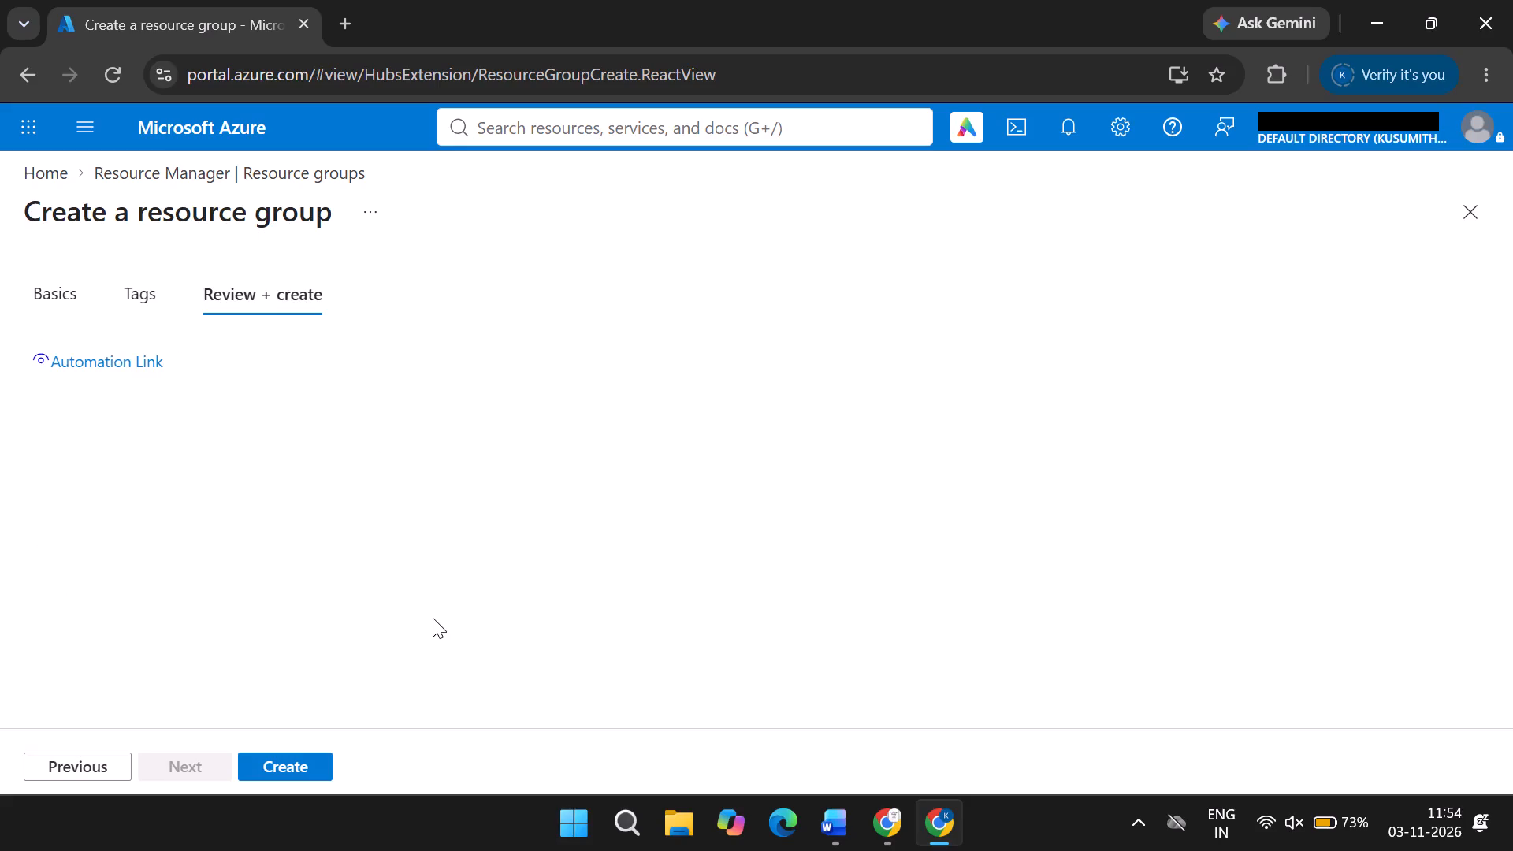
left_click(282, 760)
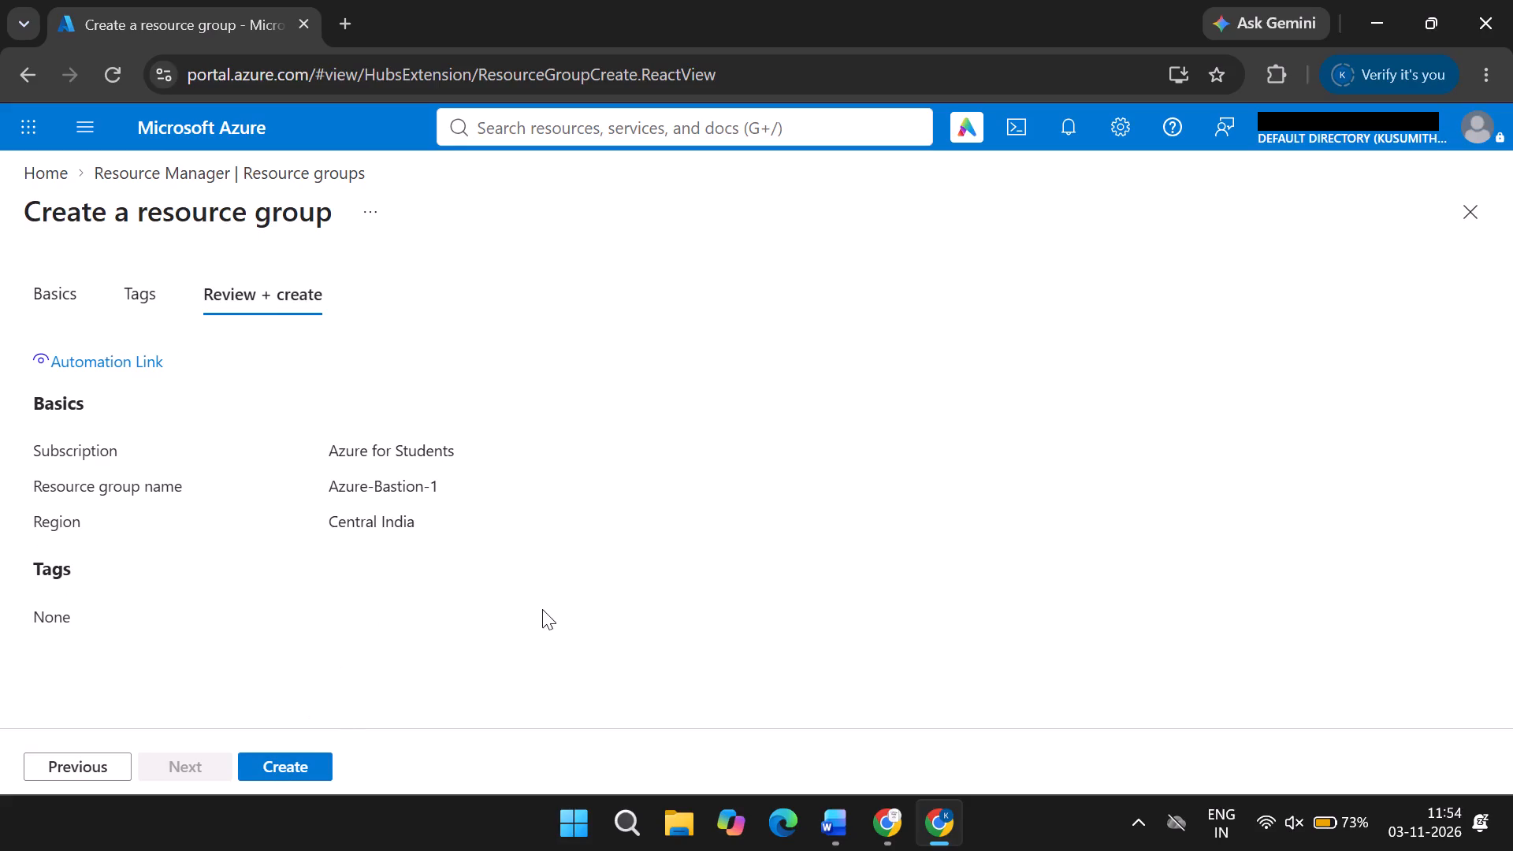
left_click(307, 760)
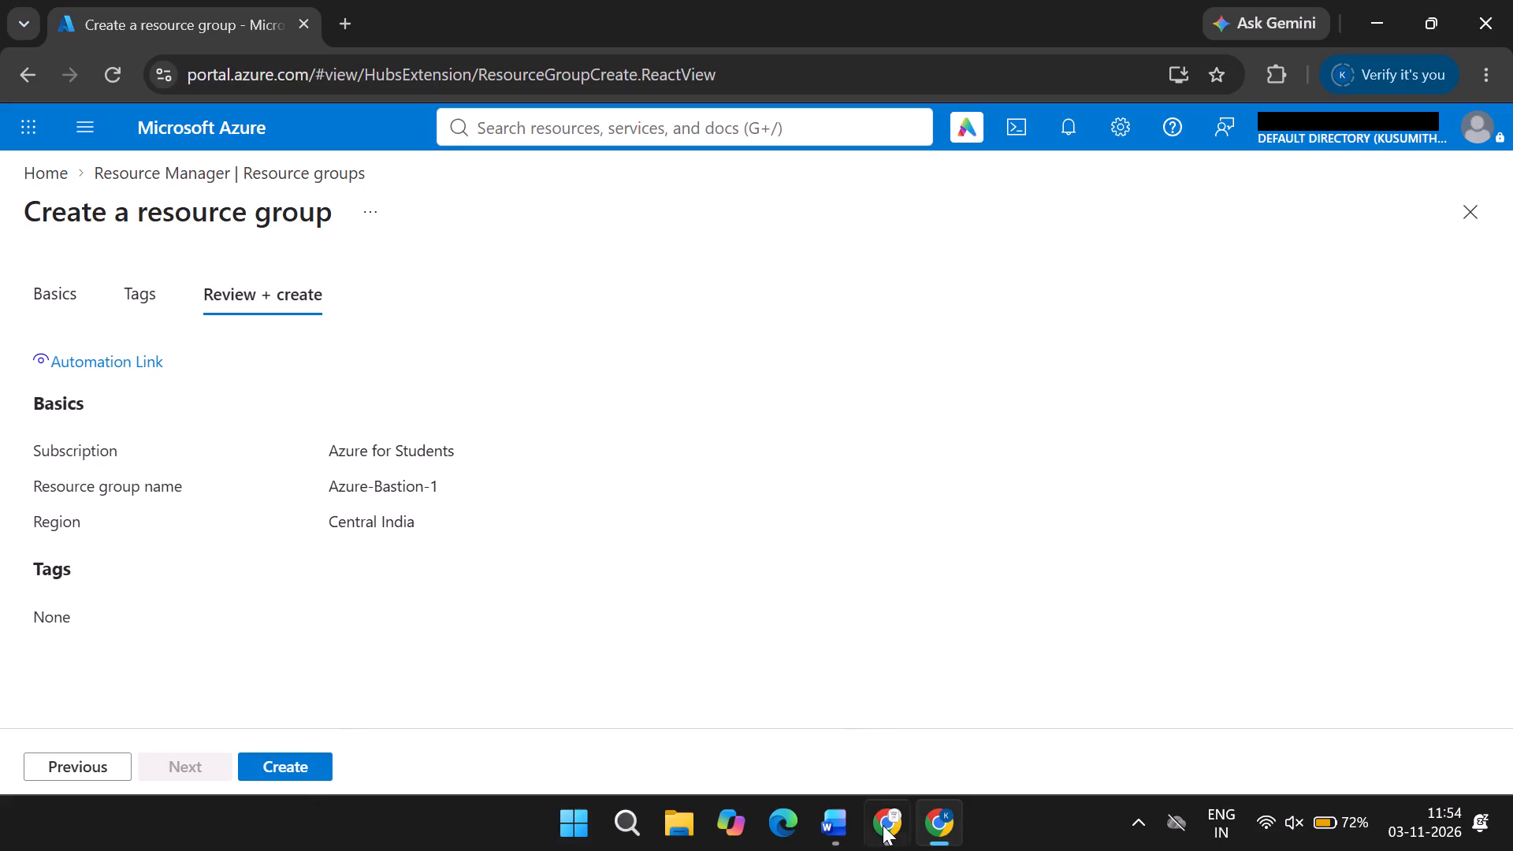
Switch to ChatGPT and read its connection outline and IP address planning section.
left_click(883, 825)
scroll(957, 489, "down", 1)
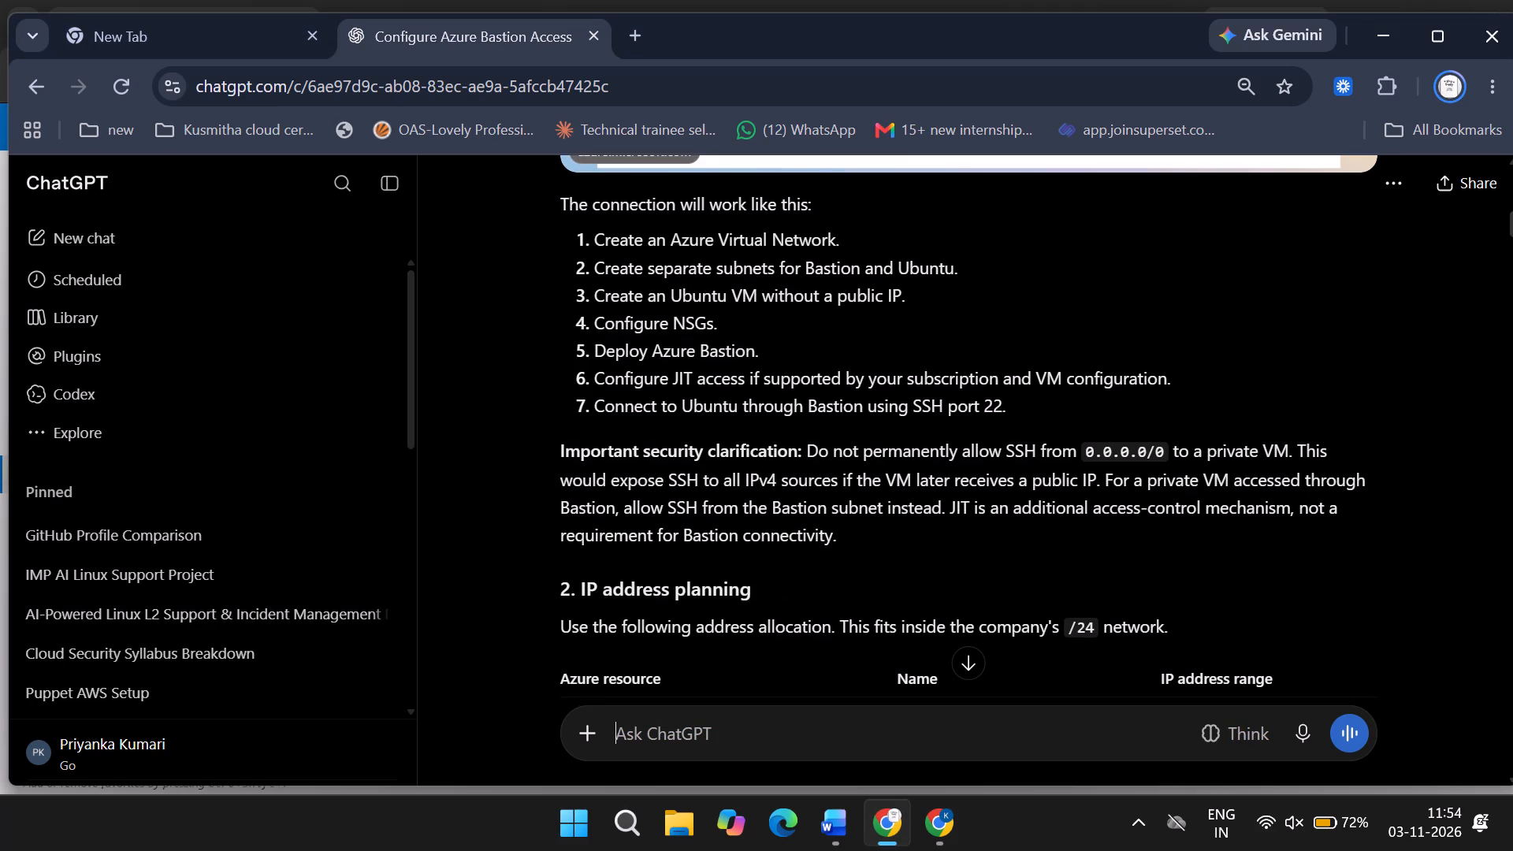
scroll(1013, 598, "down", 2)
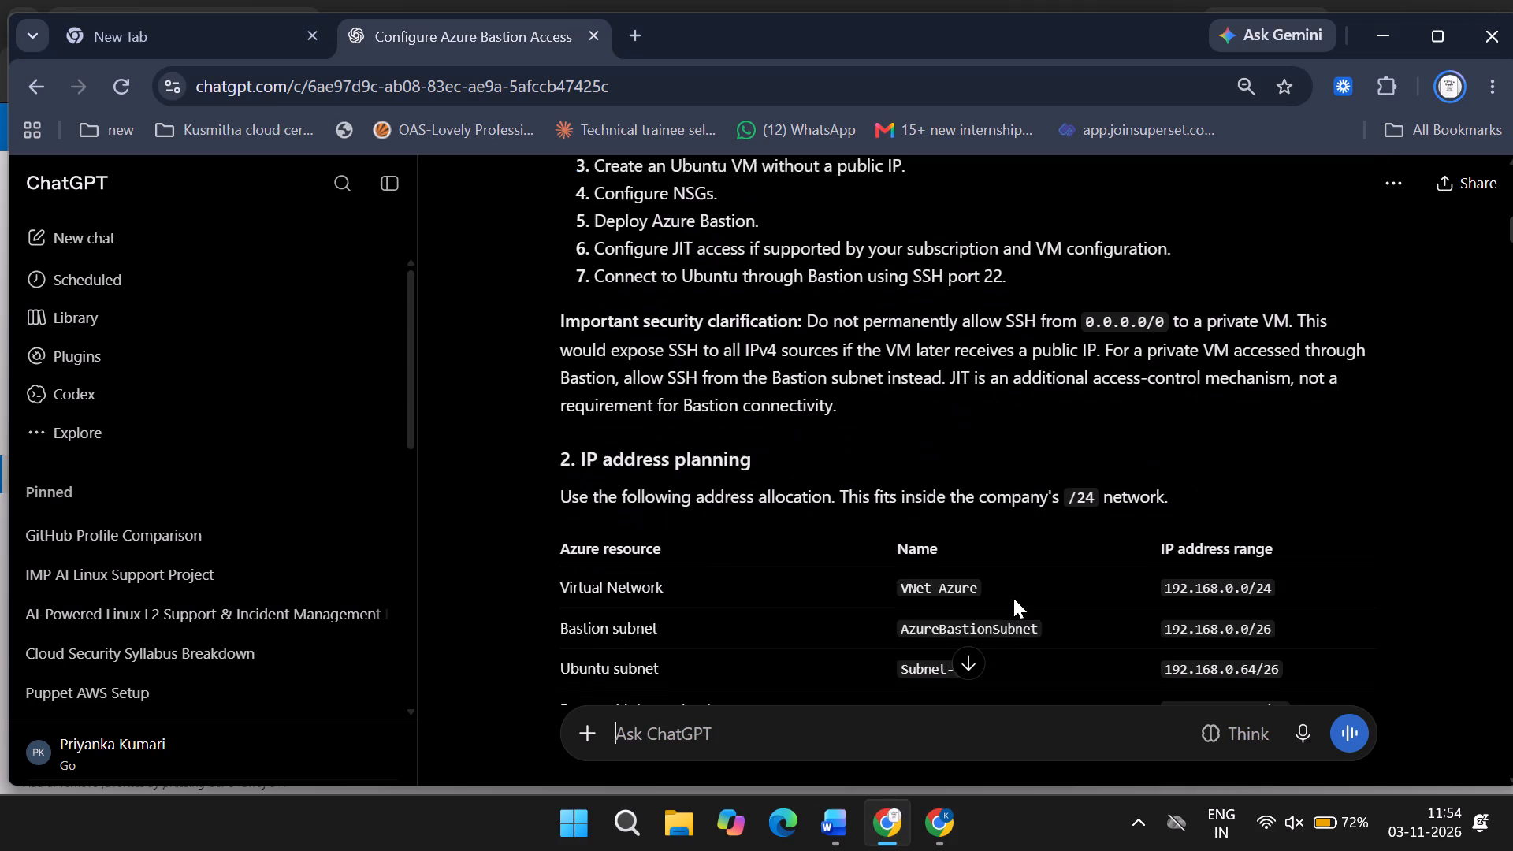
Return to the Azure portal, open the Azure-Bastion-1 resource group to view its resources, and go back.
left_click(941, 797)
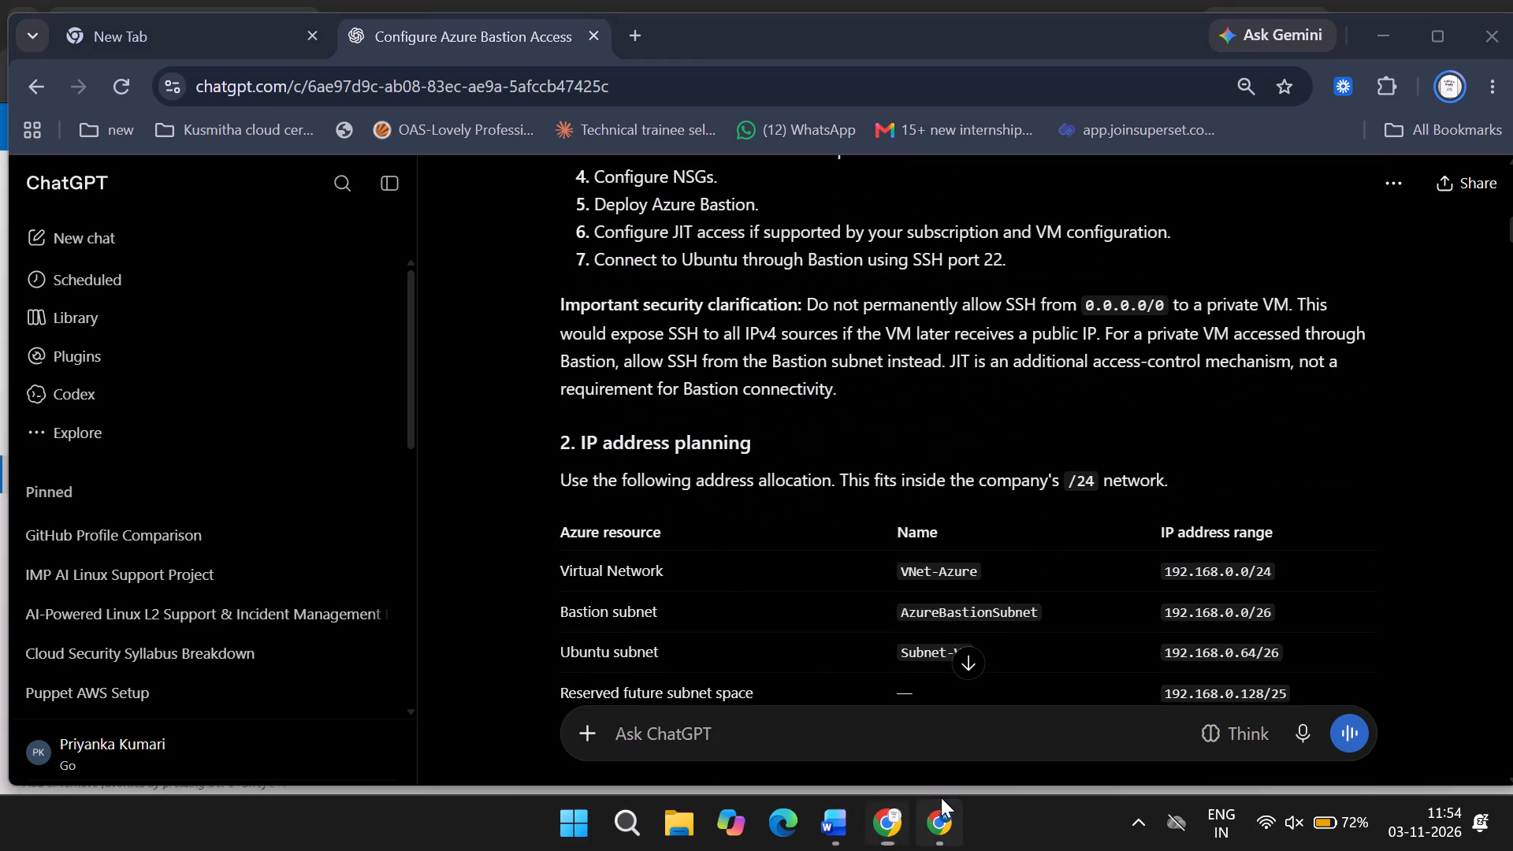
scroll(848, 615, "down", 1)
left_click(1247, 269)
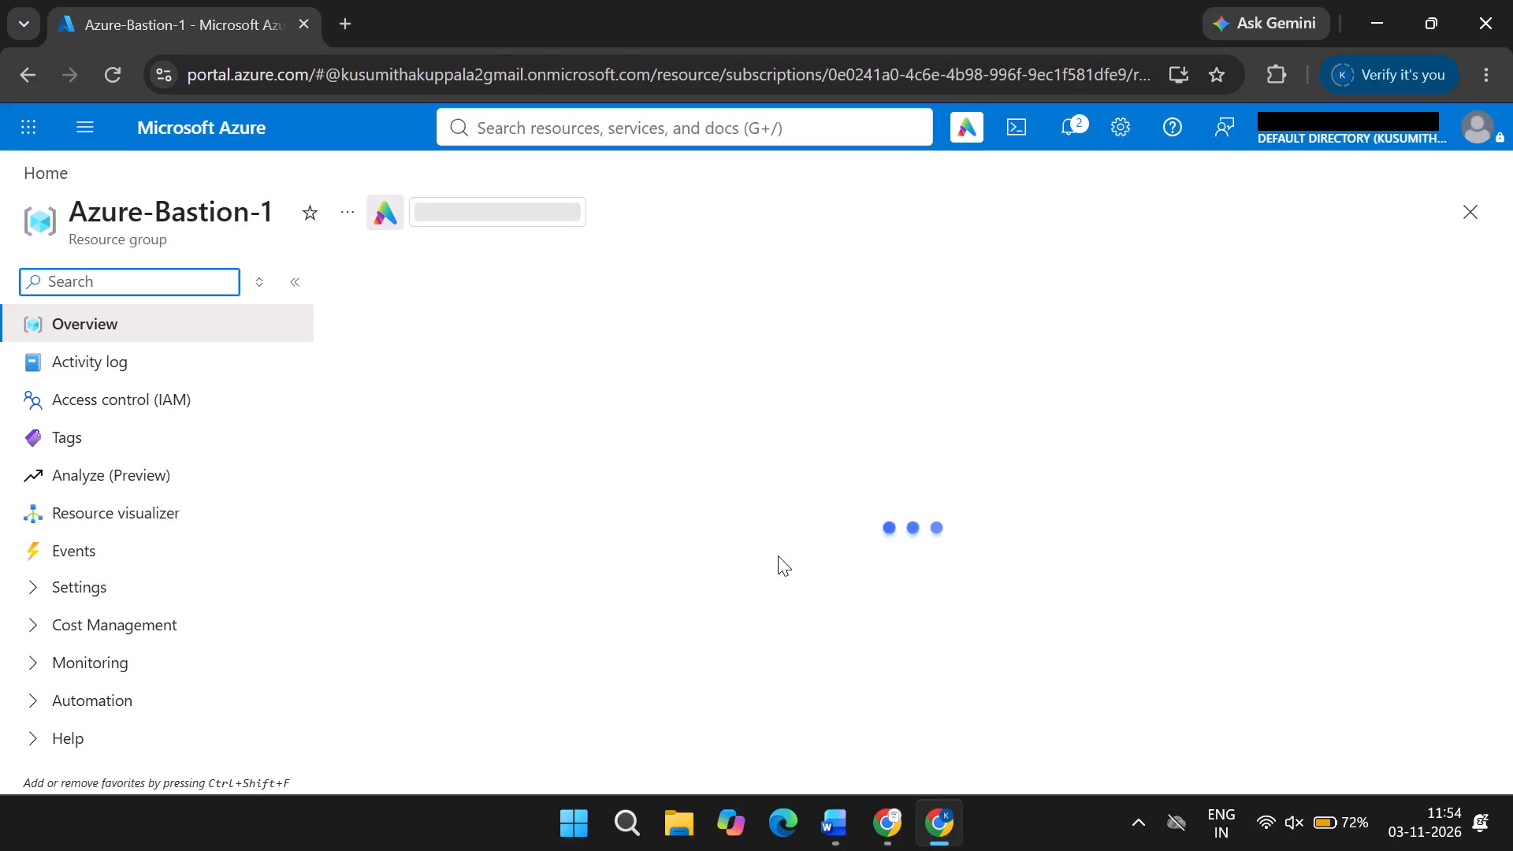
scroll(846, 611, "down", 1)
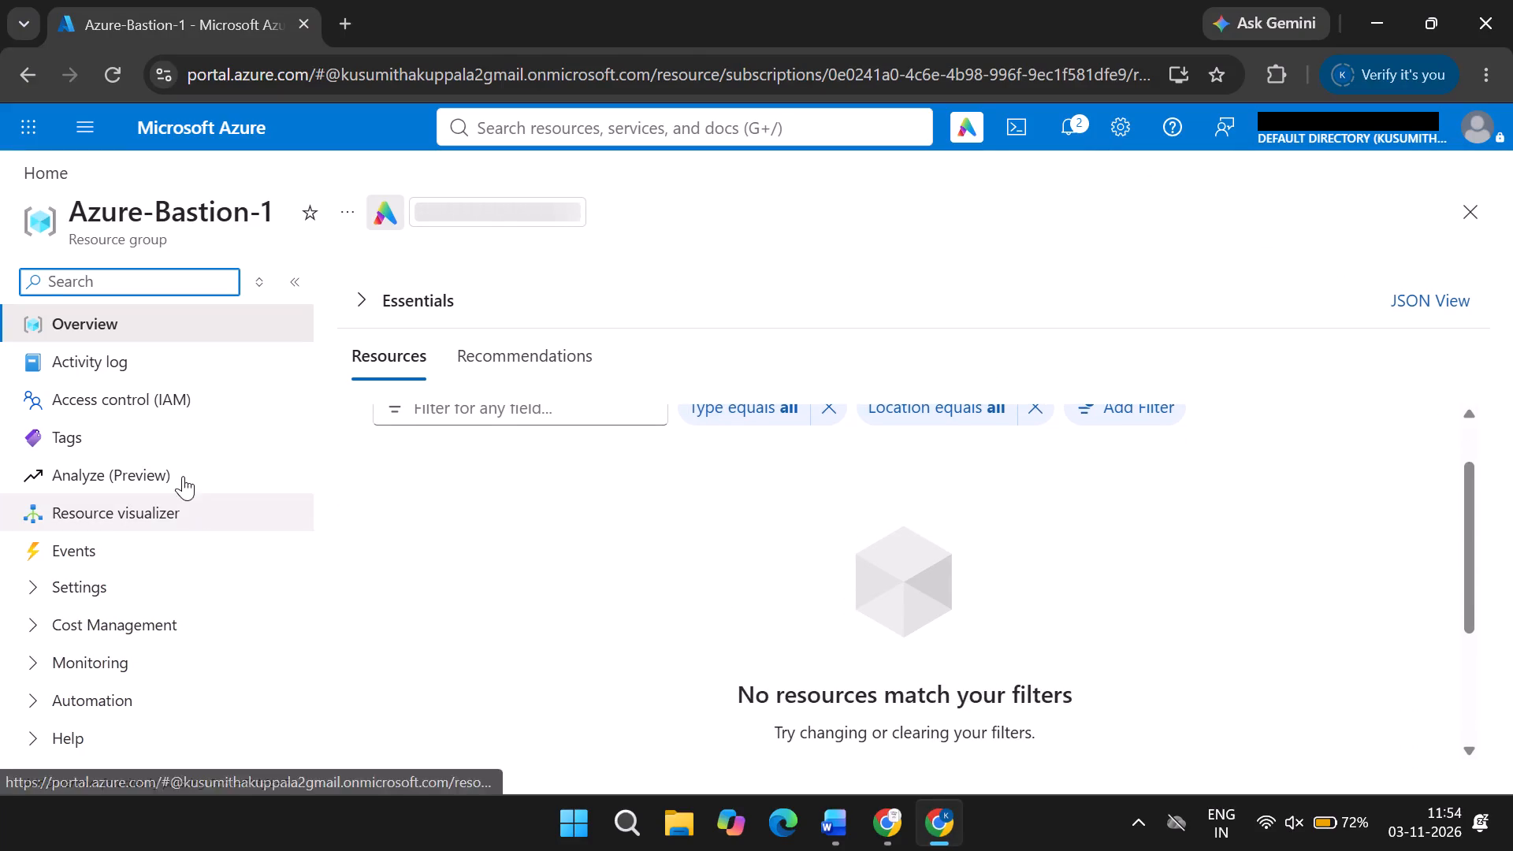
left_click(32, 69)
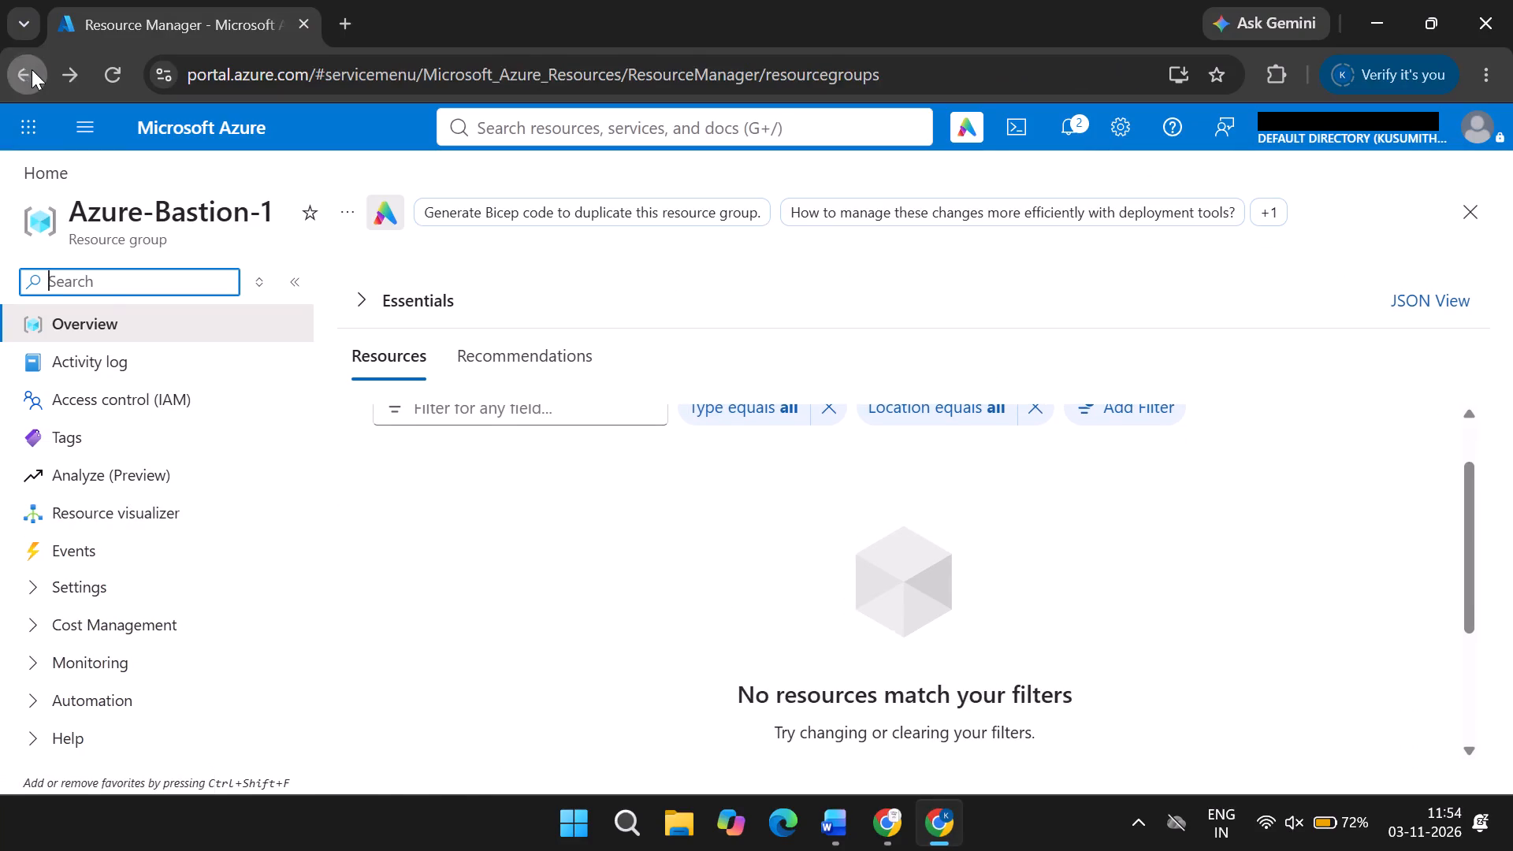